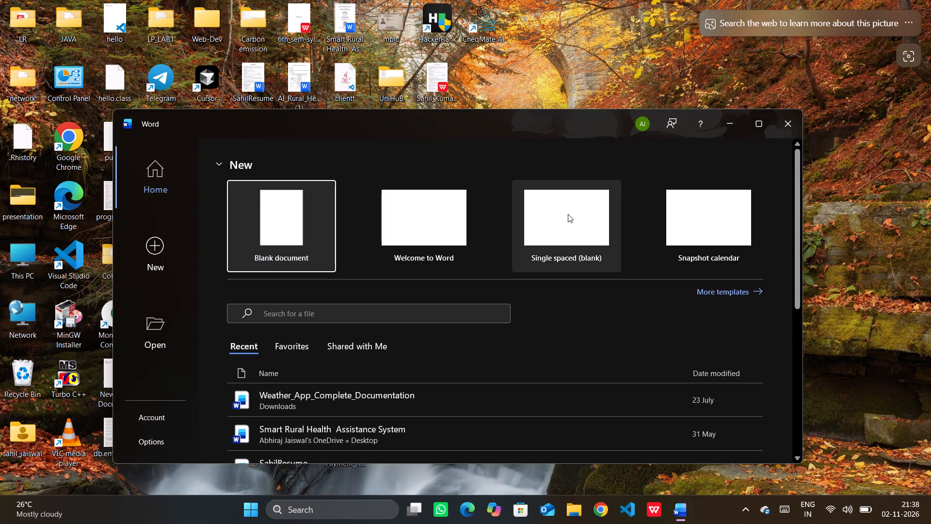
# Open Behavioural_Project_Report from this PC's Documents folder and skim it from the introduction to the conclusion.
pyautogui.scroll(-1, 337, 391)
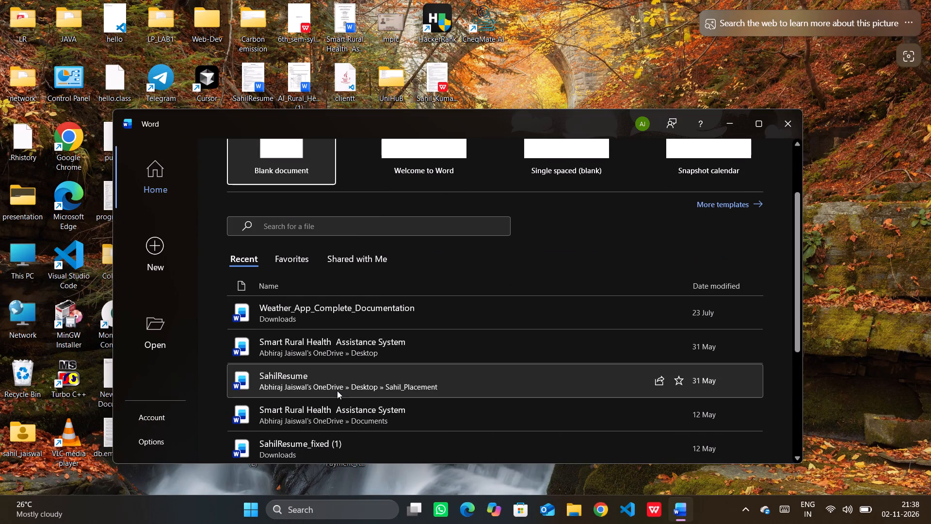
pyautogui.scroll(-2, 337, 391)
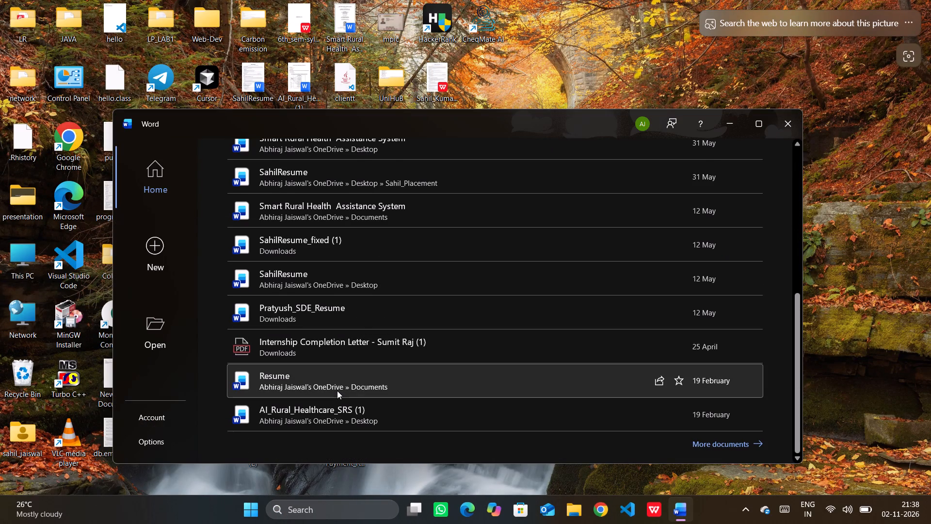
pyautogui.scroll(1, 337, 391)
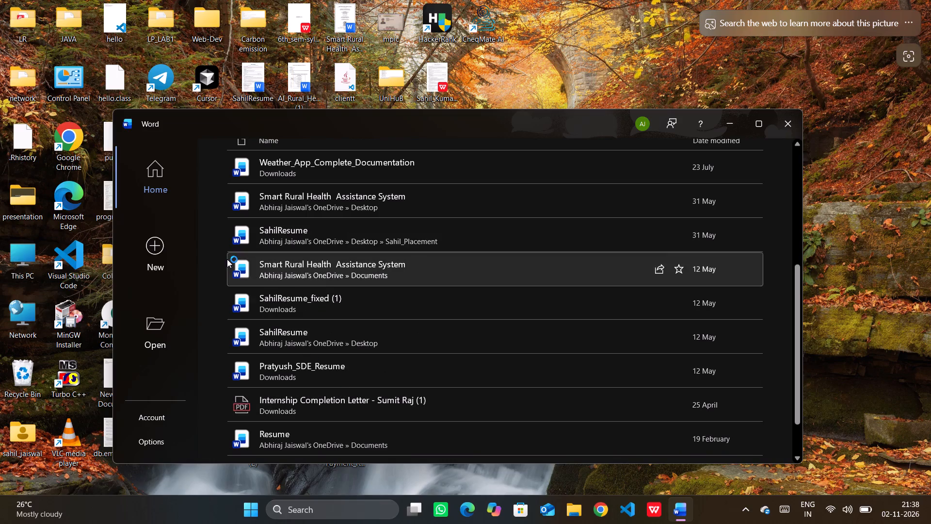
pyautogui.hscroll(-1, 203, 238)
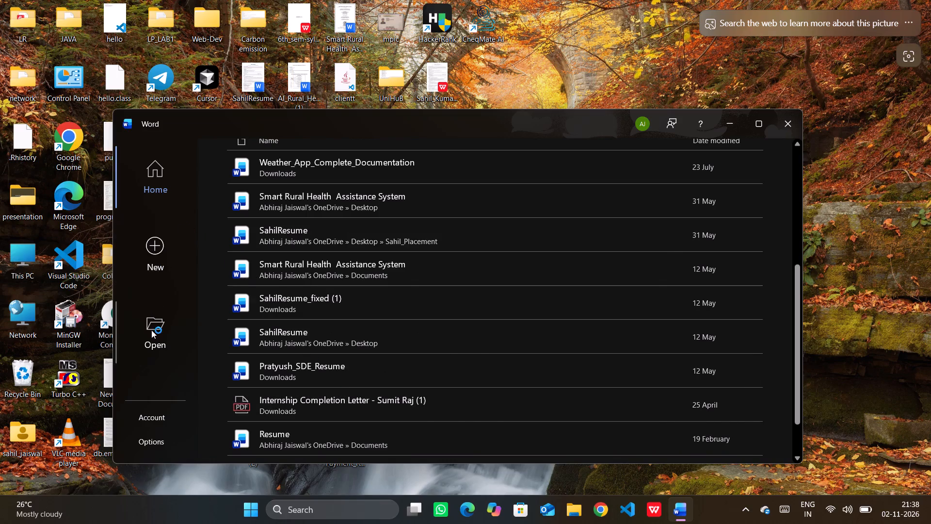
pyautogui.click(151, 330)
pyautogui.scroll(-1, 455, 308)
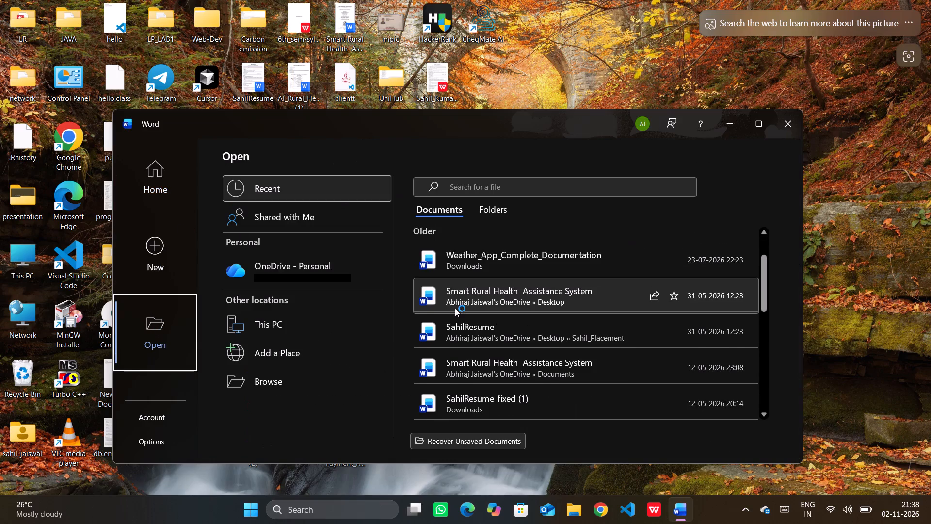
pyautogui.click(331, 312)
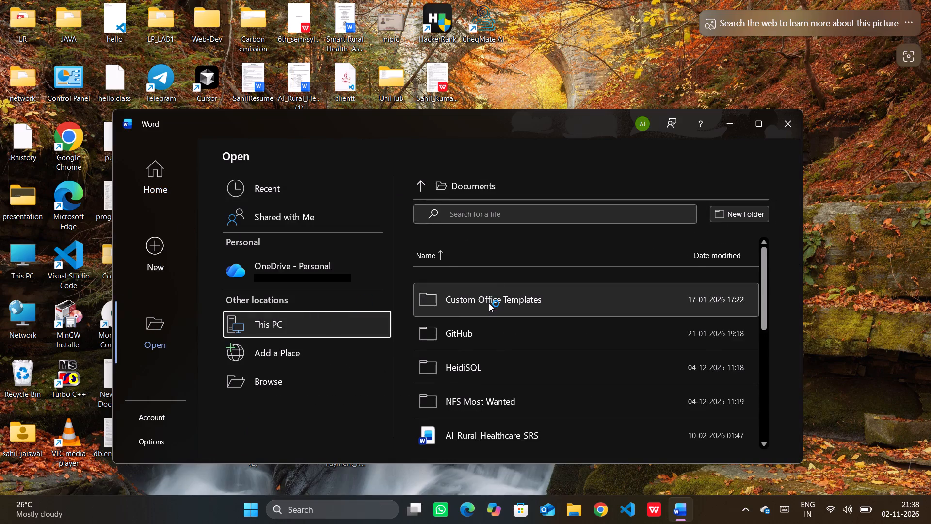
pyautogui.scroll(-1, 489, 303)
pyautogui.click(501, 319)
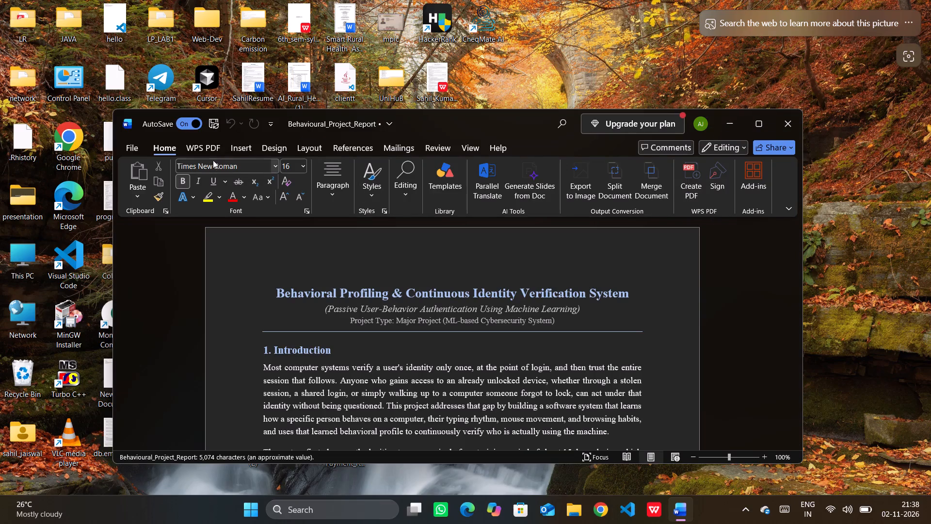
pyautogui.scroll(-8, 546, 278)
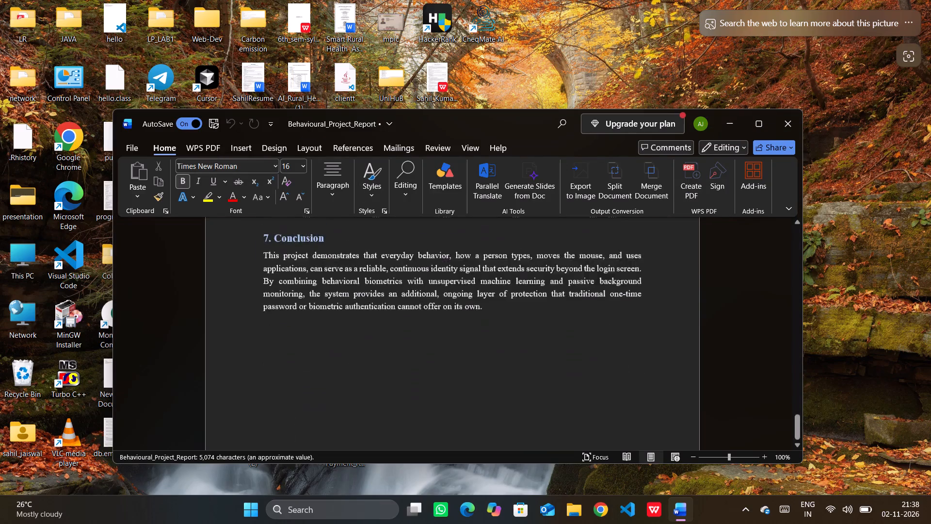
pyautogui.scroll(-5, 546, 278)
pyautogui.scroll(14, 546, 278)
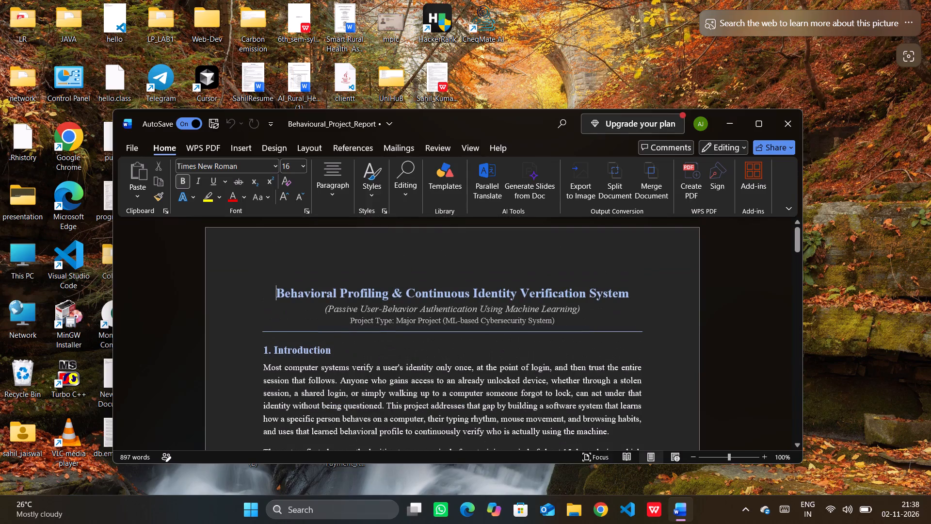
# Find and open the Word document "major pro report" in the Downloads folder.
pyautogui.click(139, 147)
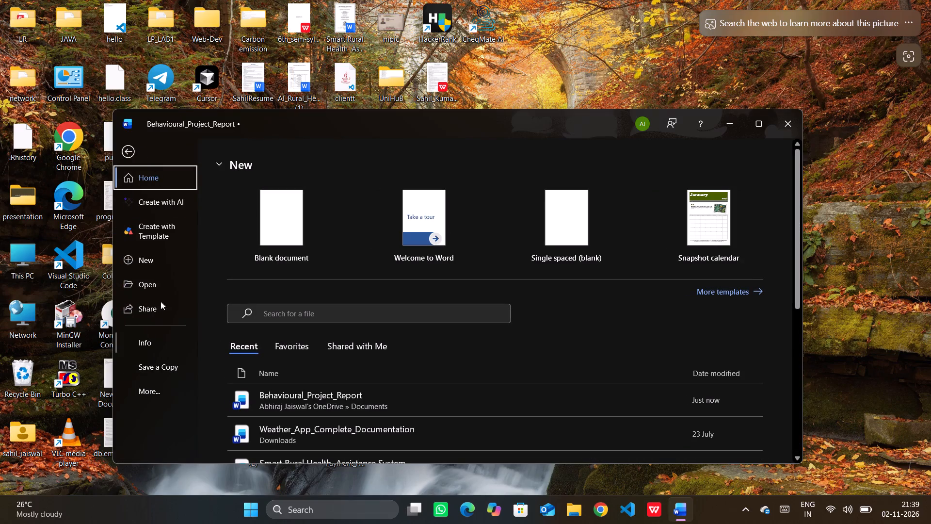
pyautogui.click(152, 289)
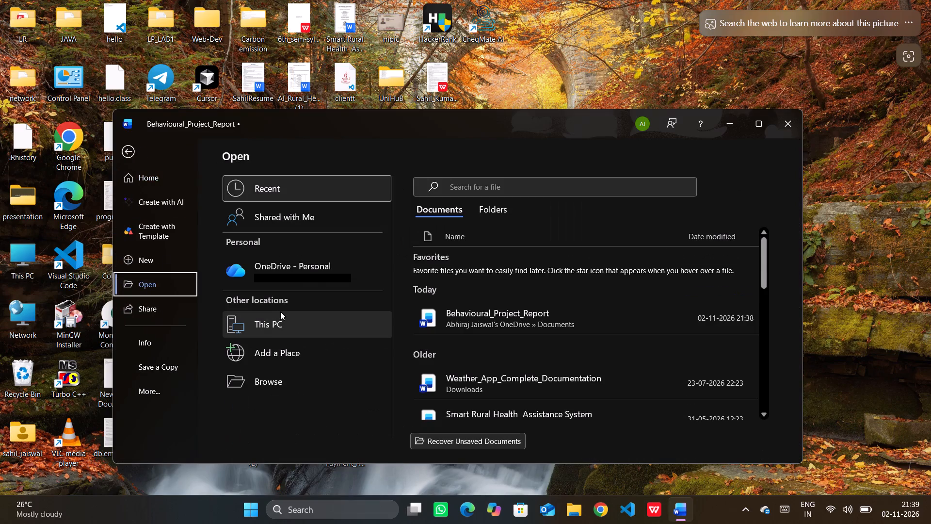
pyautogui.scroll(-1, 430, 359)
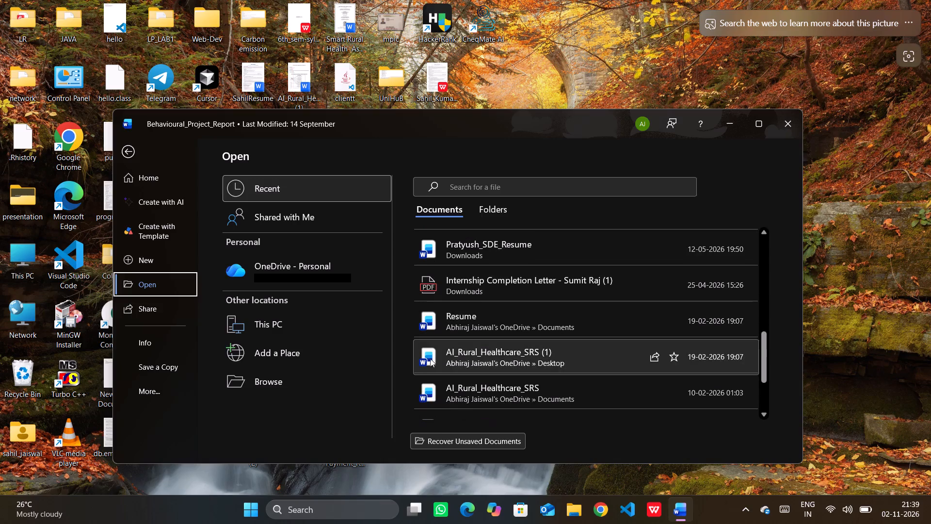
pyautogui.scroll(-2, 430, 359)
pyautogui.rightClick(430, 359)
pyautogui.click(296, 331)
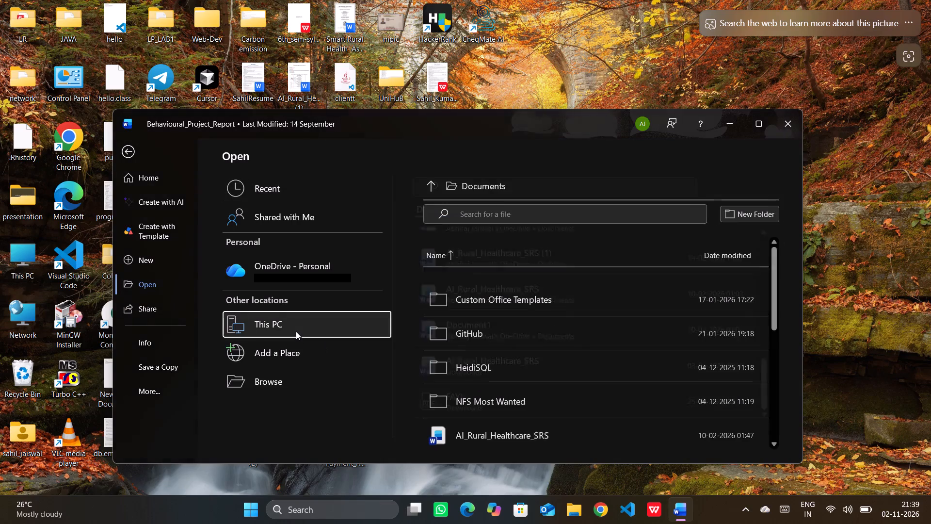
pyautogui.scroll(-2, 429, 348)
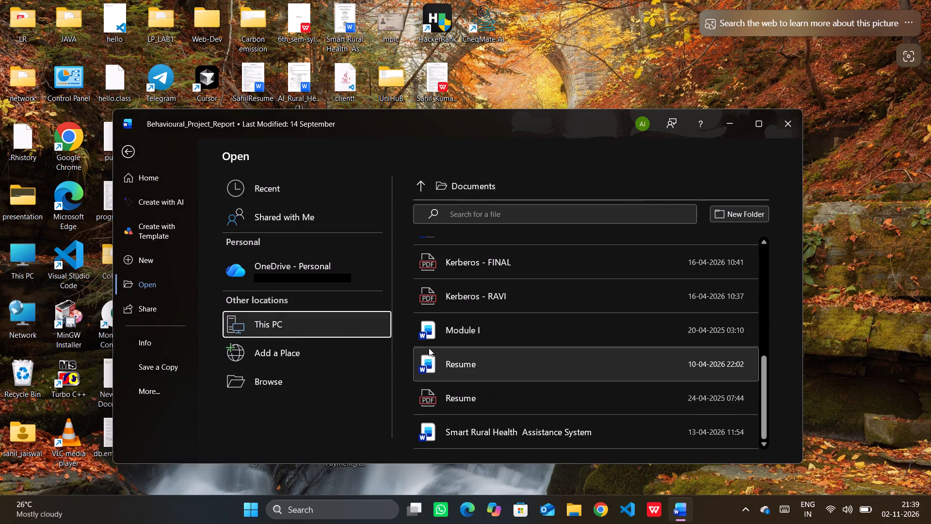
pyautogui.doubleClick(296, 326)
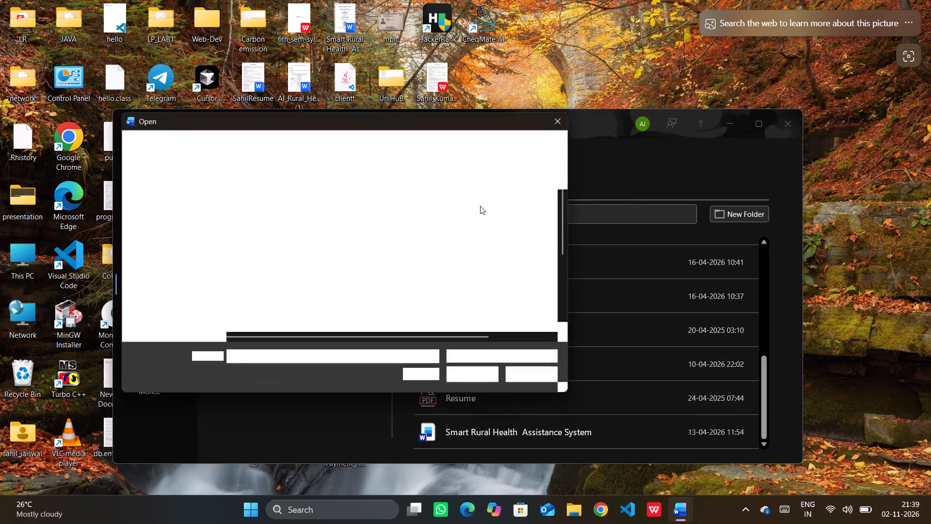
pyautogui.scroll(-1, 183, 321)
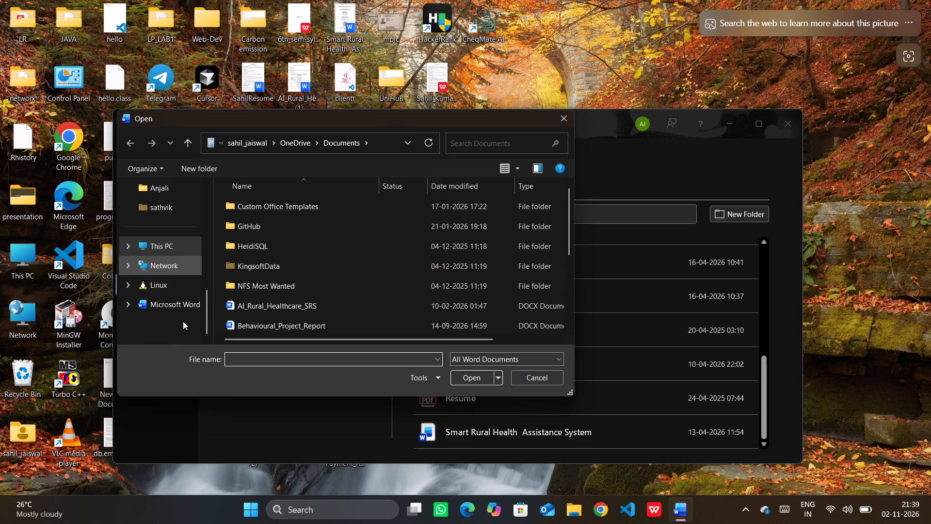
pyautogui.scroll(1, 170, 266)
pyautogui.click(157, 231)
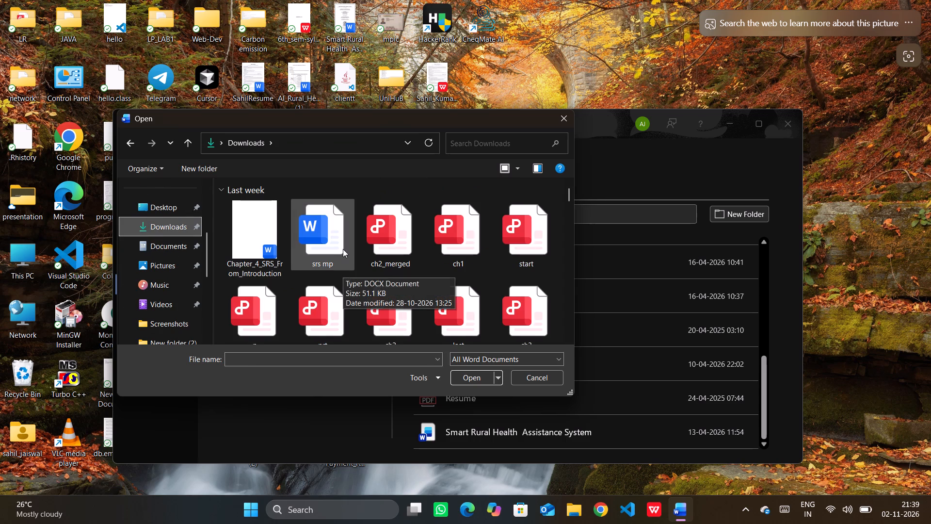
pyautogui.scroll(-3, 344, 246)
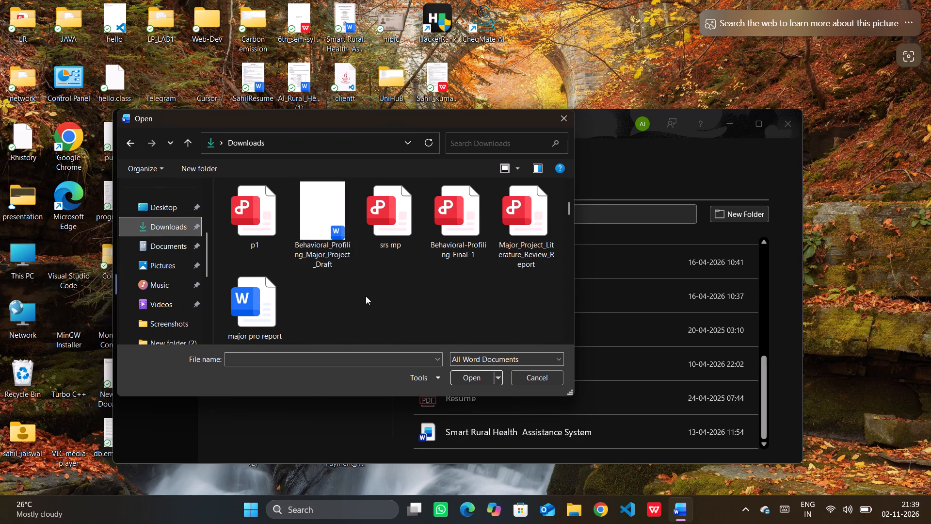
pyautogui.doubleClick(266, 298)
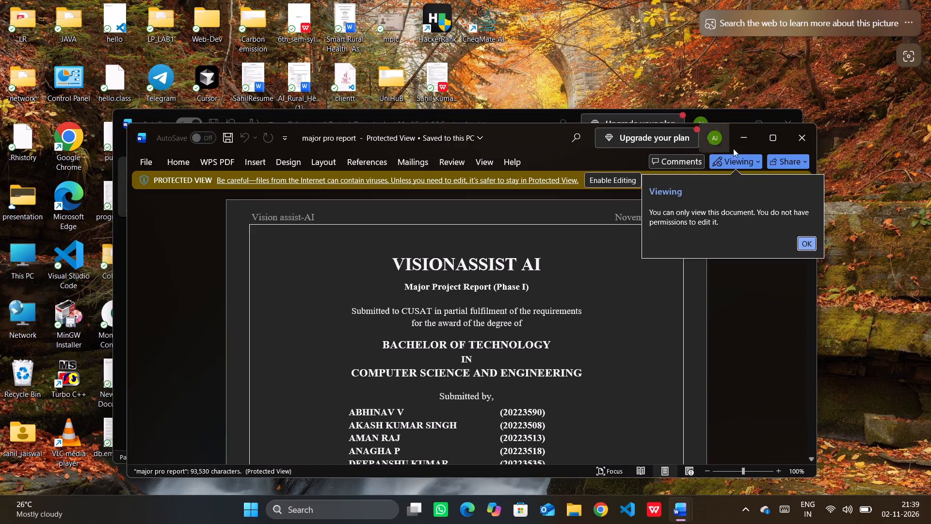
# Maximize the major pro report window and enable editing of the protected document.
pyautogui.click(767, 142)
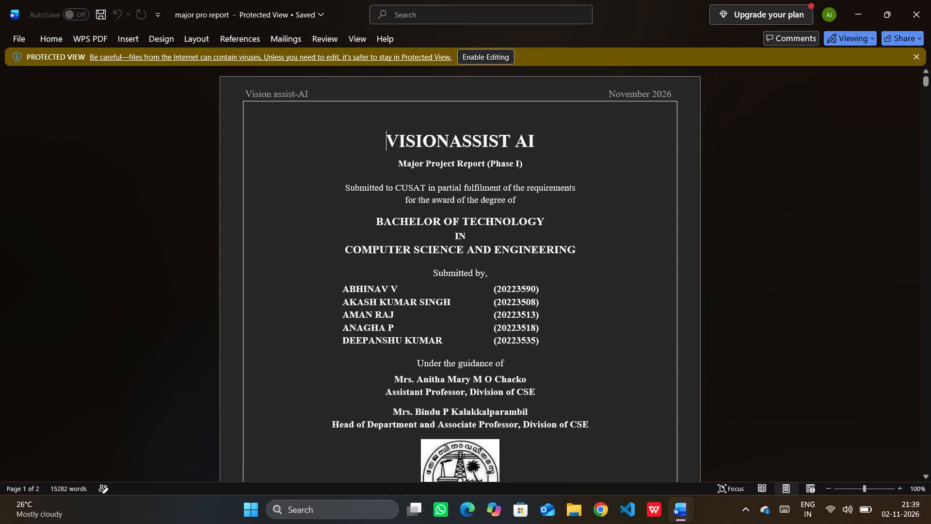
pyautogui.scroll(-1, 706, 157)
pyautogui.click(498, 52)
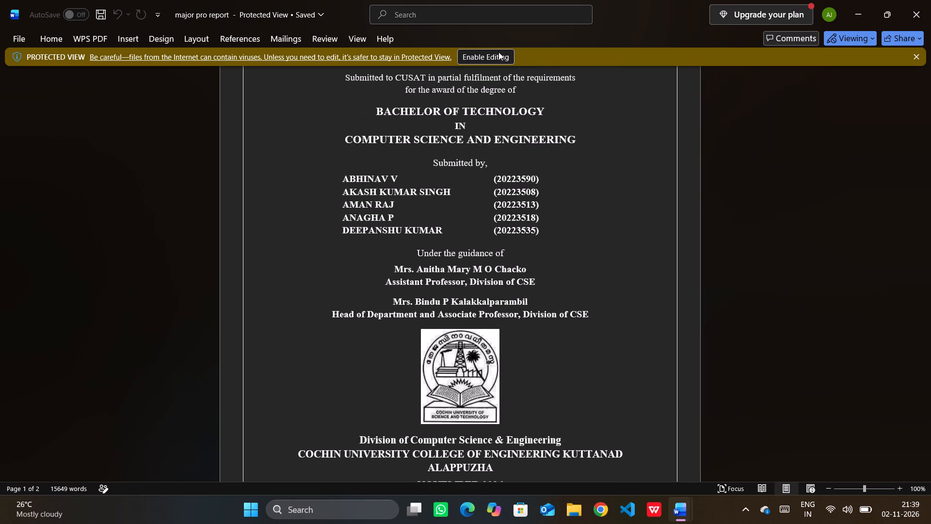
# Examine the report's pages from the title page through the list of abbreviations, Chapter 1 and the reviewed-papers table.
pyautogui.scroll(-1, 537, 246)
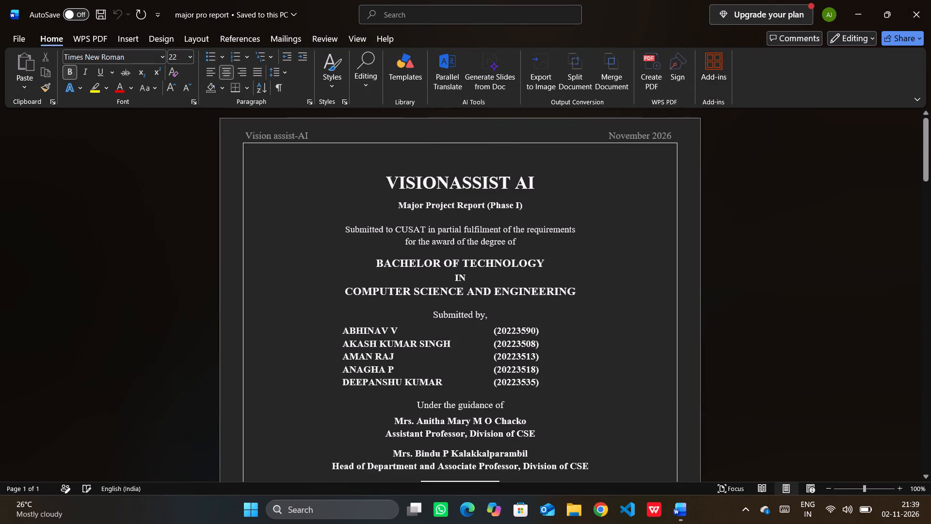
pyautogui.scroll(-8, 537, 246)
pyautogui.rightClick(537, 246)
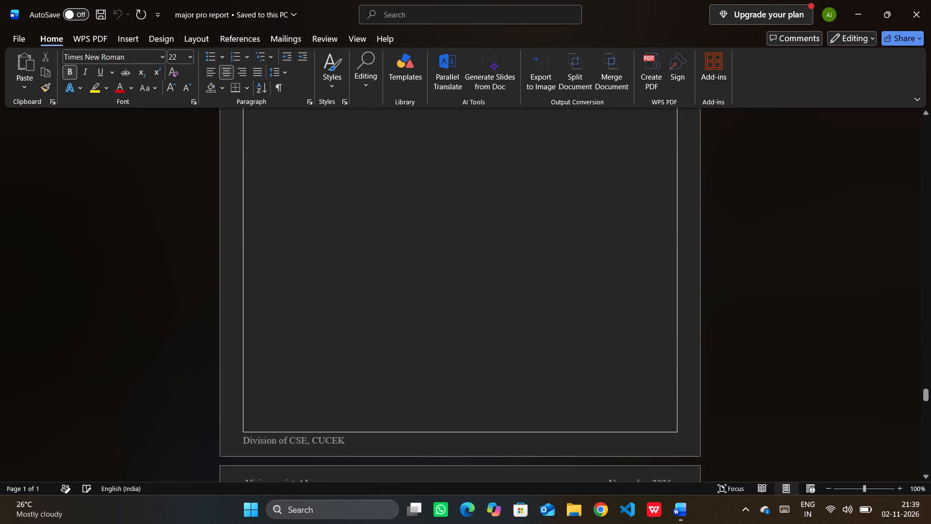
pyautogui.scroll(-3, 537, 246)
pyautogui.click(732, 171)
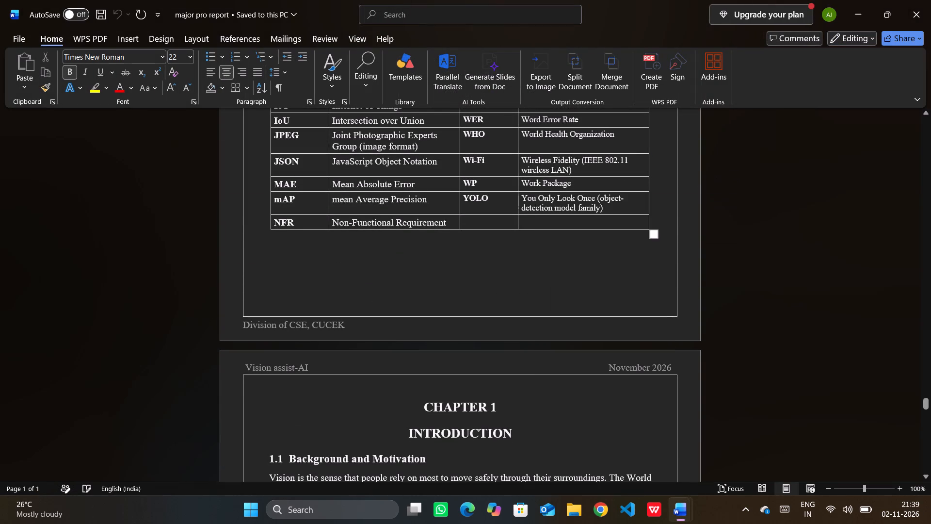
pyautogui.scroll(3, 675, 304)
pyautogui.scroll(-4, 675, 304)
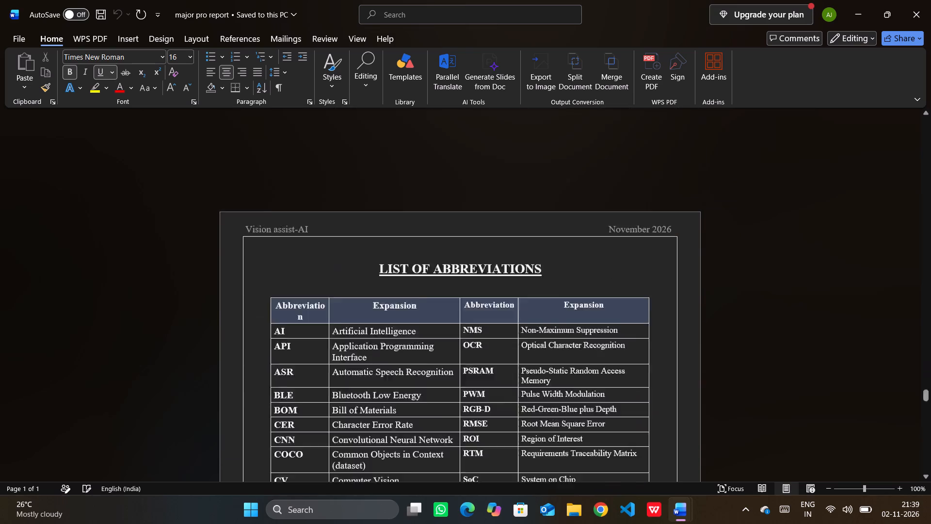
pyautogui.scroll(-4, 675, 304)
# Close major pro report and Behavioural_Project_Report.
pyautogui.click(919, 16)
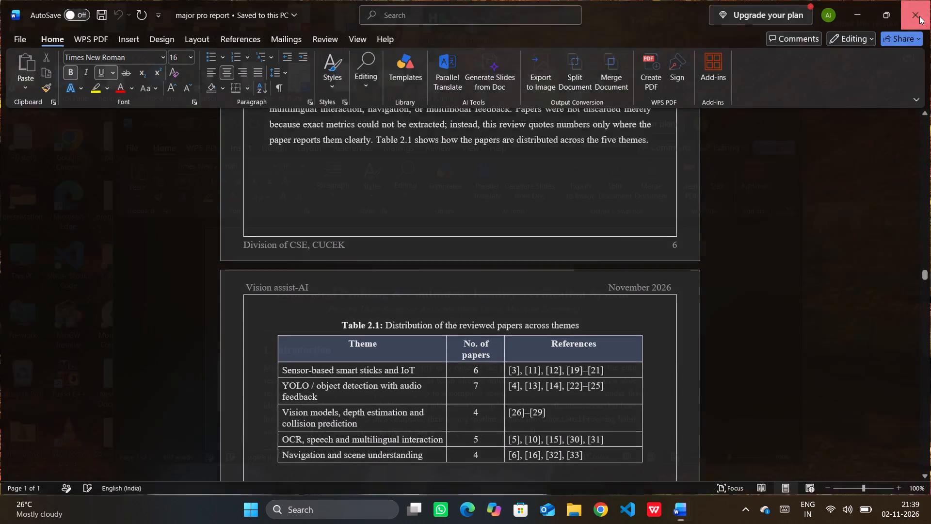
pyautogui.click(792, 117)
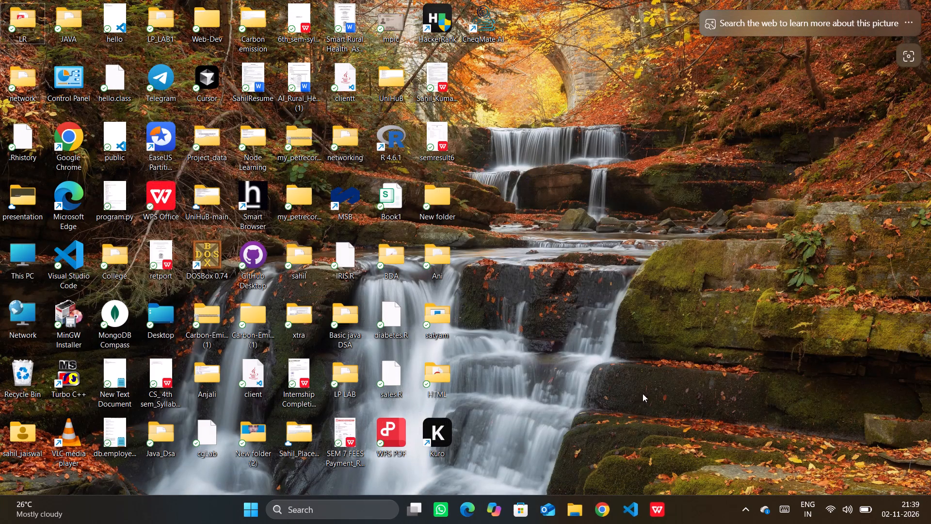
# Switch to WPS Office and open major pro report2.docx from the recent documents.
pyautogui.click(662, 499)
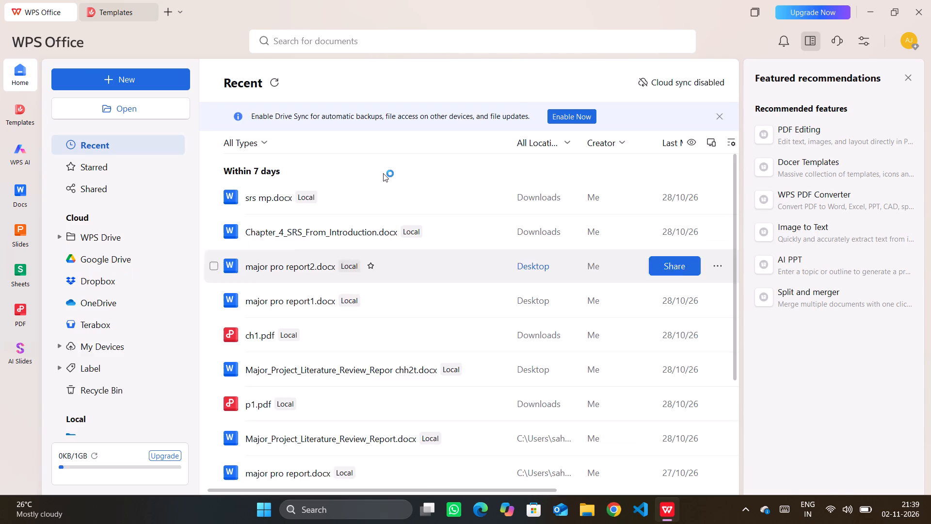
pyautogui.click(670, 97)
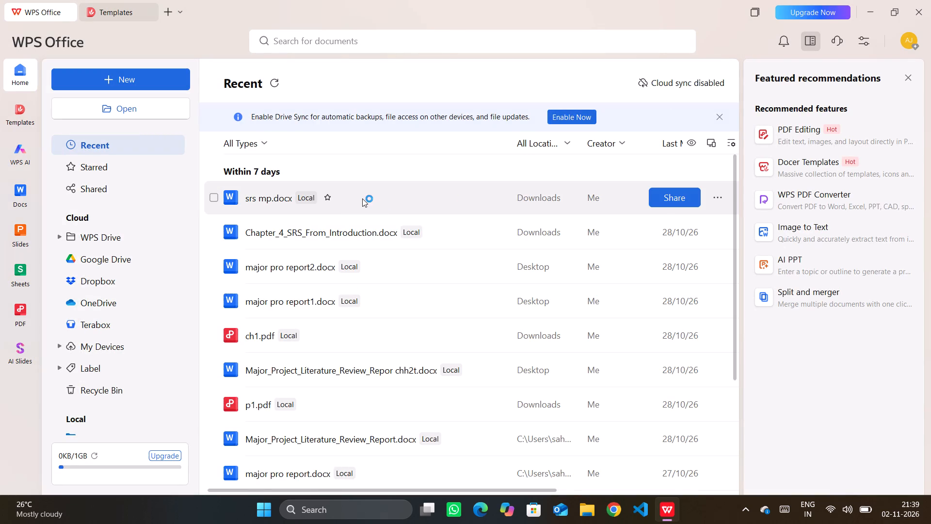
pyautogui.doubleClick(310, 270)
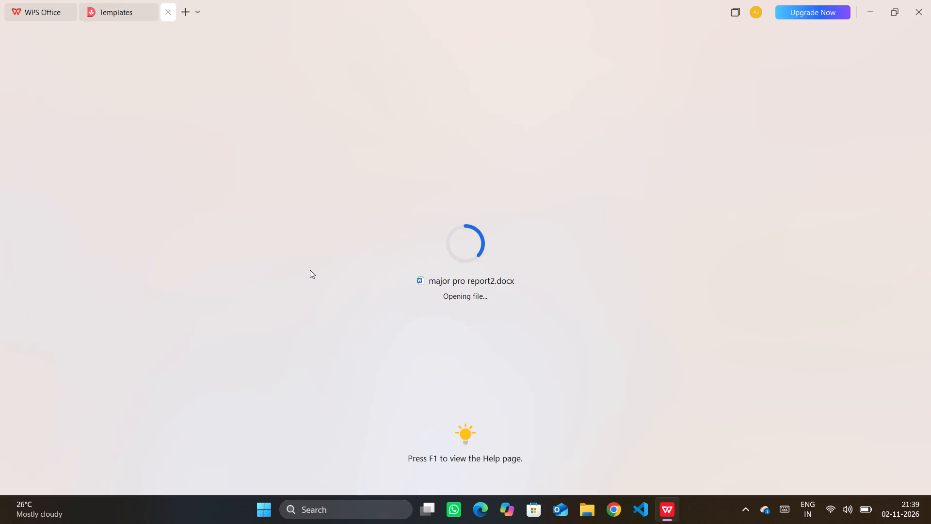
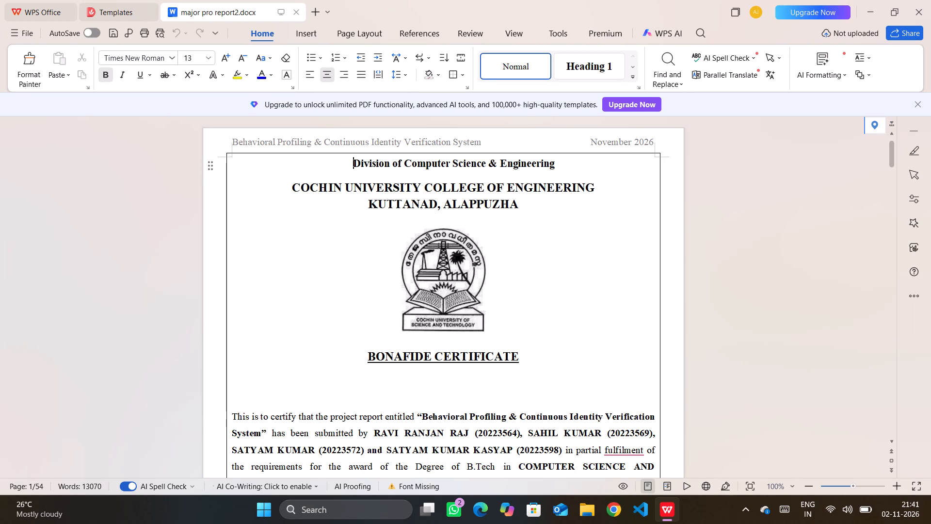
# Remove ", CSE" after "Assistant Professor" in the signature block of the Bonafide Certificate.
pyautogui.scroll(-2, 451, 337)
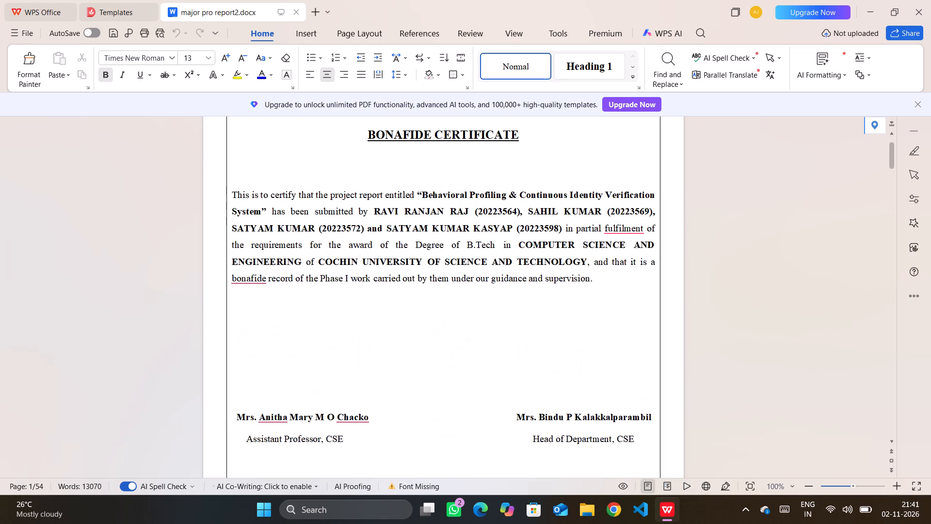
pyautogui.scroll(-2, 451, 337)
pyautogui.scroll(3, 451, 337)
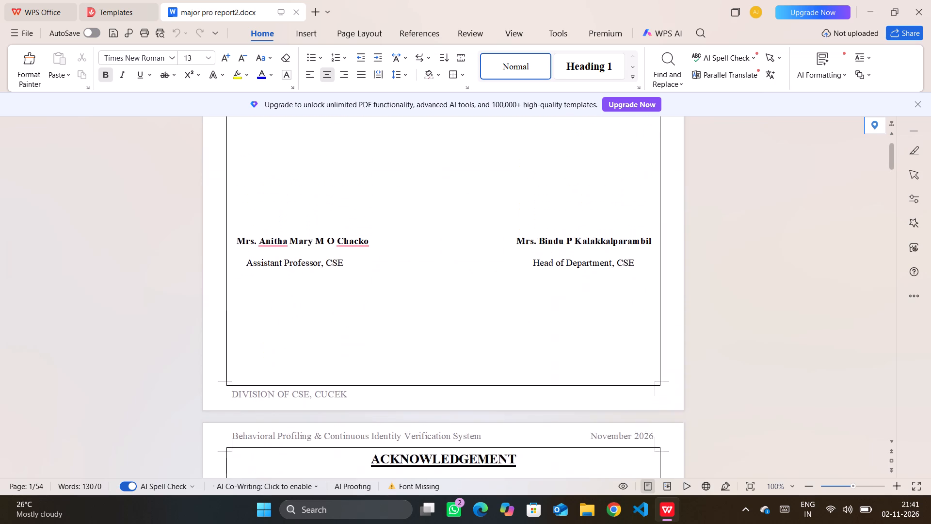
pyautogui.scroll(1, 451, 337)
pyautogui.click(349, 307)
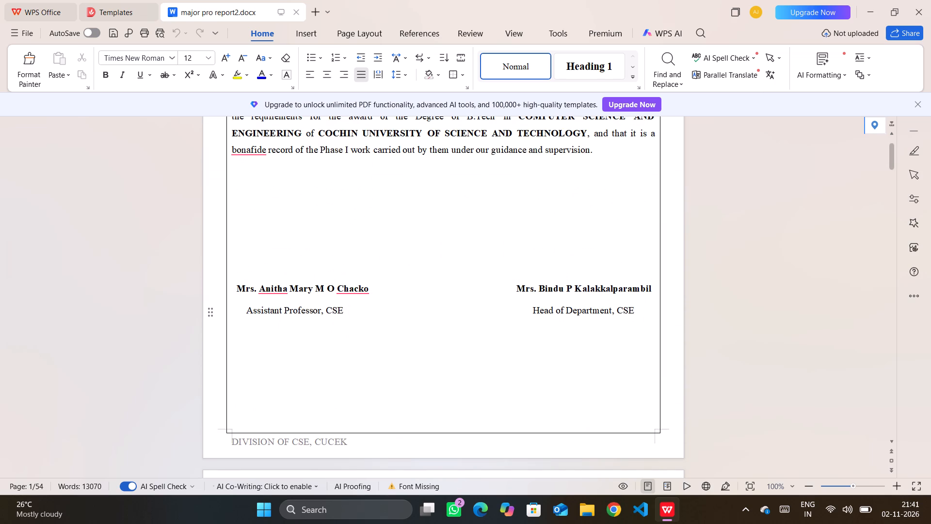
pyautogui.press('BackSpace')
pyautogui.press('BackSpace')
pyautogui.press('BackSpace')
pyautogui.press('BackSpace')
pyautogui.press('BackSpace')
pyautogui.press('BackSpace')
pyautogui.press('BackSpace')
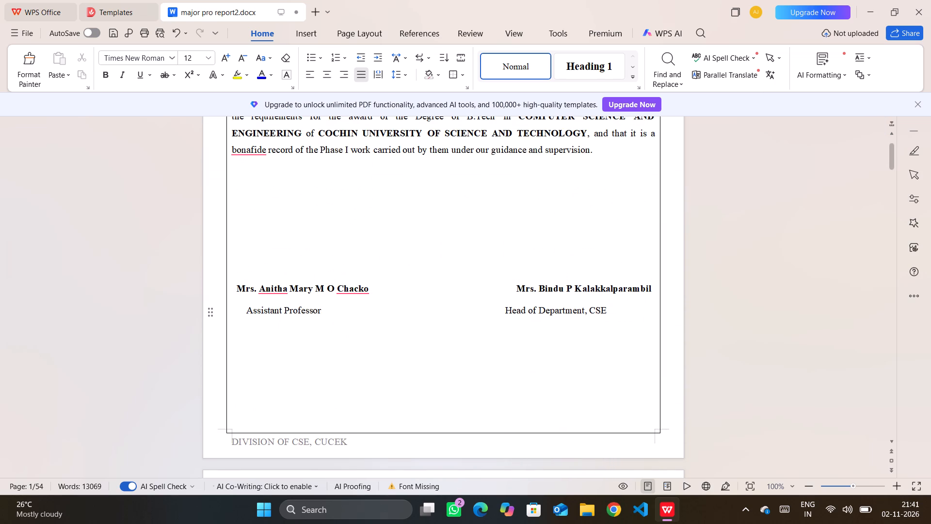
pyautogui.press('Return')
pyautogui.hotkey('ctrl', 'z')
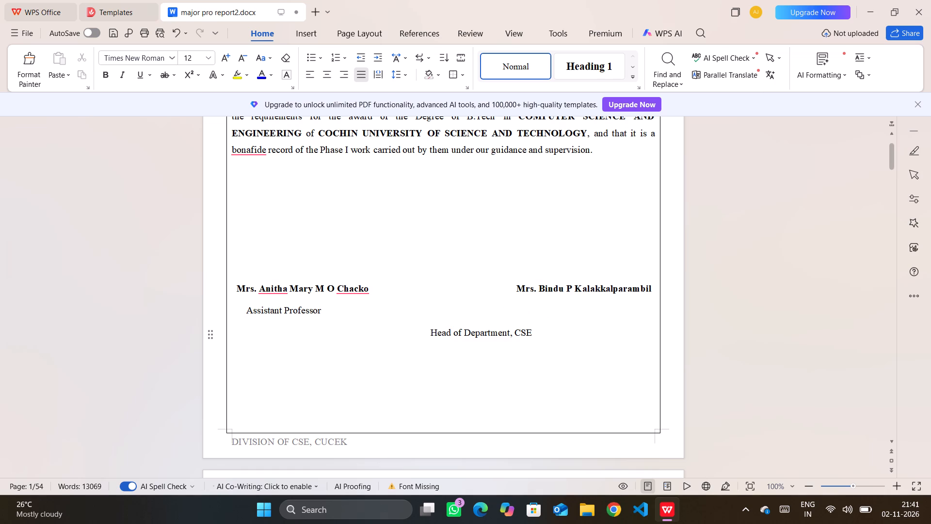
# Add spaces after "Assistant Professor" to move "Head of Department, CSE" back beneath the second signatory's name.
pyautogui.press('space')
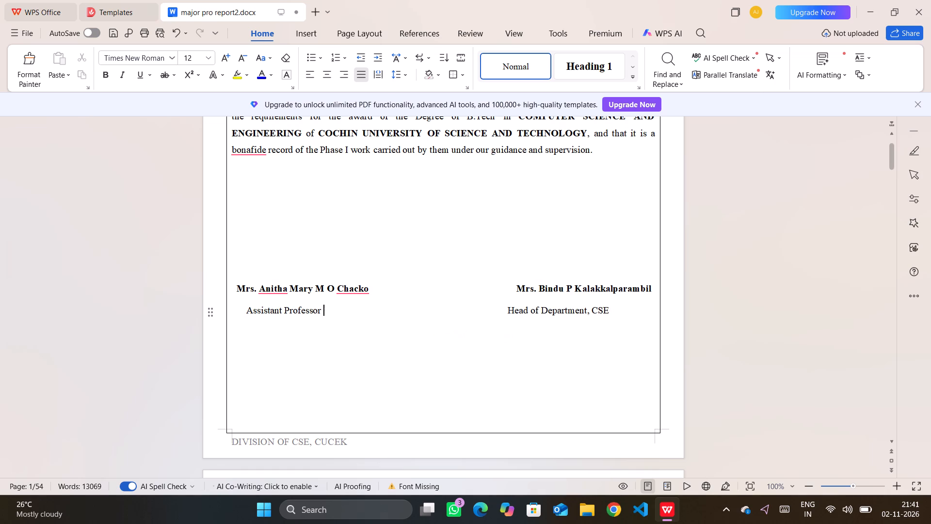
pyautogui.press('space')
pyautogui.press('space')
pyautogui.press('space')
pyautogui.press('space')
pyautogui.press('space')
pyautogui.press('space')
pyautogui.press('space')
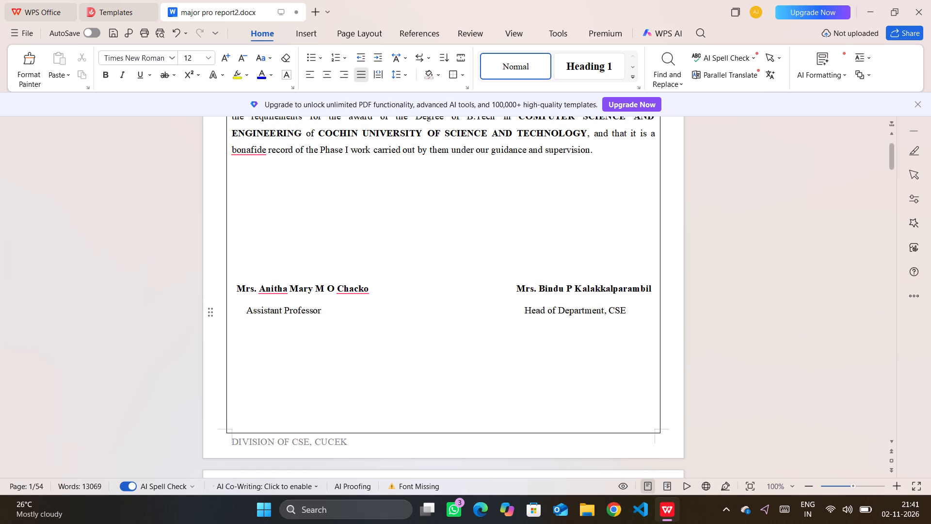
pyautogui.press('space')
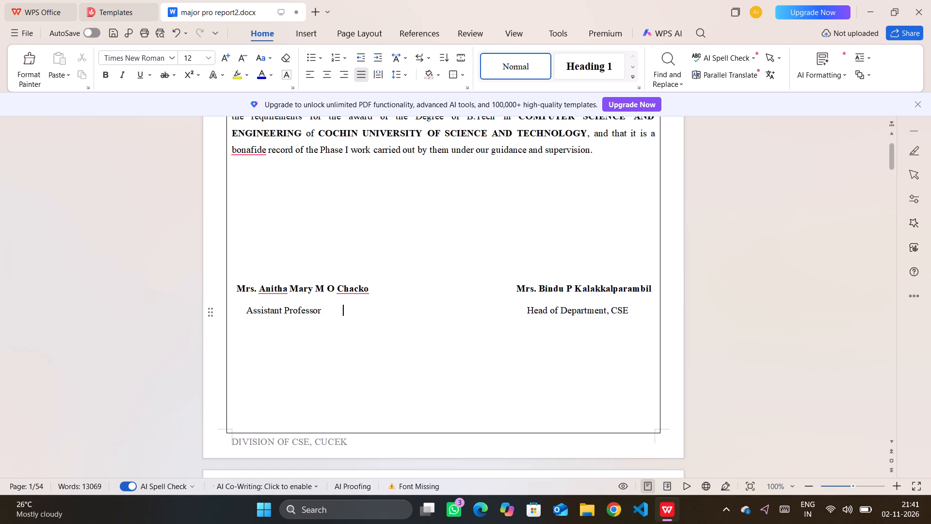
# Centre the line with both signatories' titles and fine-tune the spacing before "Head of Department, CSE".
pyautogui.click(249, 309)
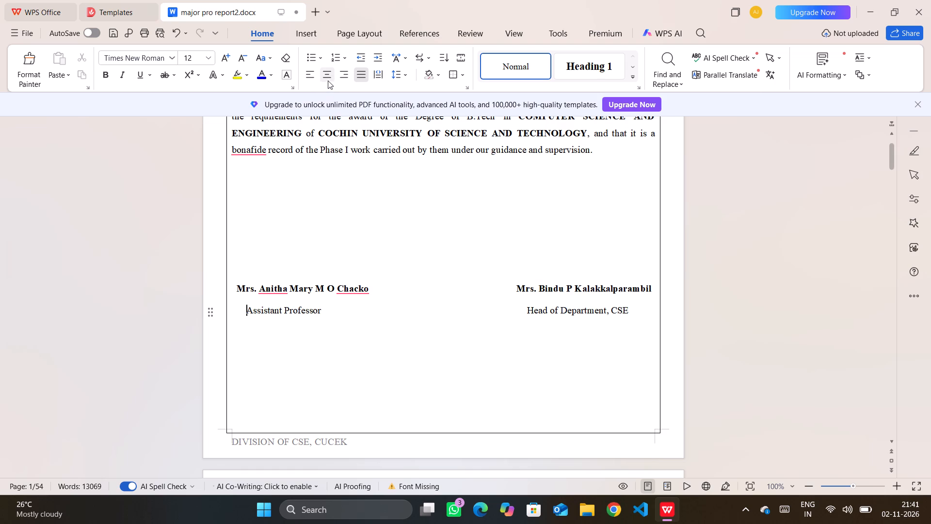
pyautogui.click(327, 78)
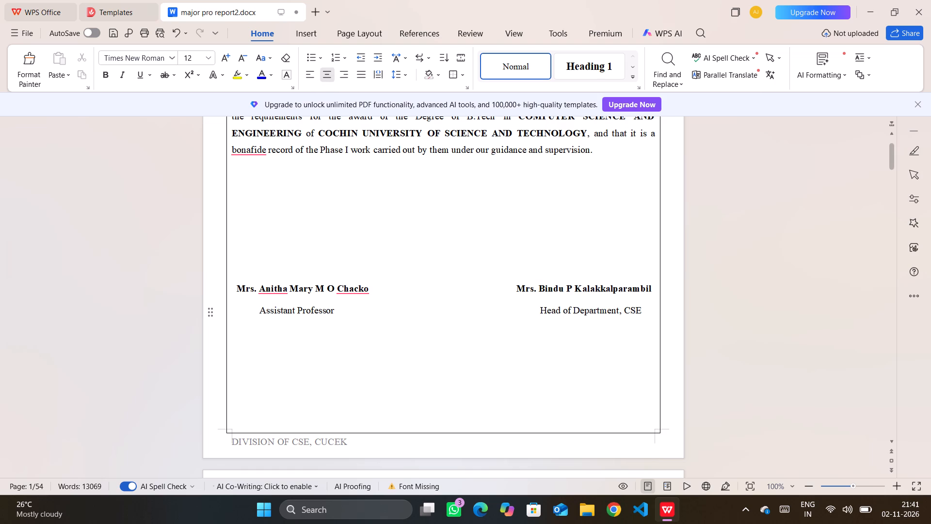
pyautogui.click(540, 313)
pyautogui.press('BackSpace')
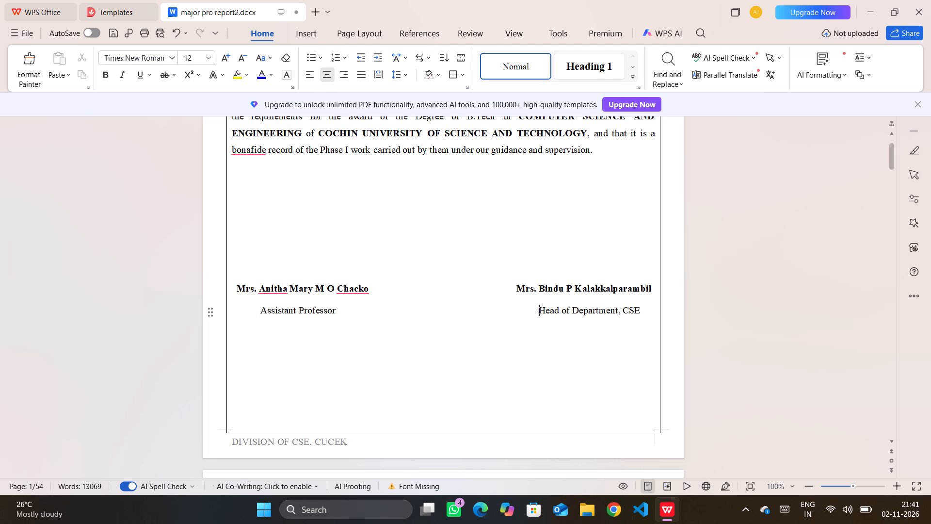
pyautogui.press('BackSpace')
pyautogui.press('BackSpace')
pyautogui.press('BackSpace')
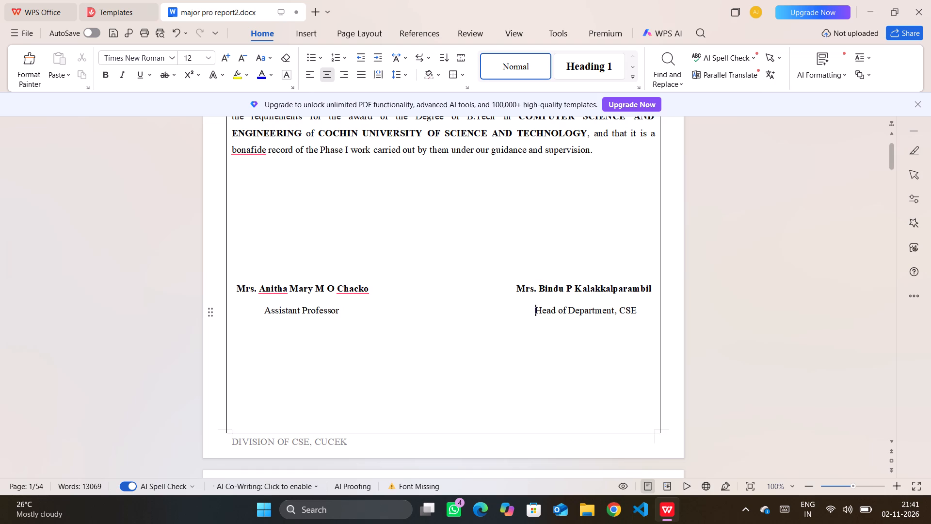
pyautogui.press('space')
pyautogui.press('space')
pyautogui.press('space')
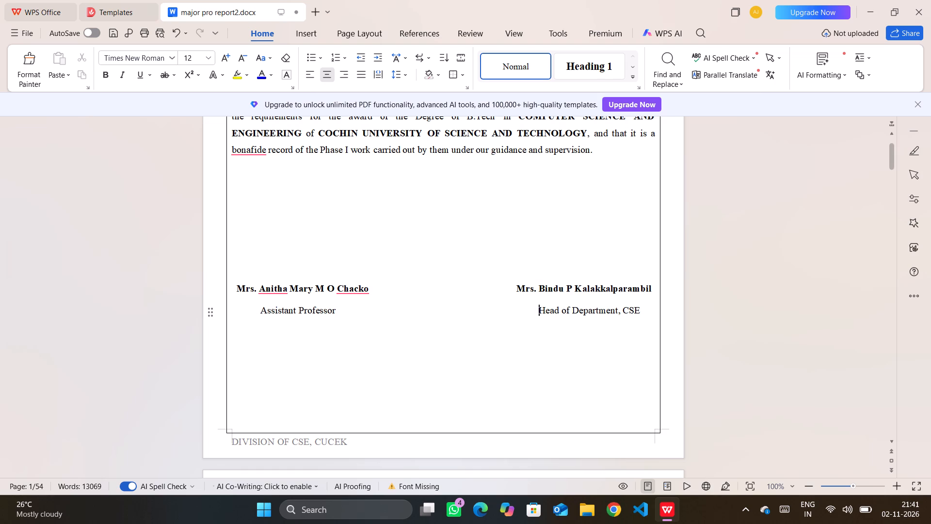
# Add a left-aligned line reading "Division of CSE, CUCEK" beneath "Assistant Professor".
pyautogui.click(362, 313)
pyautogui.click(642, 316)
pyautogui.press('Return')
pyautogui.click(269, 328)
pyautogui.scroll(-1, 318, 155)
pyautogui.click(310, 76)
pyautogui.scroll(1, 310, 76)
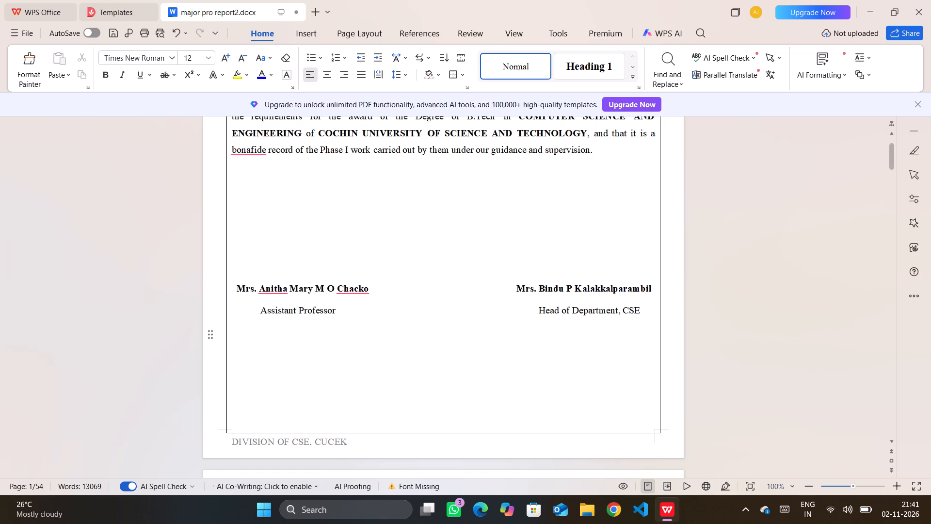
pyautogui.write('Divid')
pyautogui.press('BackSpace')
pyautogui.write('sion of')
pyautogui.press('space')
pyautogui.write('CSE')
pyautogui.write(', CUCEK')
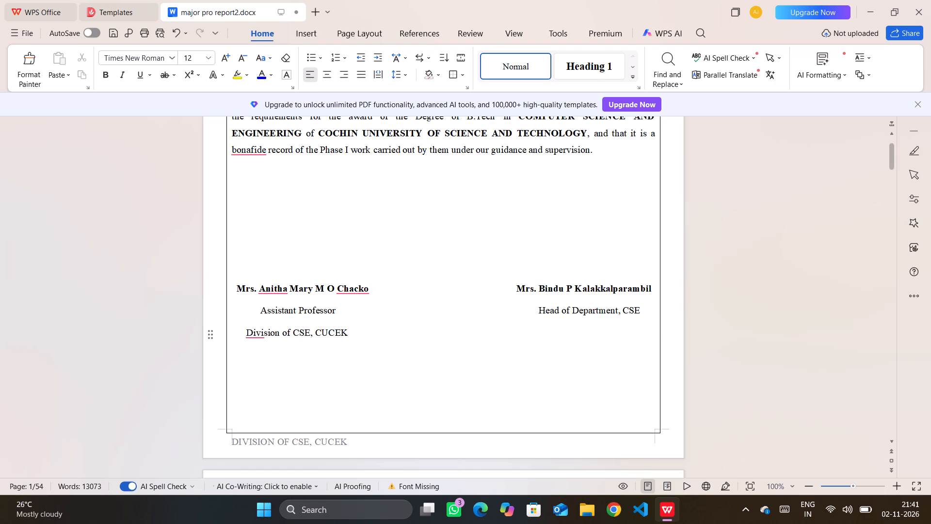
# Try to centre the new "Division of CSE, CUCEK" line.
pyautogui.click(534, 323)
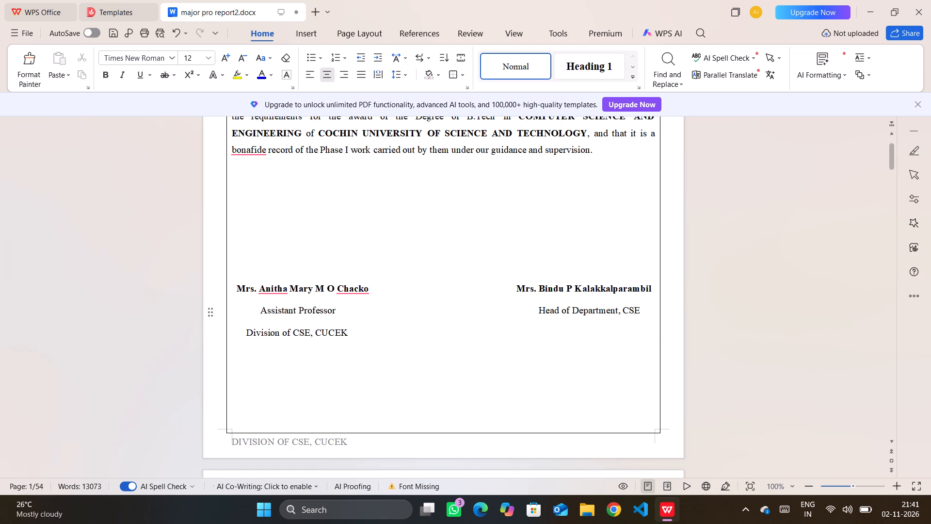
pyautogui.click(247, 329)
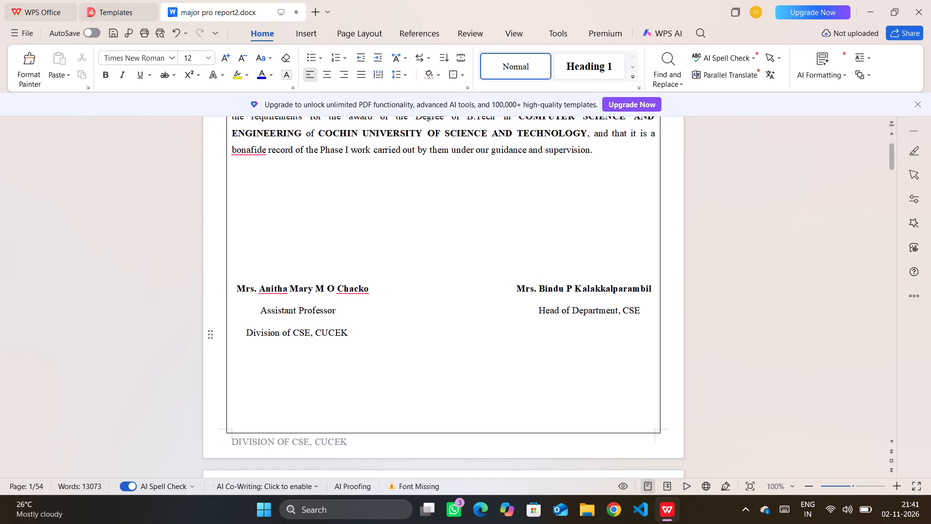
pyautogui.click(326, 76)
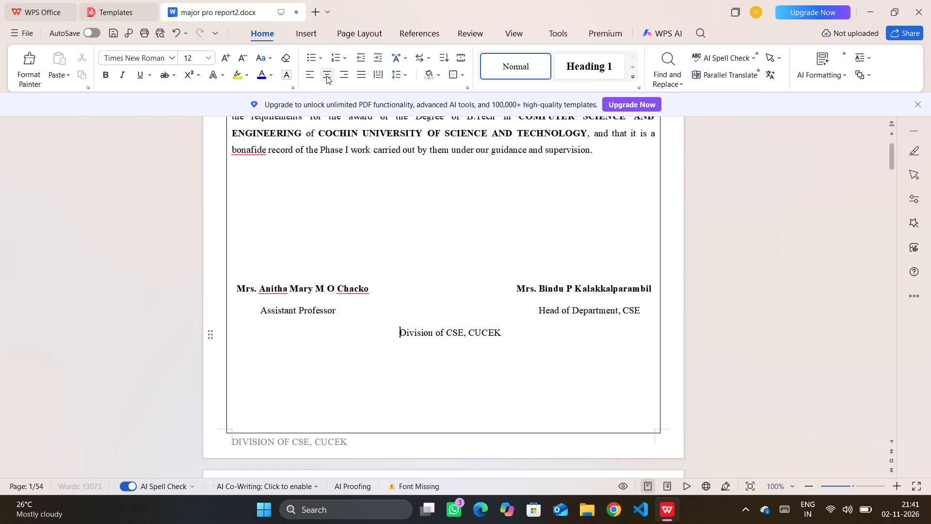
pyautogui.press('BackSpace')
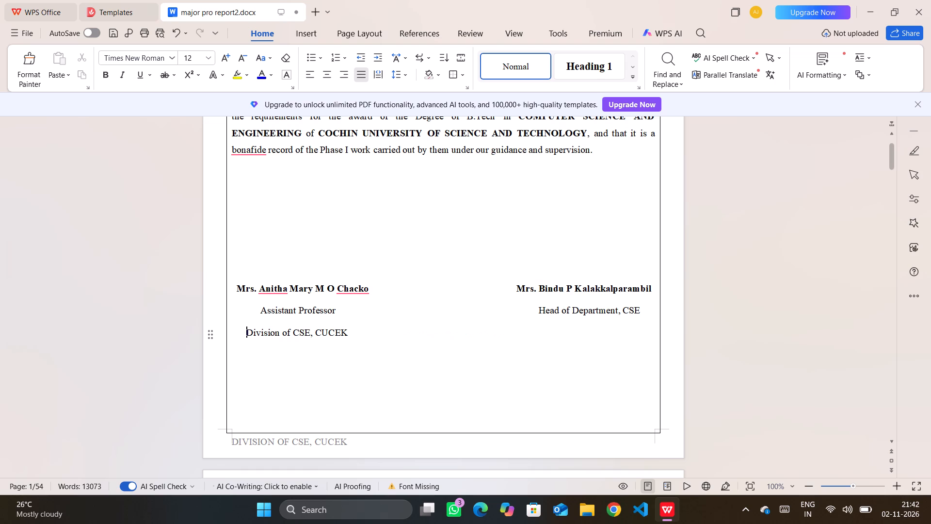
# Enter "Division of CSE, CUCEK" on the same line beneath "Head of Department, CSE" for the second signatory.
pyautogui.click(534, 337)
pyautogui.press('space')
pyautogui.press('space')
pyautogui.press('space')
pyautogui.press('space')
pyautogui.press('space')
pyautogui.press('space')
pyautogui.write('Division of CSe')
pyautogui.press('BackSpace')
pyautogui.write('E, CUC')
pyautogui.write('EK')
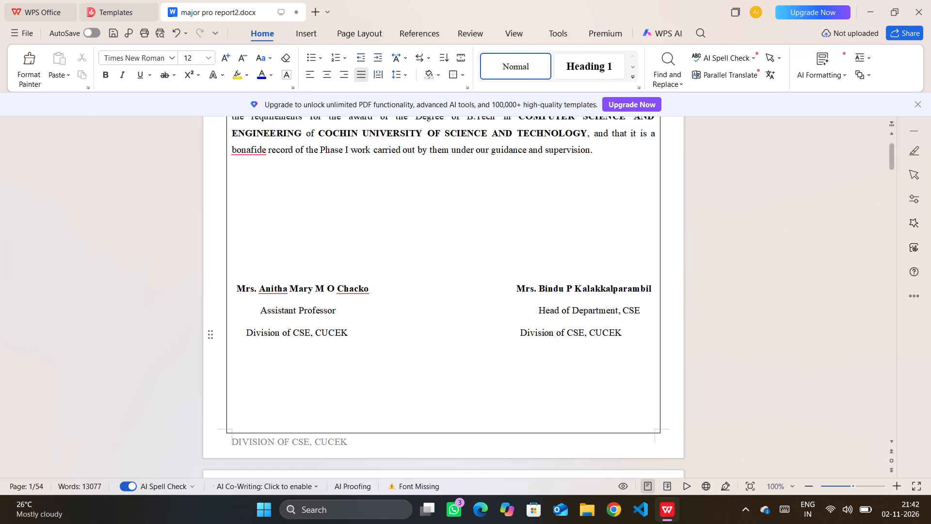
# Reduce the spacing before "Head of Department, CSE" so it starts in line with the second signatory's name.
pyautogui.click(537, 311)
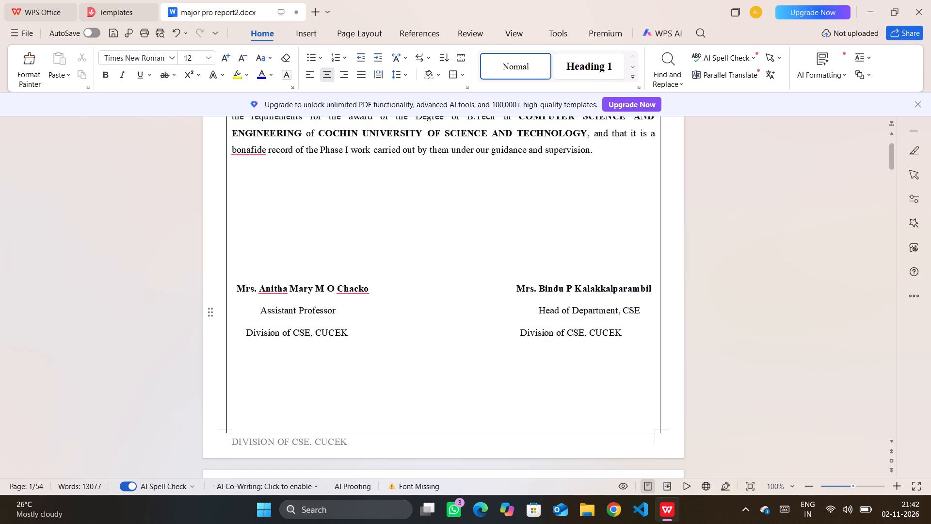
pyautogui.press('BackSpace')
pyautogui.press('BackSpace')
pyautogui.press('BackSpace')
pyautogui.press('BackSpace')
pyautogui.press('BackSpace')
pyautogui.press('BackSpace')
pyautogui.press('BackSpace')
pyautogui.press('BackSpace')
pyautogui.press('BackSpace')
pyautogui.press('BackSpace')
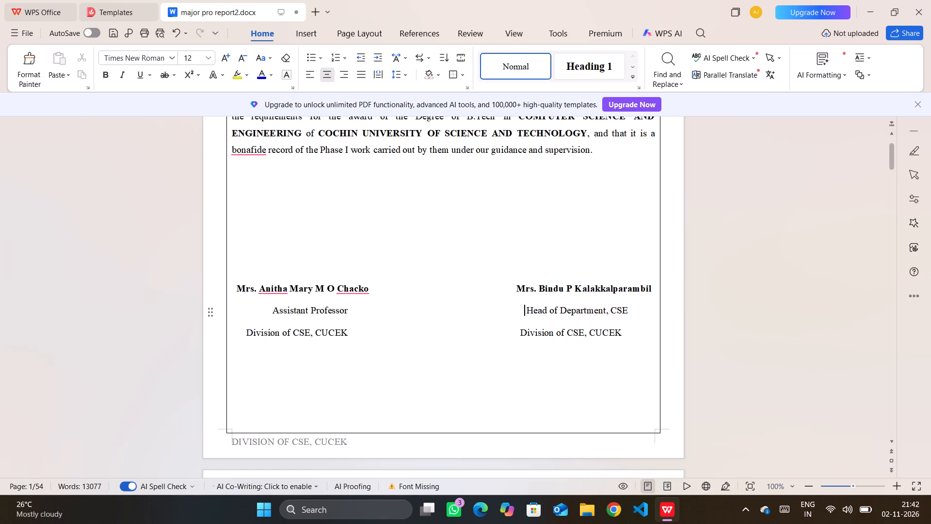
pyautogui.press('BackSpace')
pyautogui.press('BackSpace')
pyautogui.press('BackSpace')
pyautogui.press('BackSpace')
pyautogui.press('BackSpace')
pyautogui.press('BackSpace')
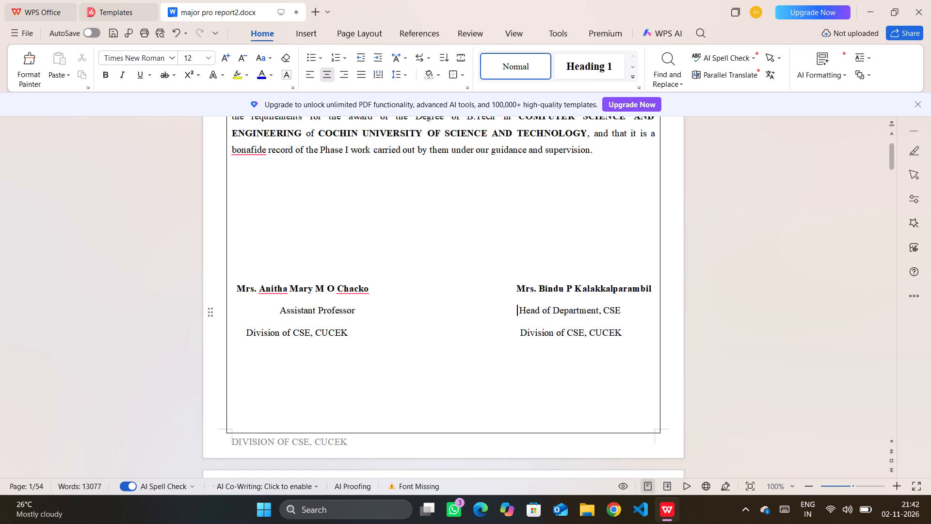
pyautogui.press('BackSpace')
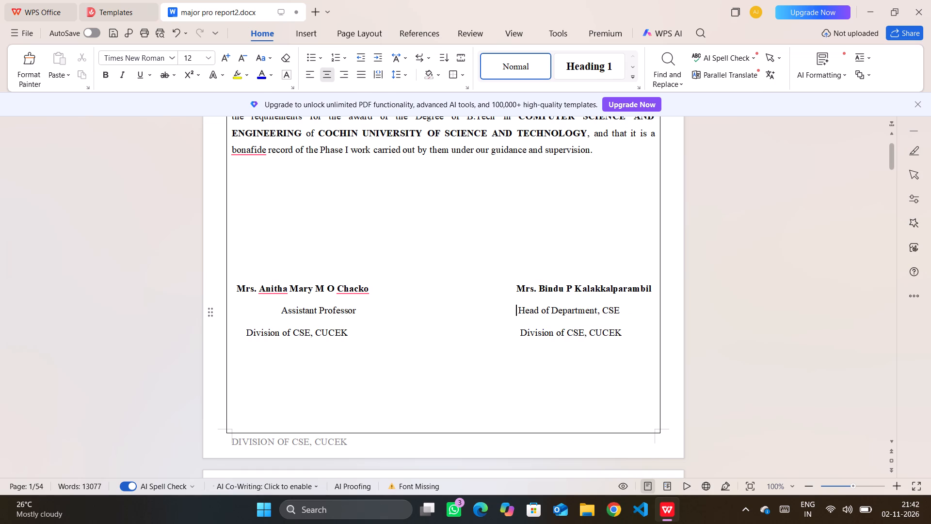
# Remove one space before the second signatory's "Division of CSE, CUCEK" and three spaces before that signatory's name.
pyautogui.click(521, 332)
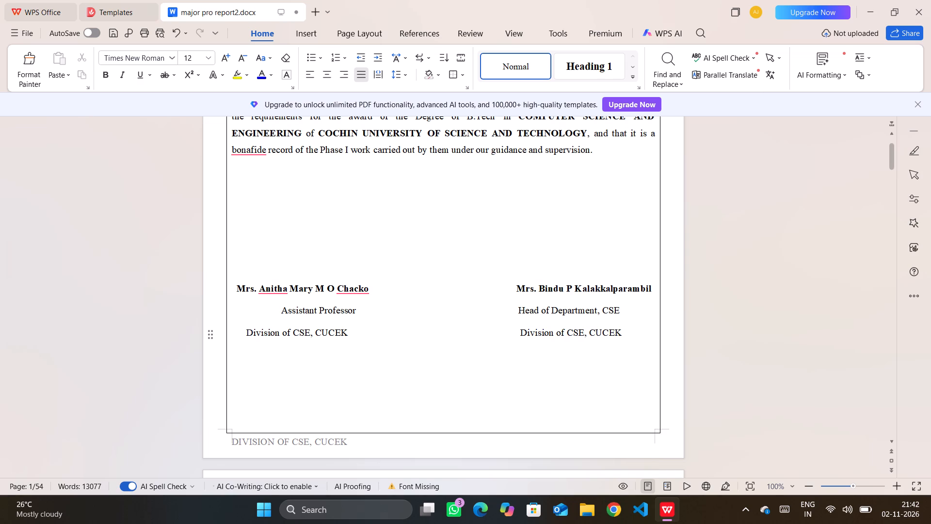
pyautogui.press('BackSpace')
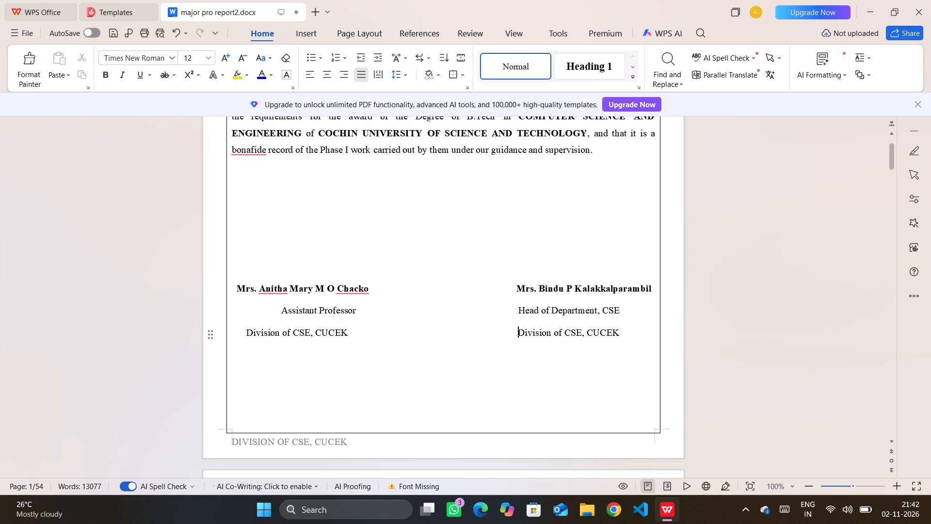
pyautogui.click(518, 292)
pyautogui.press('BackSpace')
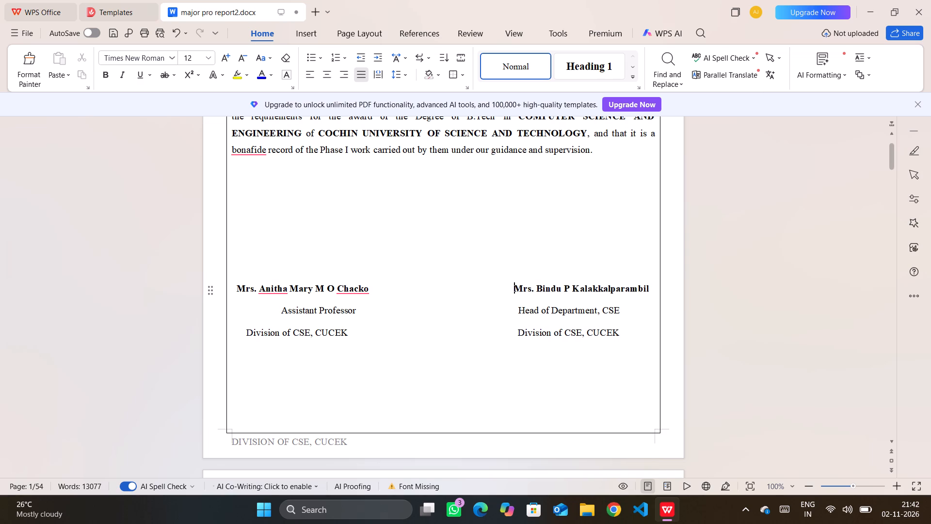
pyautogui.press('BackSpace')
pyautogui.press('BackSpace')
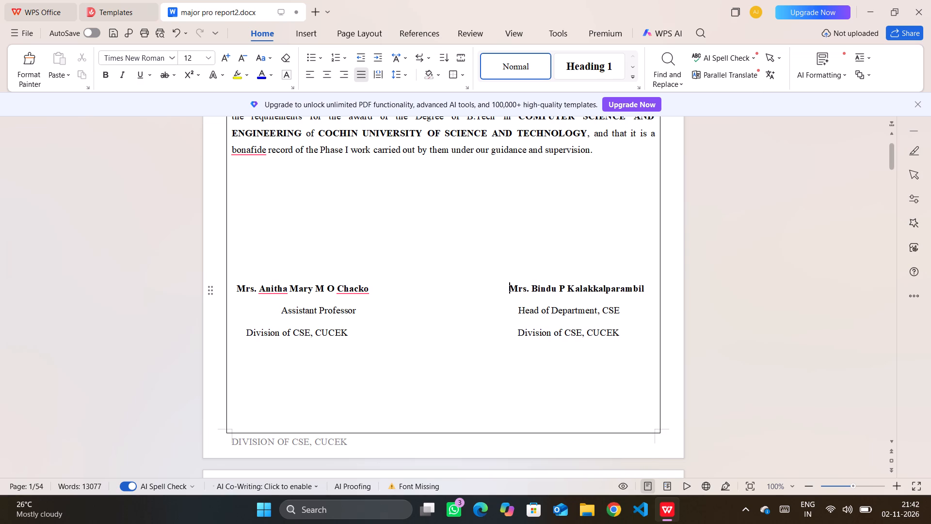
# Delete ", CSE" from the second signatory's title so it reads "Head of Department".
pyautogui.click(619, 310)
pyautogui.press('BackSpace')
pyautogui.press('BackSpace')
pyautogui.press('BackSpace')
pyautogui.press('BackSpace')
pyautogui.press('BackSpace')
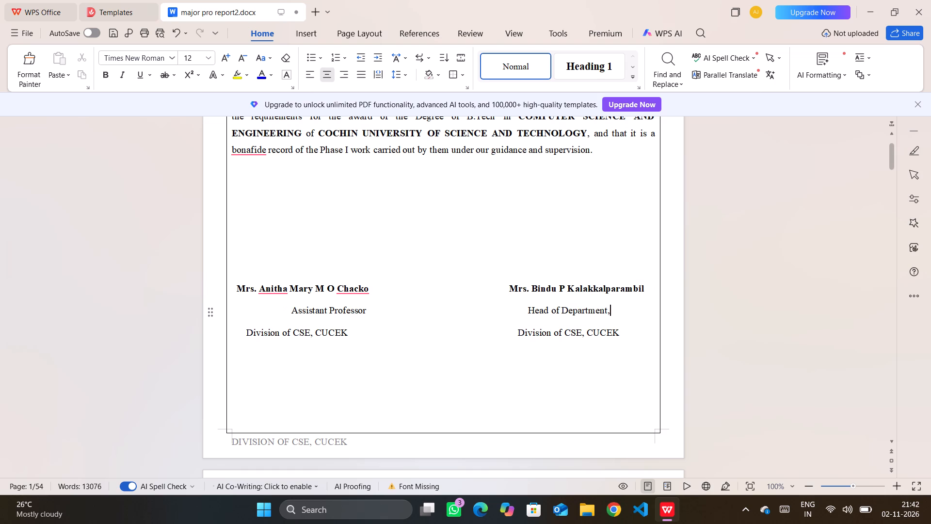
pyautogui.hscroll(-1, 619, 310)
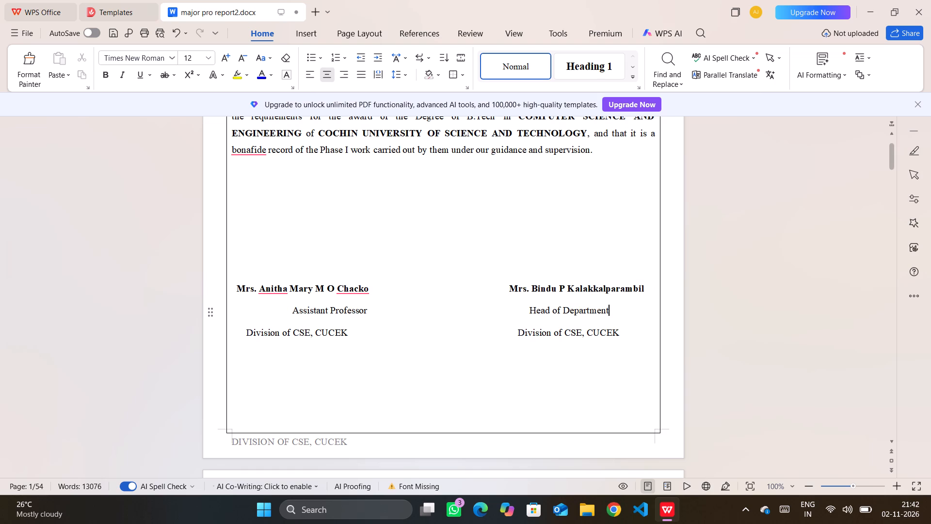
# Reduce the spacing before "Head of Department" so it starts close beneath the start of the second signatory's name.
pyautogui.click(531, 311)
pyautogui.press('BackSpace')
pyautogui.press('BackSpace')
pyautogui.press('BackSpace')
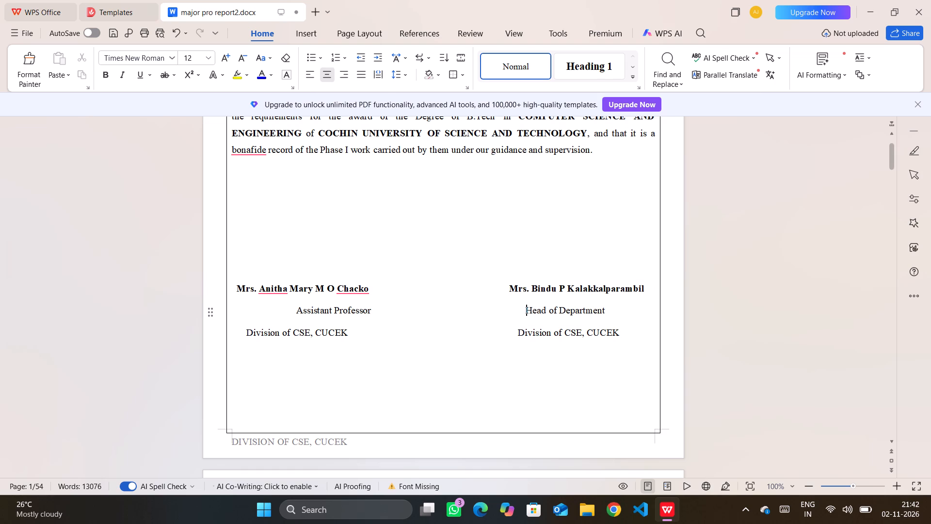
pyautogui.press('BackSpace')
pyautogui.press('BackSpace')
pyautogui.press('BackSpace')
pyautogui.press('BackSpace')
pyautogui.press('BackSpace')
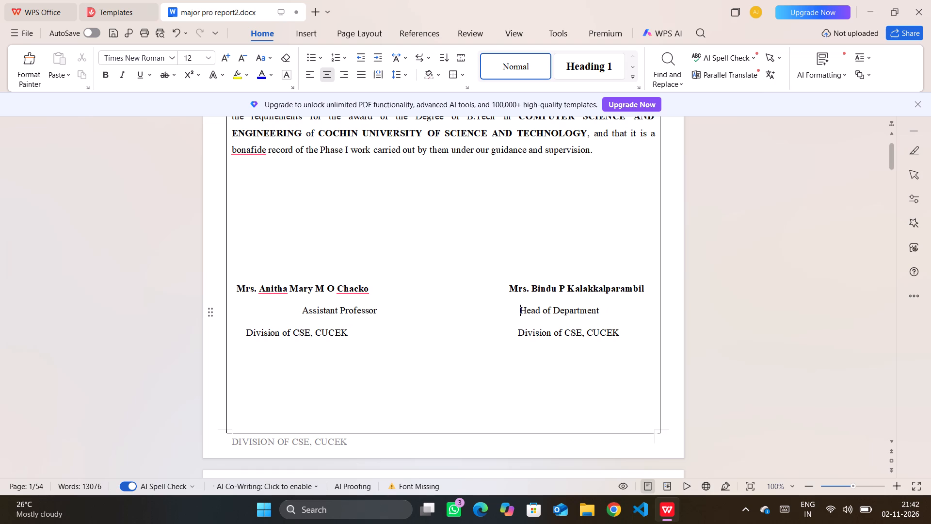
pyautogui.press('BackSpace')
pyautogui.press('BackSpace')
pyautogui.press('BackSpace')
pyautogui.press('BackSpace')
pyautogui.press('BackSpace')
pyautogui.press('BackSpace')
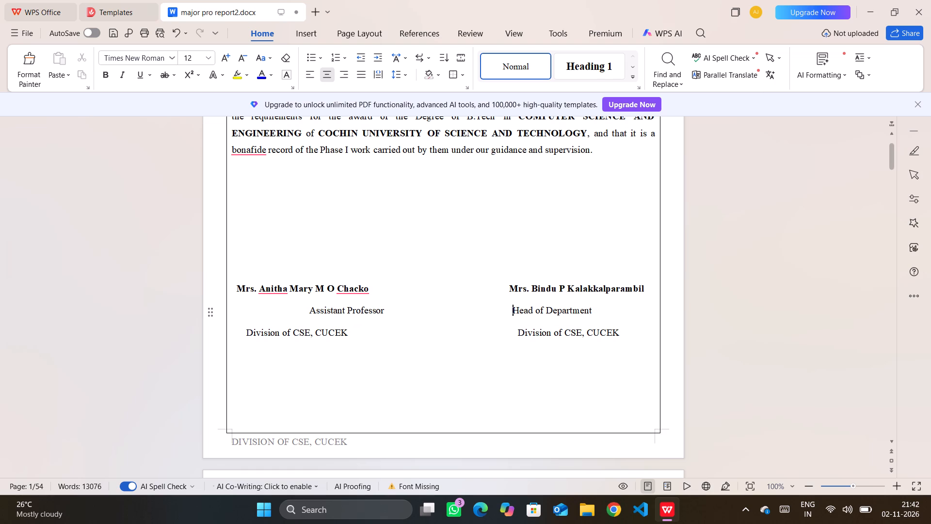
# Line up the second signatory's block by adding two spaces before the name and "Head of Department", and removing one before "Division of CSE, CUCEK".
pyautogui.click(509, 284)
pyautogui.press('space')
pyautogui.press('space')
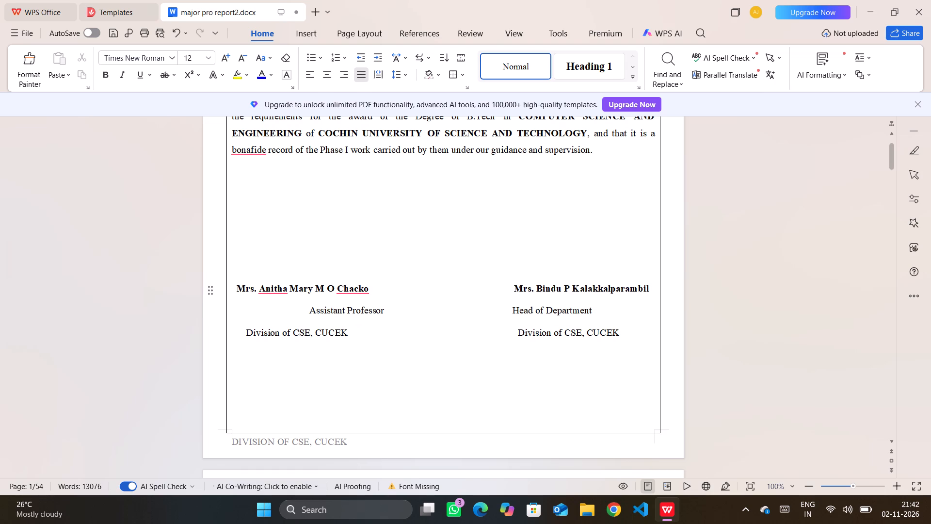
pyautogui.click(510, 307)
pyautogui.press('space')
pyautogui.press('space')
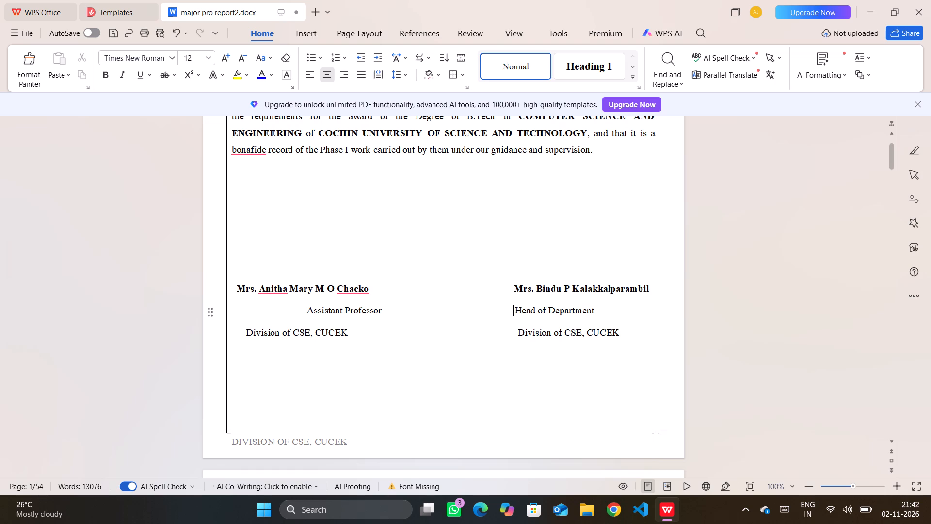
pyautogui.click(517, 332)
pyautogui.press('BackSpace')
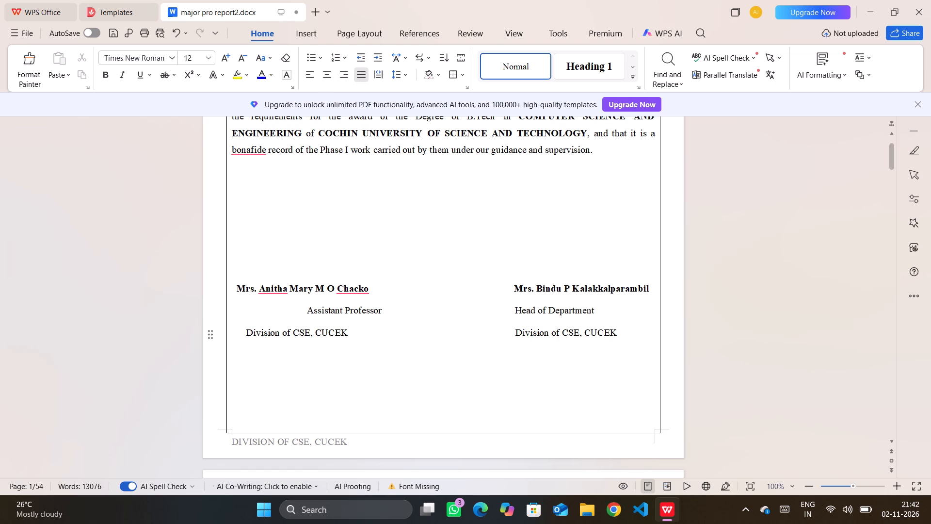
# Left-align the "Assistant Professor" line and replace its indent with one space so it starts beneath the first signatory's name.
pyautogui.click(308, 307)
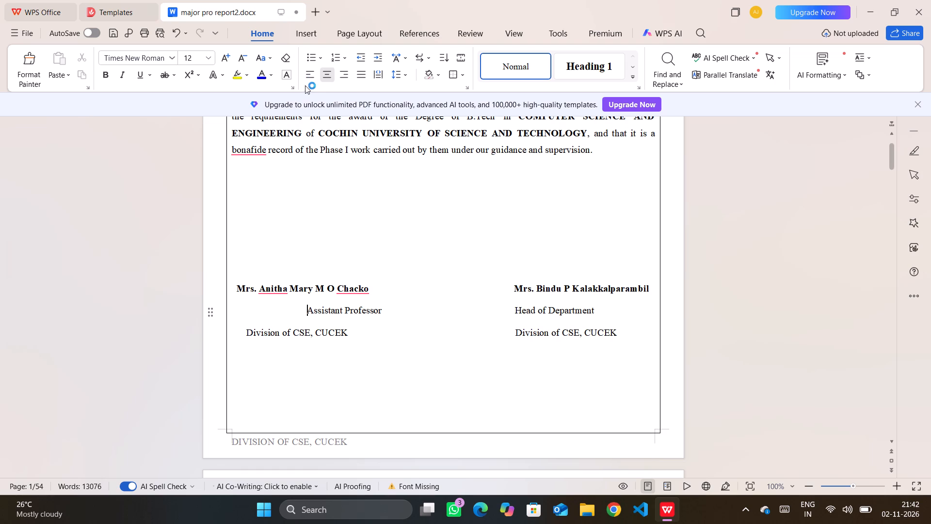
pyautogui.click(306, 79)
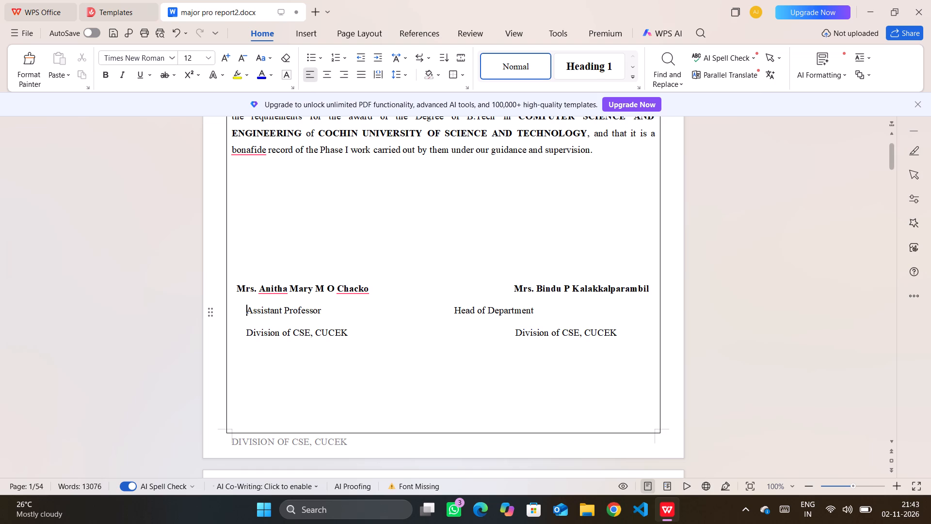
pyautogui.press('BackSpace')
pyautogui.press('BackSpace')
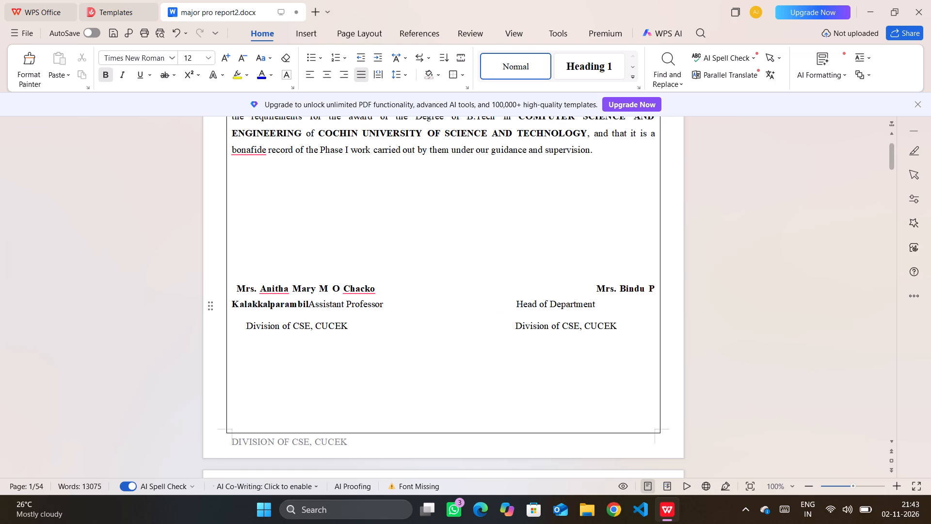
pyautogui.hotkey('ctrl', 'z')
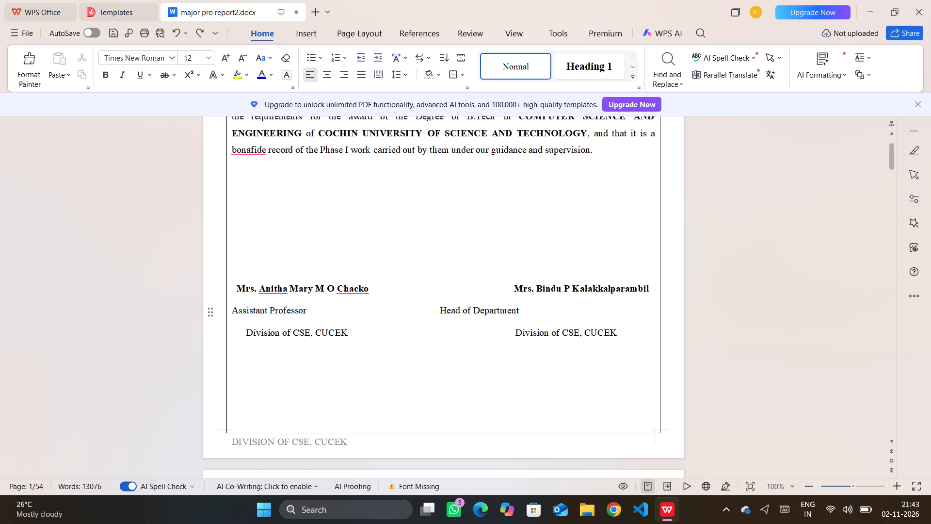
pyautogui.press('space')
# Replace the indent before the first signatory's "Division of CSE, CUCEK" with one space so it starts beneath "Assistant Professor".
pyautogui.click(246, 336)
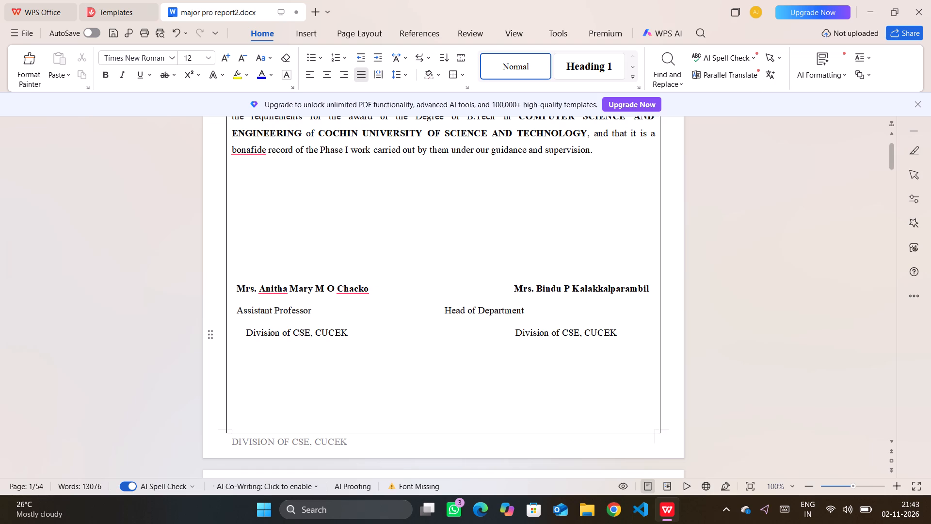
pyautogui.press('BackSpace')
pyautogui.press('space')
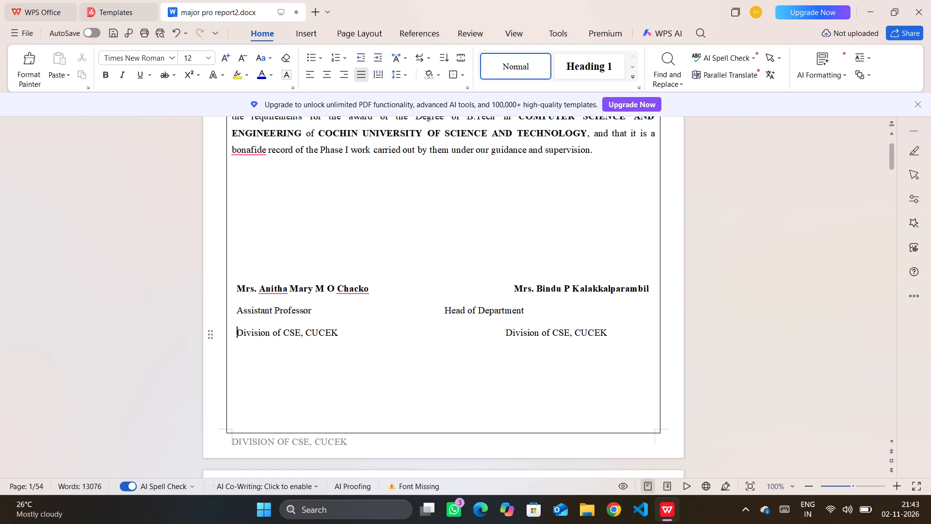
# Add spaces before "Head of Department" until it starts directly beneath the second signatory's name.
pyautogui.click(447, 312)
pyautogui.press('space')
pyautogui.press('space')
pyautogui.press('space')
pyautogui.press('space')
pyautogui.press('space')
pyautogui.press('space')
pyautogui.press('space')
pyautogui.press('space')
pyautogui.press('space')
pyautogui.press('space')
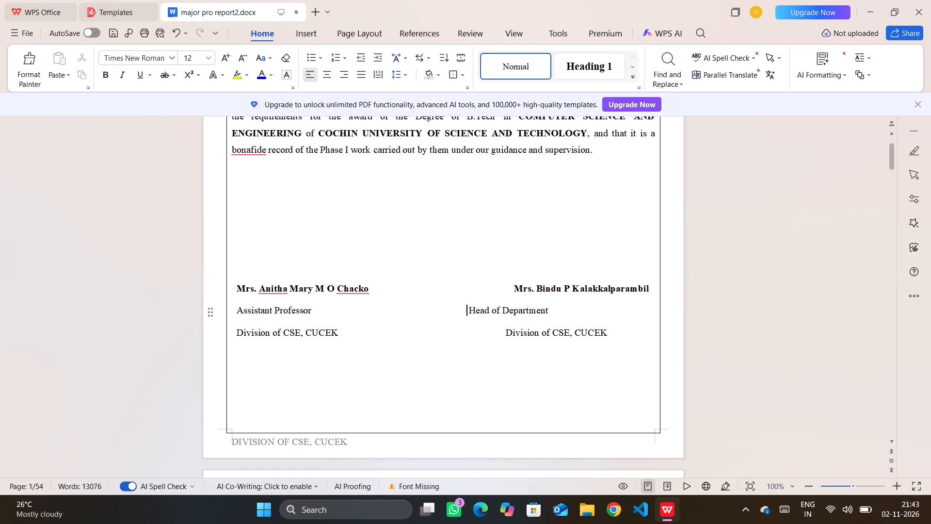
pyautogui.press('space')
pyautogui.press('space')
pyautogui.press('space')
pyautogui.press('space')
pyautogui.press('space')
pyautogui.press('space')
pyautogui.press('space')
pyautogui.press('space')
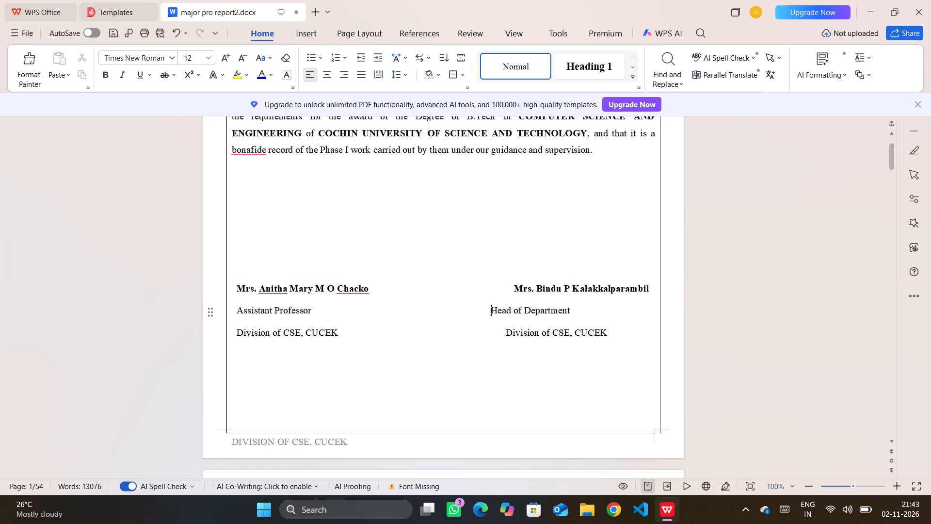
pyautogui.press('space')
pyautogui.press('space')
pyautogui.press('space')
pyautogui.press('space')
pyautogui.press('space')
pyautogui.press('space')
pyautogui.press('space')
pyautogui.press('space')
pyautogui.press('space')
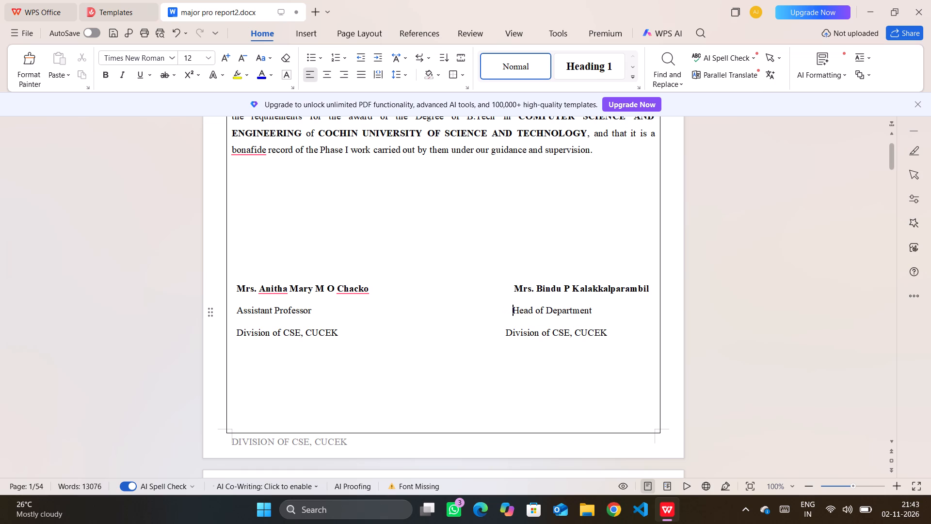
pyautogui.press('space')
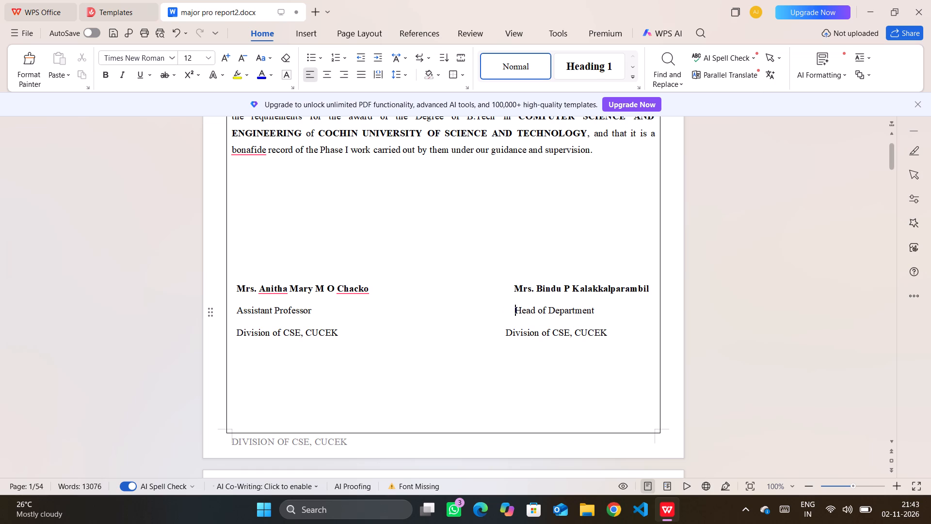
# Add five spaces before the second signatory's "Division of CSE, CUCEK" so it starts beneath "Head of Department".
pyautogui.click(505, 335)
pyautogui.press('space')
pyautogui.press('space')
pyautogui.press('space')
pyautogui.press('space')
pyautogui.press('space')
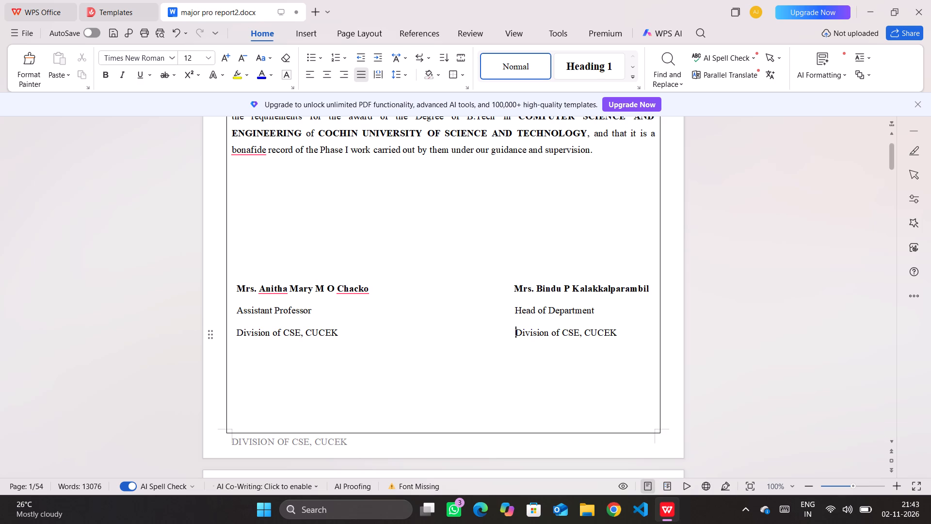
# Check the Bonafide Certificate page and save the report in the same location.
pyautogui.scroll(-1, 441, 294)
pyautogui.scroll(1, 441, 294)
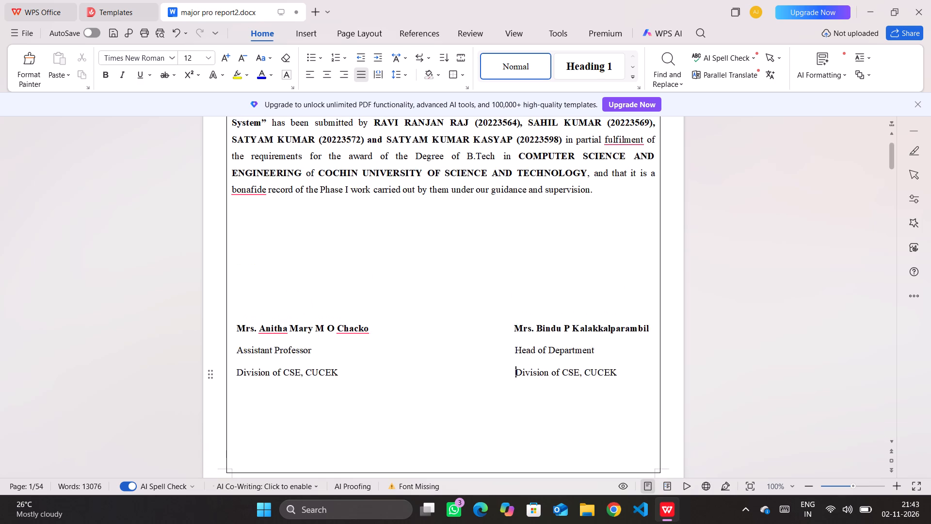
pyautogui.scroll(2, 441, 294)
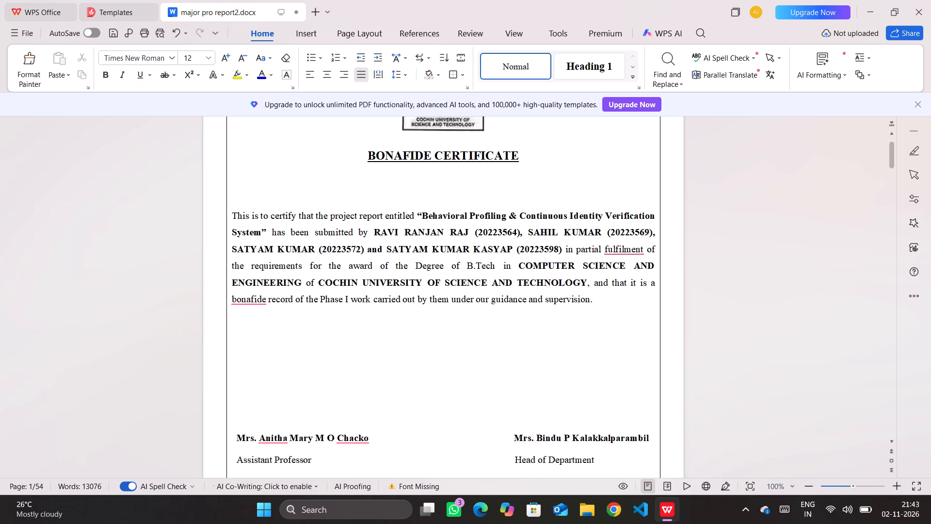
pyautogui.scroll(-3, 441, 294)
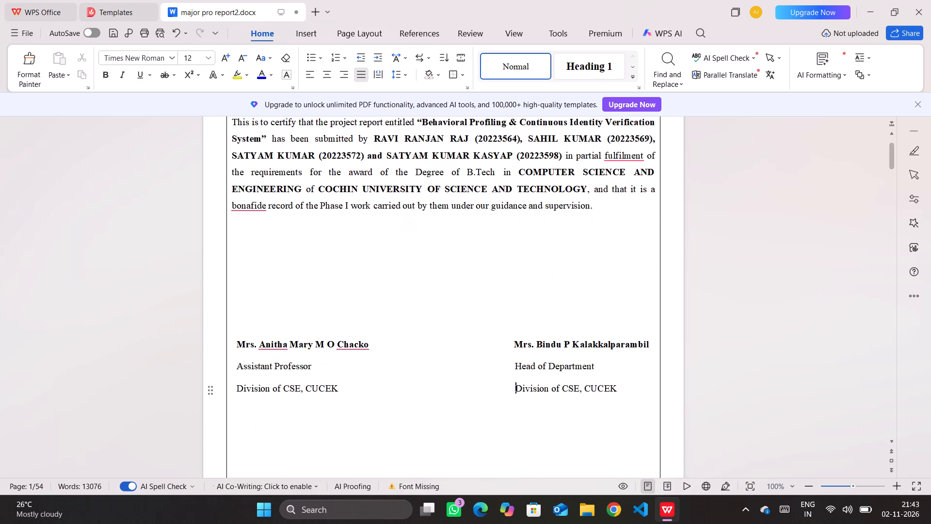
pyautogui.scroll(-1, 441, 294)
pyautogui.hotkey('ctrl', 's')
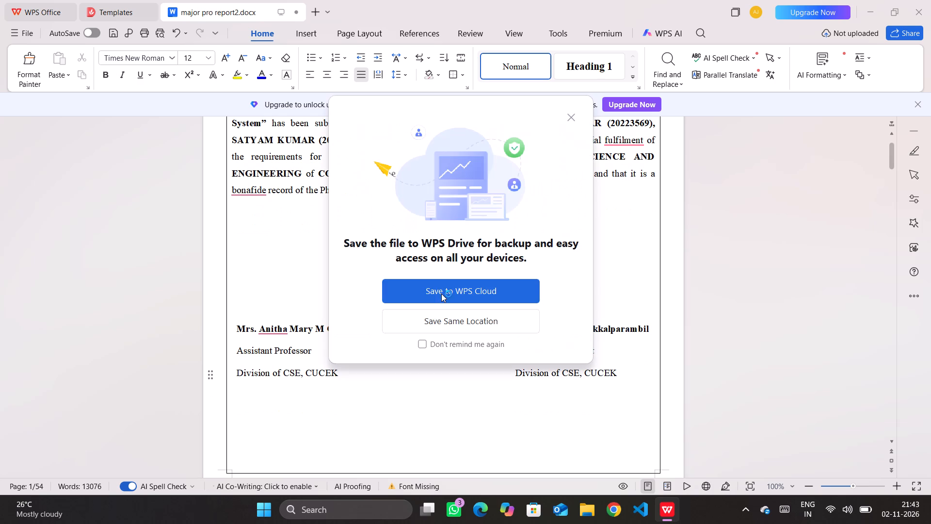
pyautogui.click(490, 323)
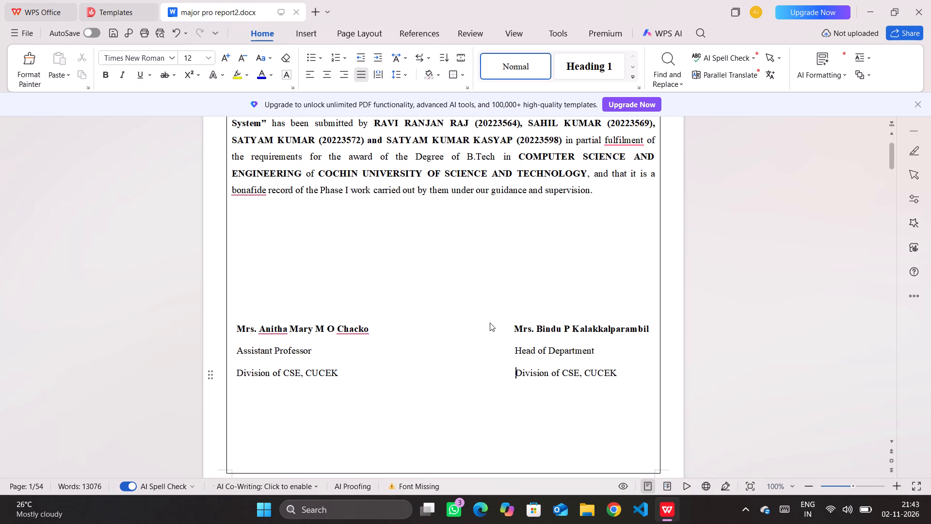
# Indent "Head of Department" with spaces so it sits roughly centred beneath the second signatory's name.
pyautogui.click(517, 355)
pyautogui.press('space')
pyautogui.press('space')
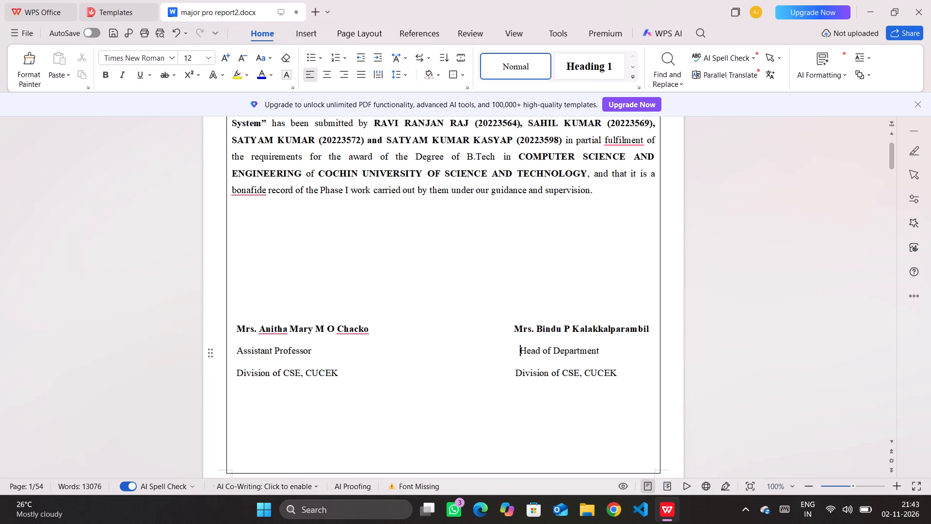
pyautogui.press('space')
pyautogui.press('space')
pyautogui.press('space')
pyautogui.press('space')
pyautogui.press('space')
pyautogui.press('space')
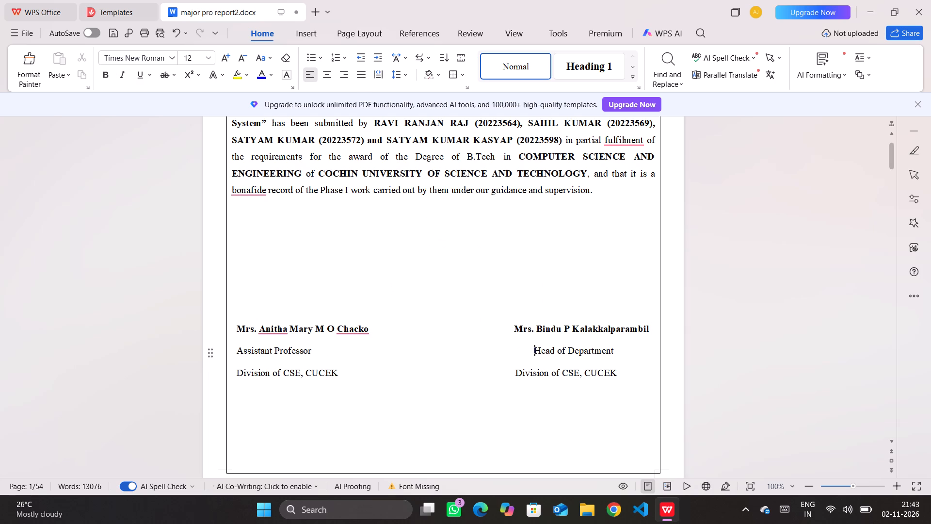
pyautogui.press('space')
# Indent the second "Division of CSE, CUCEK" with spaces so it is centred beneath "Head of Department".
pyautogui.click(515, 371)
pyautogui.press('space')
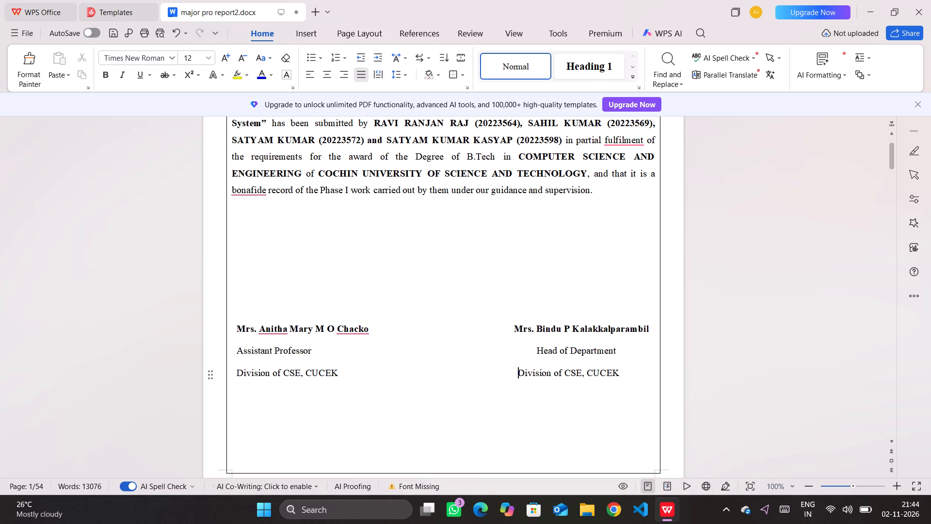
pyautogui.press('space')
pyautogui.press('space')
pyautogui.press('space')
pyautogui.press('space')
pyautogui.press('space')
pyautogui.press('space')
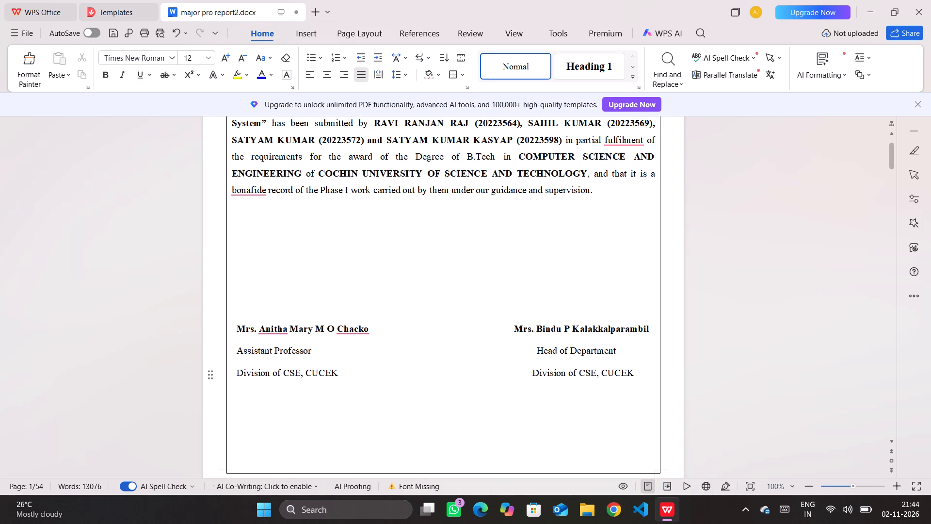
pyautogui.press('BackSpace')
# Indent "Assistant Professor" with three spaces beneath the first signatory's name.
pyautogui.hscroll(-1, 281, 347)
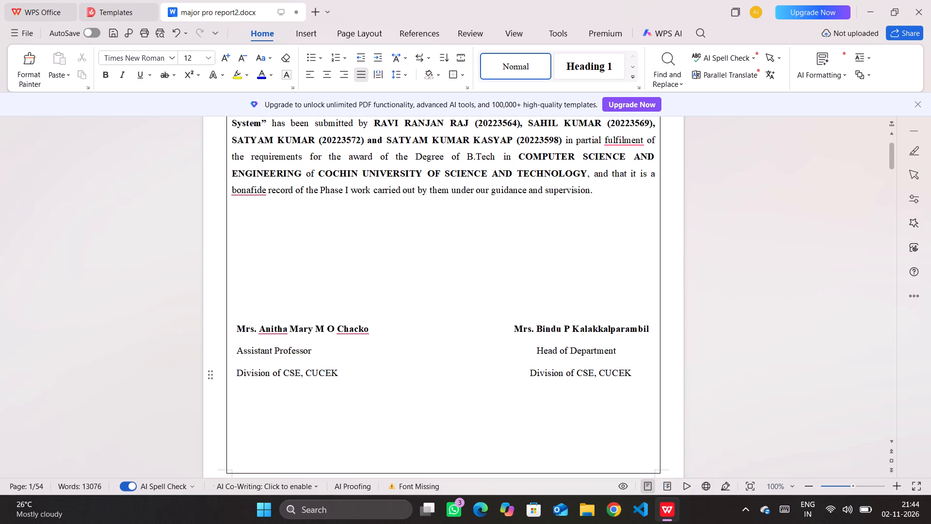
pyautogui.hscroll(-1, 246, 345)
pyautogui.click(237, 345)
pyautogui.press('space')
pyautogui.press('space')
pyautogui.press('space')
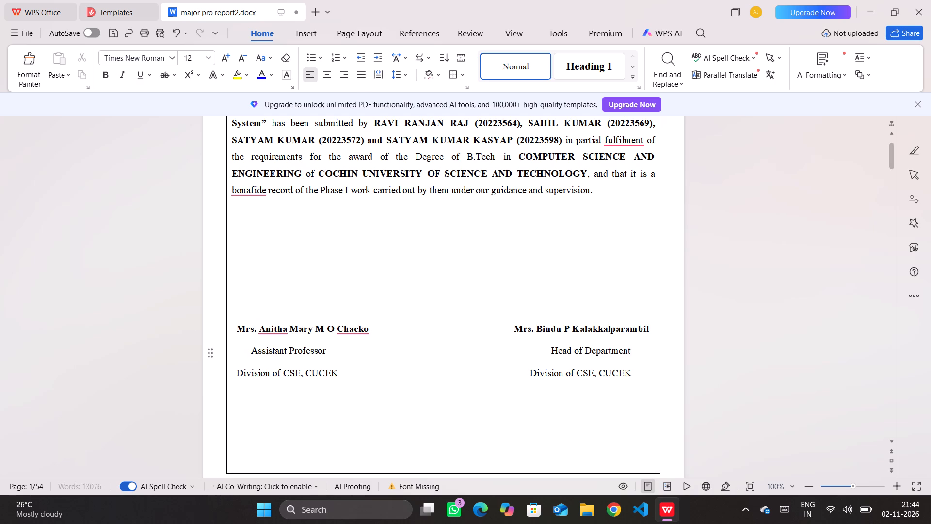
# Indent the first "Division of CSE, CUCEK" slightly so it is centred beneath "Assistant Professor".
pyautogui.click(236, 374)
pyautogui.press('space')
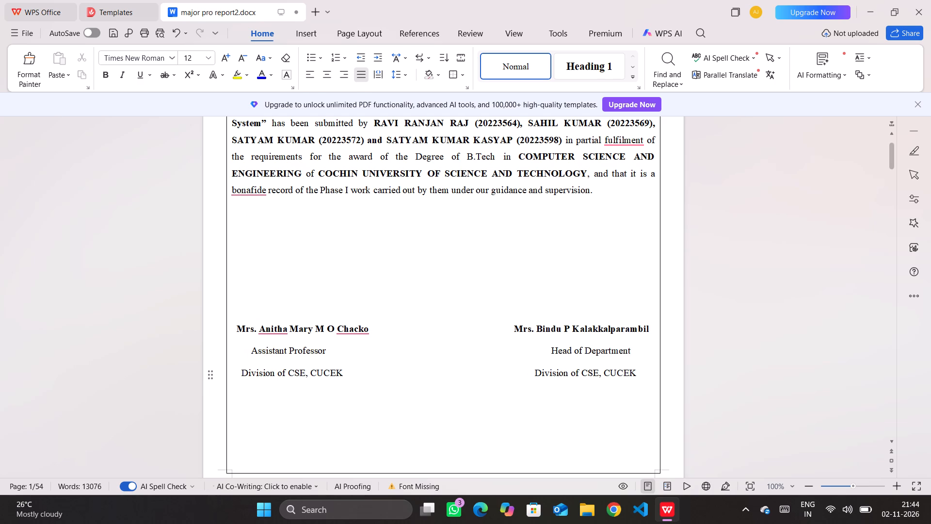
pyautogui.press('space')
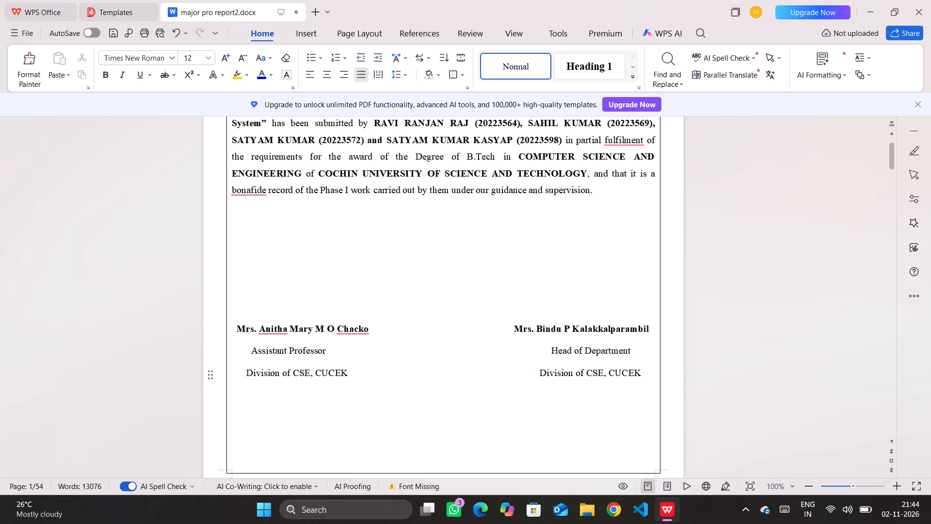
pyautogui.press('BackSpace')
pyautogui.press('space')
pyautogui.press('space')
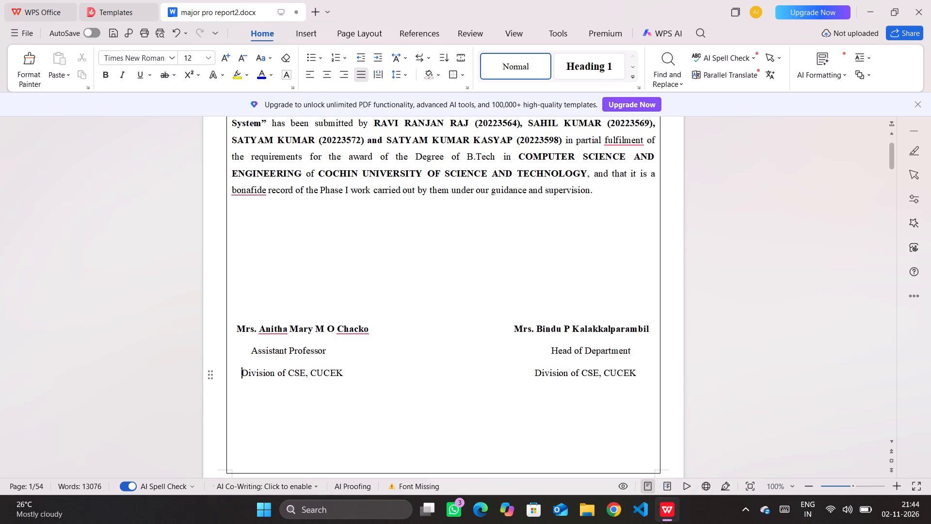
pyautogui.press('space')
pyautogui.press('BackSpace')
pyautogui.press('space')
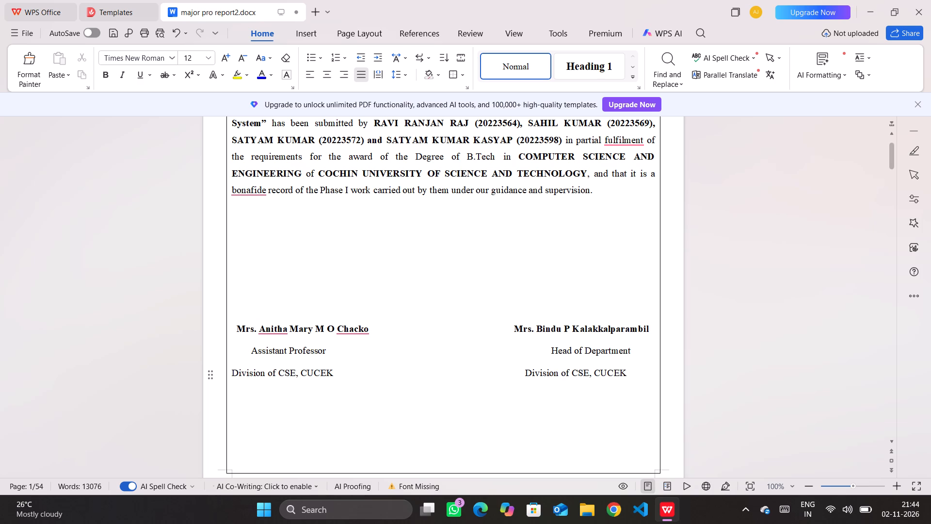
pyautogui.press('space')
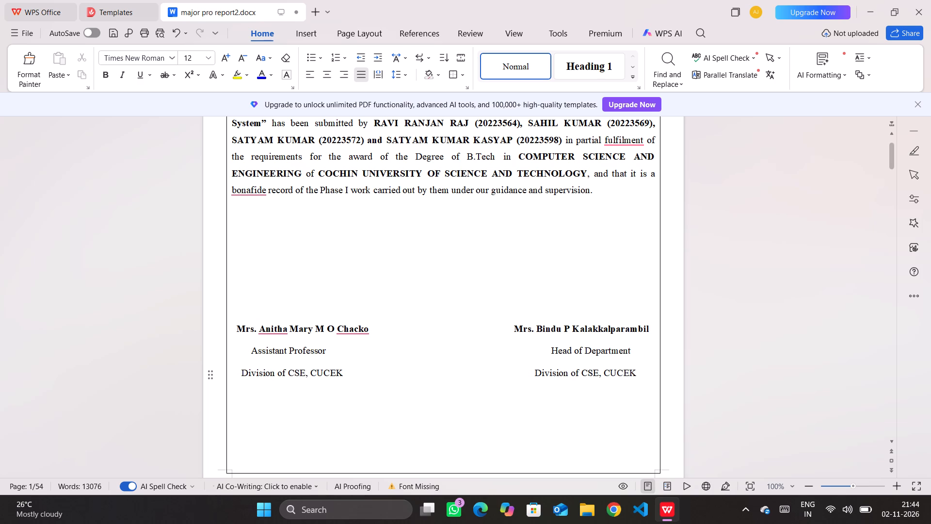
# Remove two spaces before "Head of Department" to centre it above its division line.
pyautogui.click(551, 355)
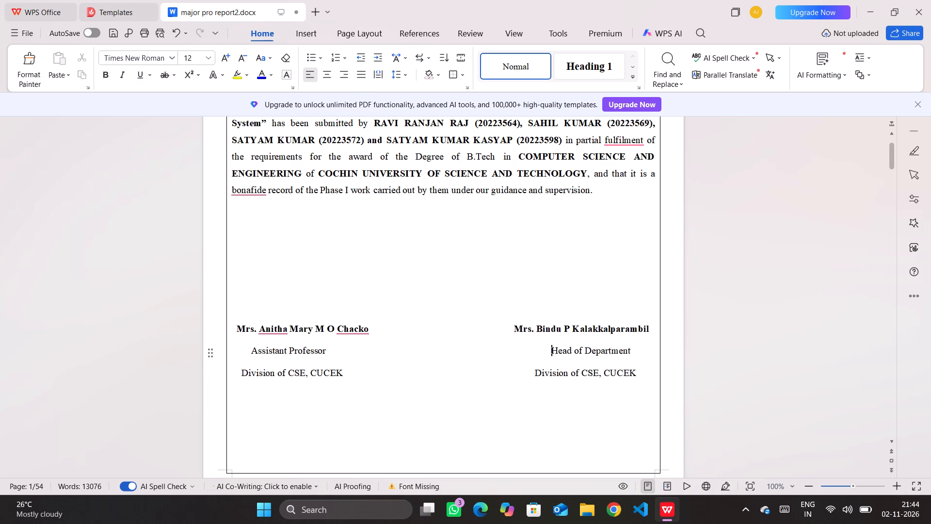
pyautogui.press('BackSpace')
pyautogui.press('BackSpace')
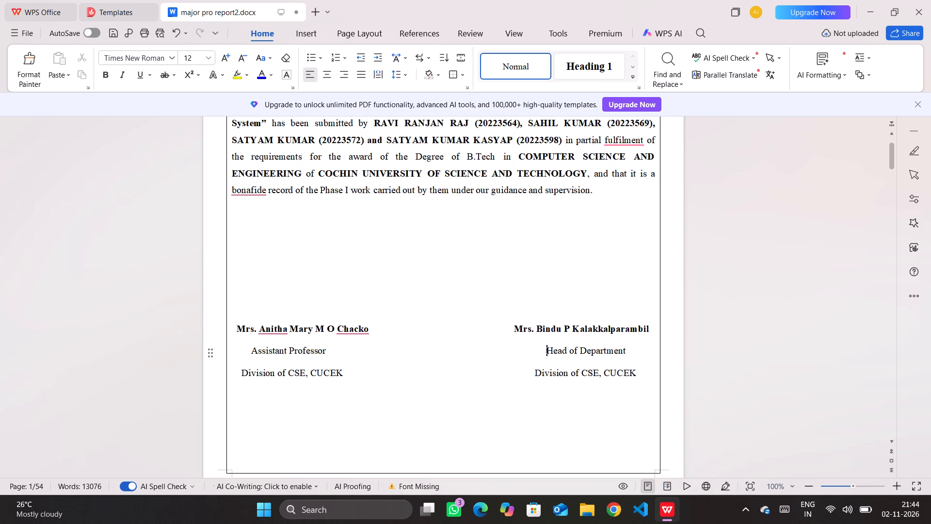
# Save the report with the realigned signature block.
pyautogui.click(535, 375)
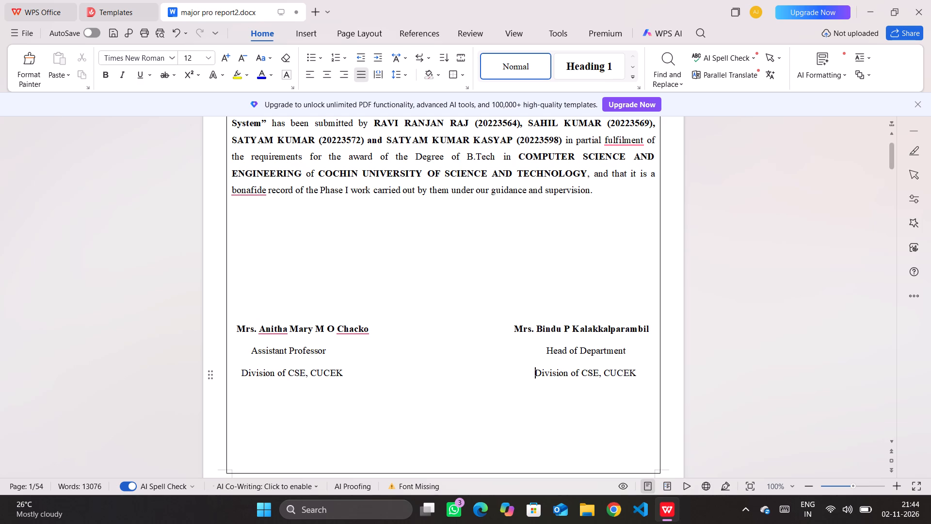
pyautogui.hotkey('ctrl', 's')
pyautogui.click(29, 36)
pyautogui.click(59, 114)
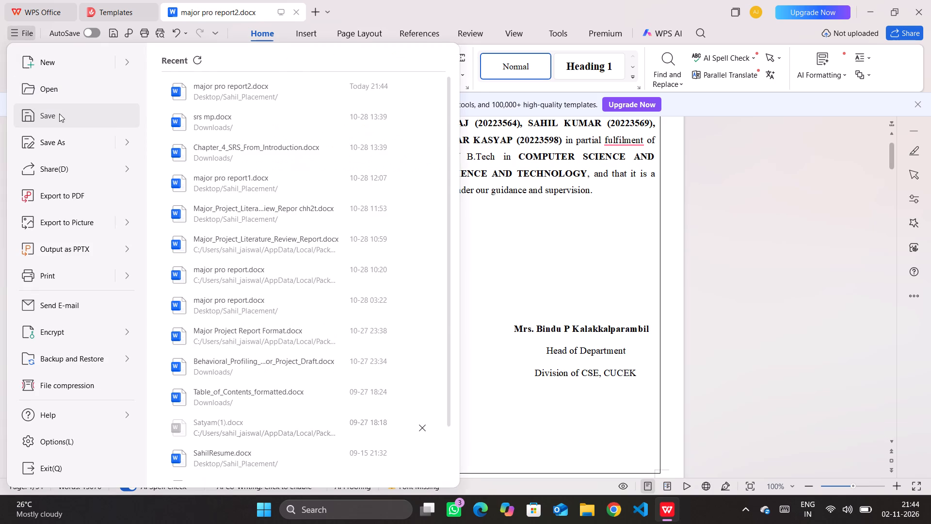
# Copy the Abstract paragraph beginning "Phase I completed a review of existing literature".
pyautogui.scroll(-3, 244, 236)
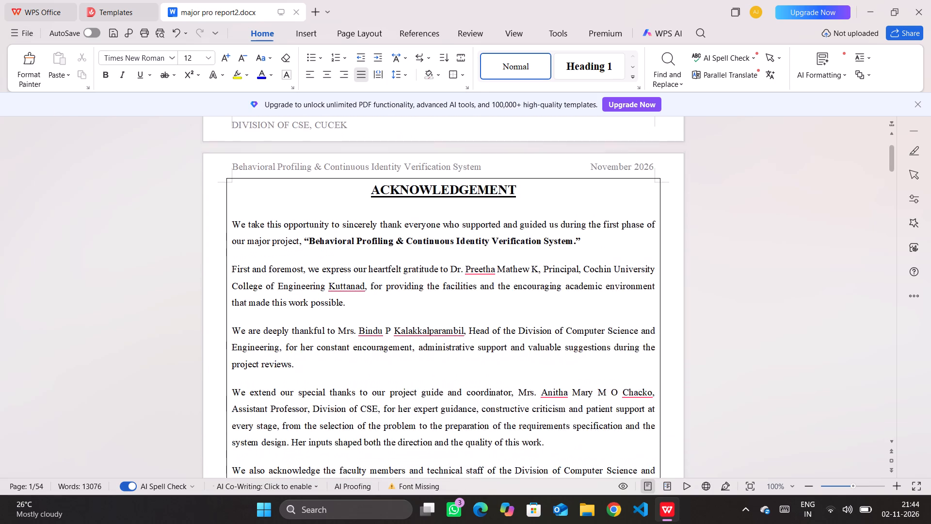
pyautogui.scroll(-4, 244, 236)
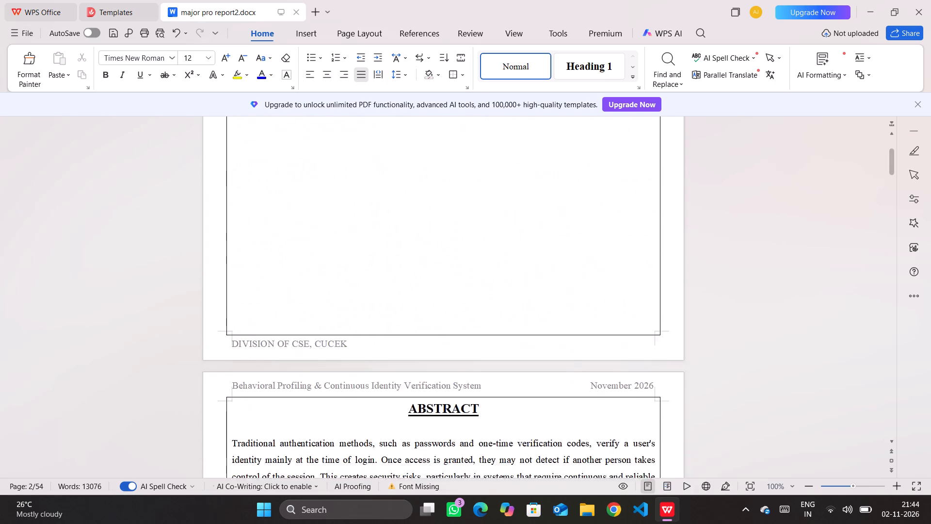
pyautogui.scroll(-1, 244, 236)
pyautogui.scroll(2, 244, 236)
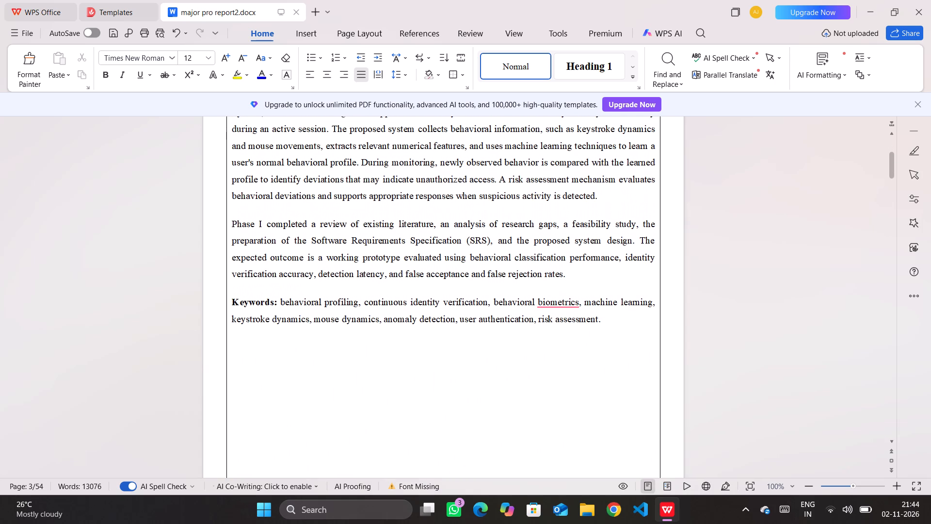
pyautogui.moveTo(575, 275); pyautogui.dragTo(410, 246)
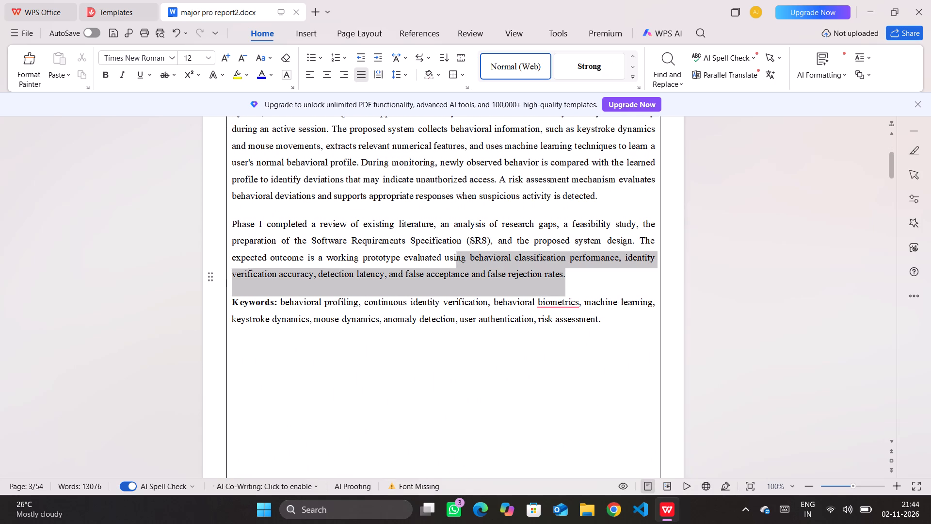
pyautogui.moveTo(410, 246); pyautogui.dragTo(178, 223)
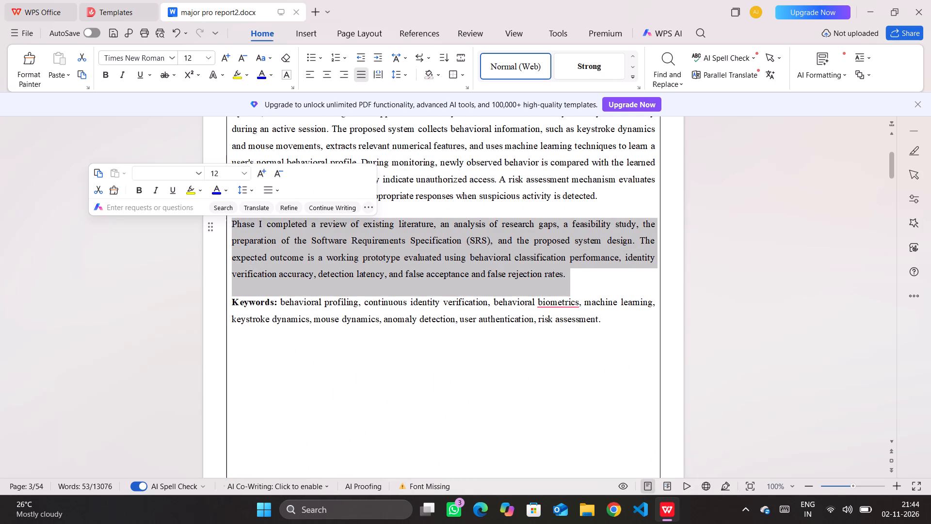
pyautogui.hotkey('ctrl', 'c')
pyautogui.click(402, 246)
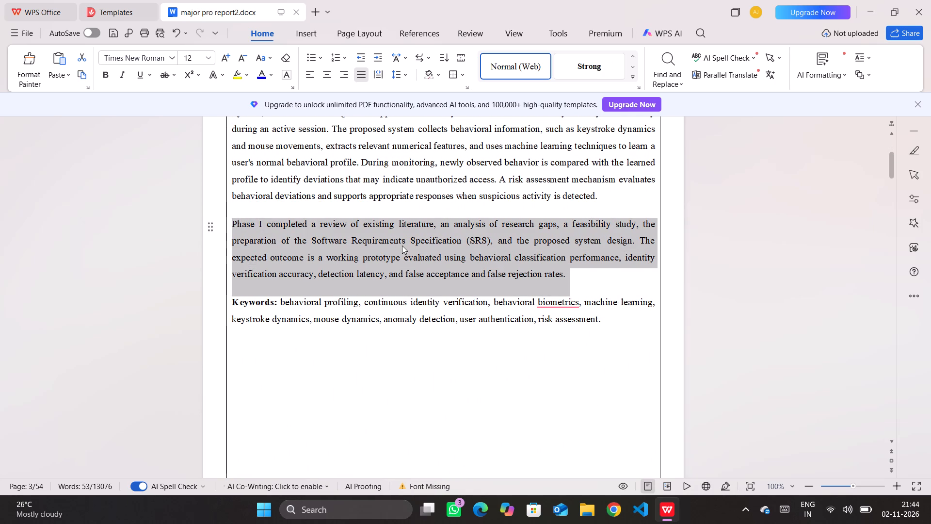
# Copy the whole Abstract body, from "Traditional authentication methods" through the end of the Keywords paragraph.
pyautogui.scroll(1, 402, 246)
pyautogui.scroll(2, 351, 196)
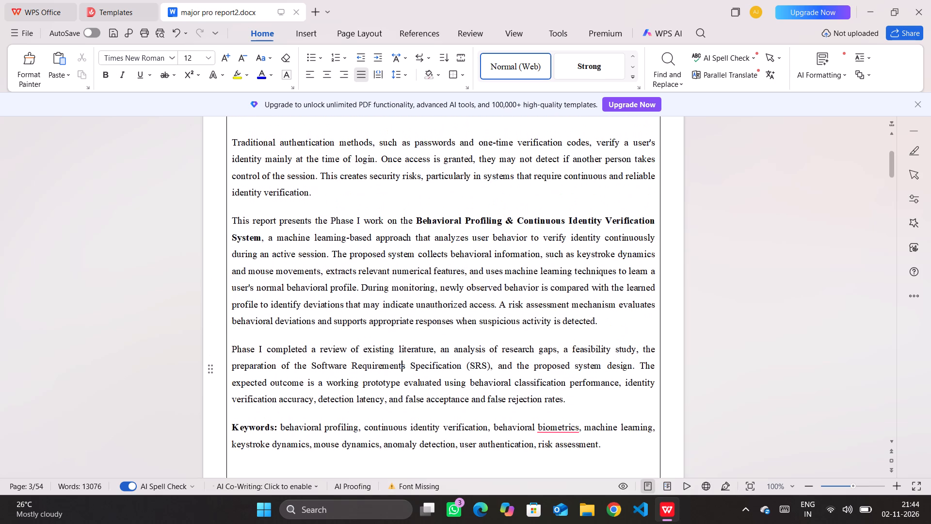
pyautogui.scroll(1, 351, 196)
pyautogui.moveTo(233, 244); pyautogui.dragTo(257, 358)
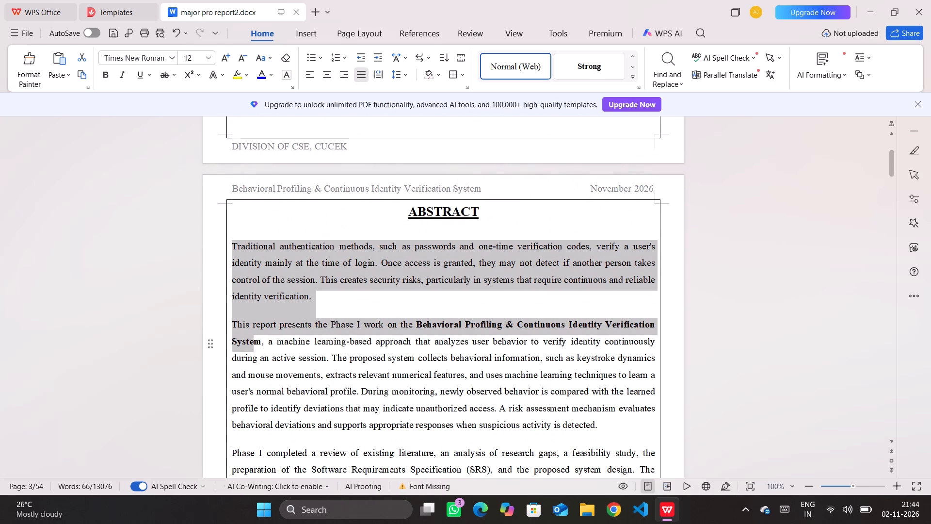
pyautogui.moveTo(257, 358); pyautogui.dragTo(256, 437)
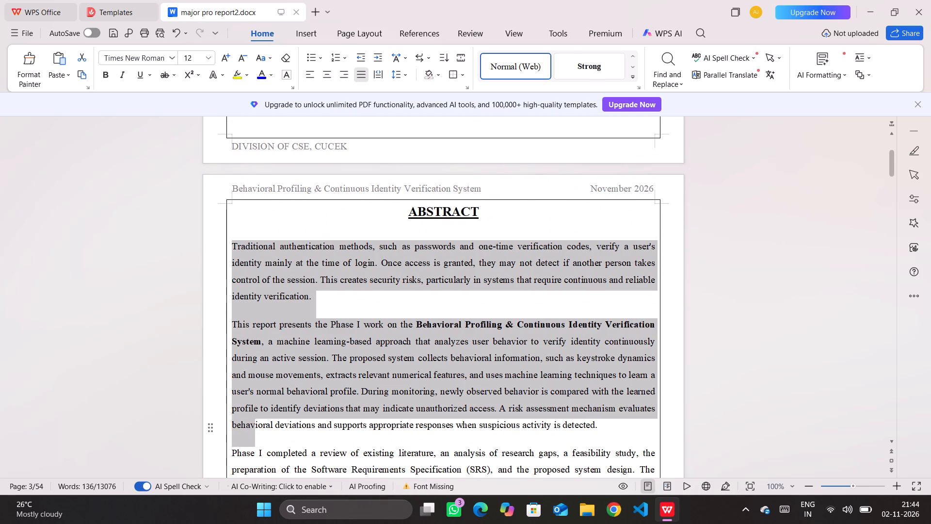
pyautogui.moveTo(256, 437); pyautogui.dragTo(545, 234)
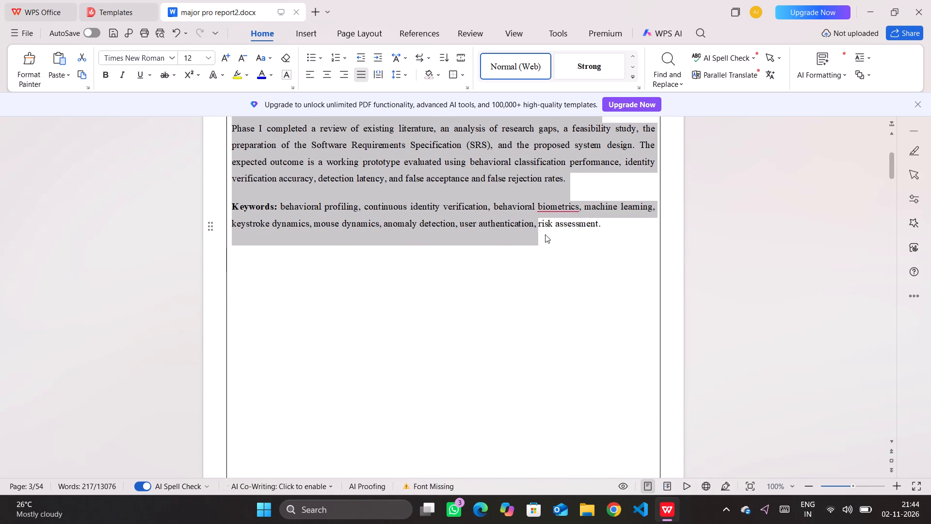
pyautogui.moveTo(545, 234); pyautogui.dragTo(599, 220)
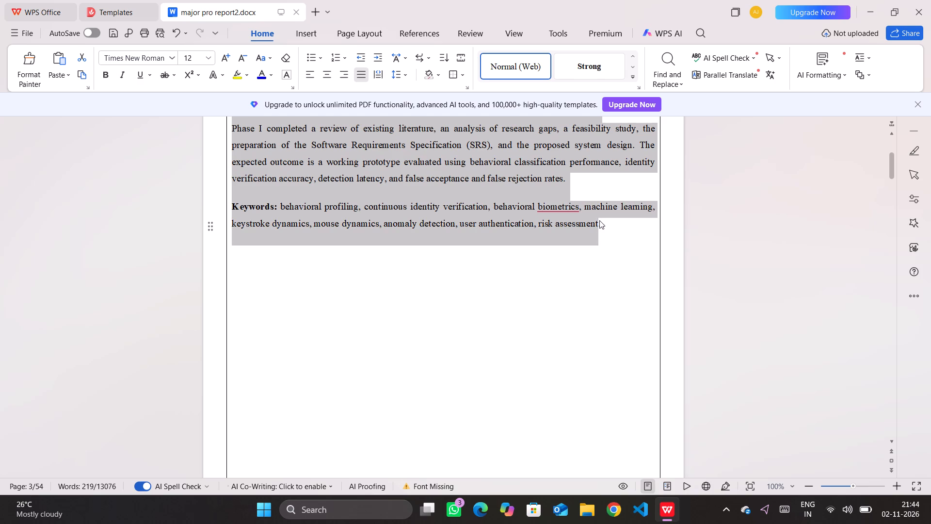
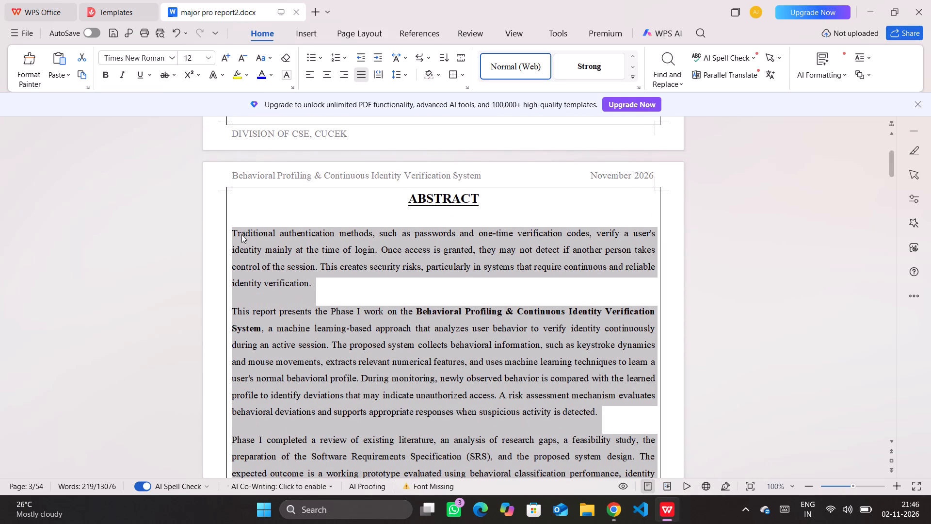
pyautogui.click(240, 233)
pyautogui.moveTo(231, 233); pyautogui.dragTo(326, 358)
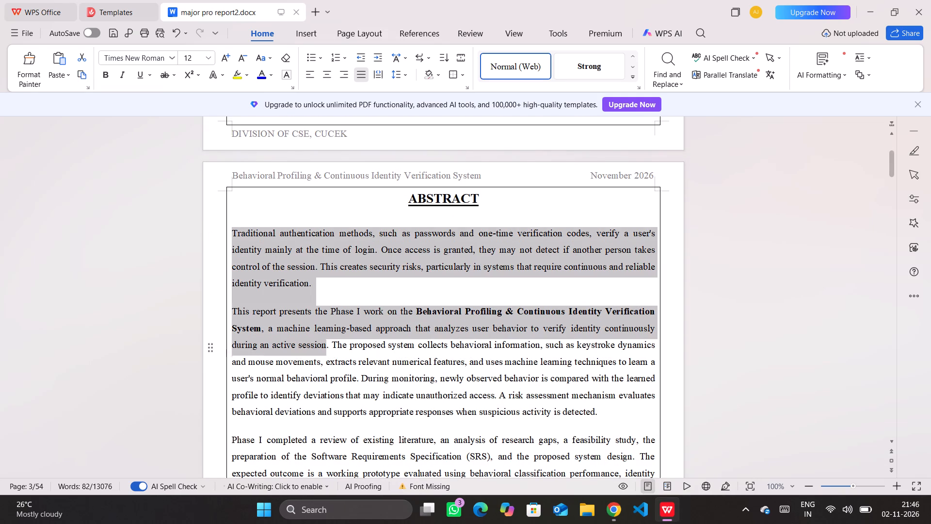
pyautogui.moveTo(326, 358); pyautogui.dragTo(362, 472)
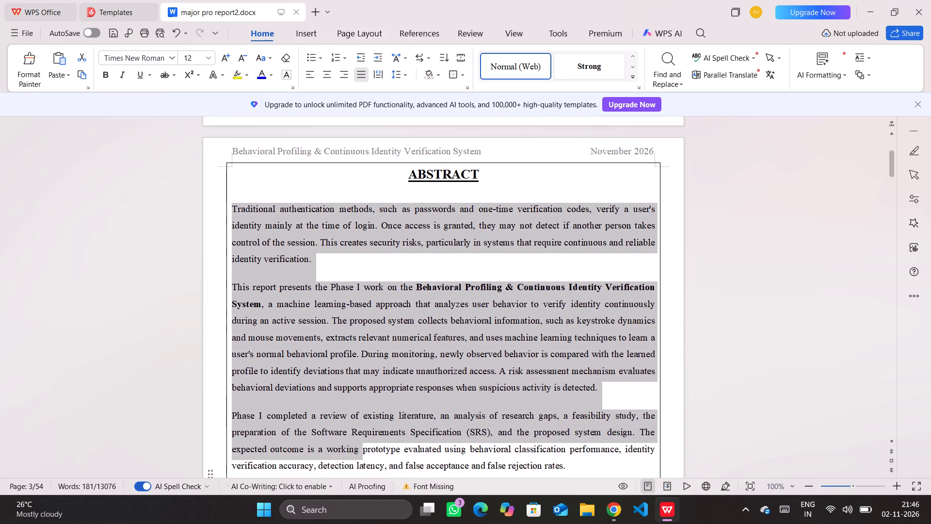
pyautogui.moveTo(362, 472); pyautogui.dragTo(570, 431)
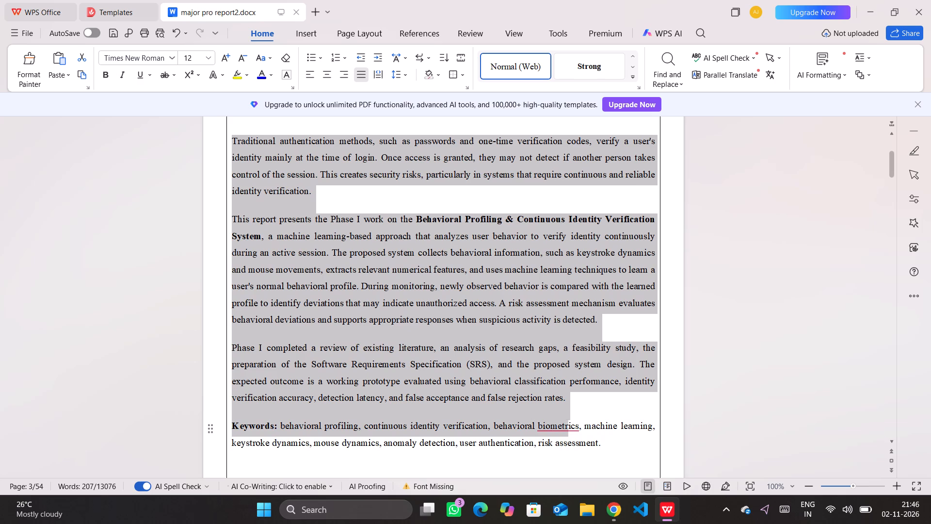
pyautogui.moveTo(570, 431); pyautogui.dragTo(602, 444)
pyautogui.hotkey('ctrl', 'v')
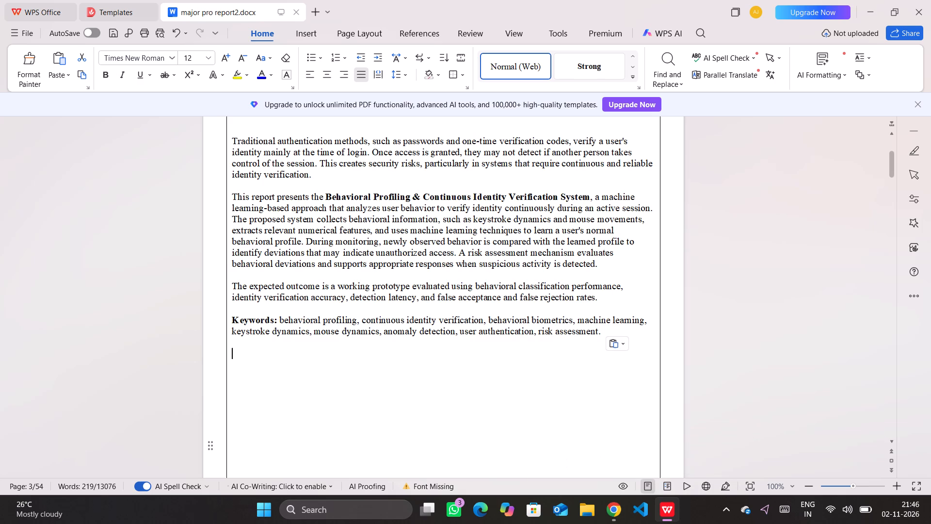
# Format the pasted Abstract body, from the first paragraph through the Keywords, with 1.5 line spacing and justified alignment.
pyautogui.scroll(1, 602, 444)
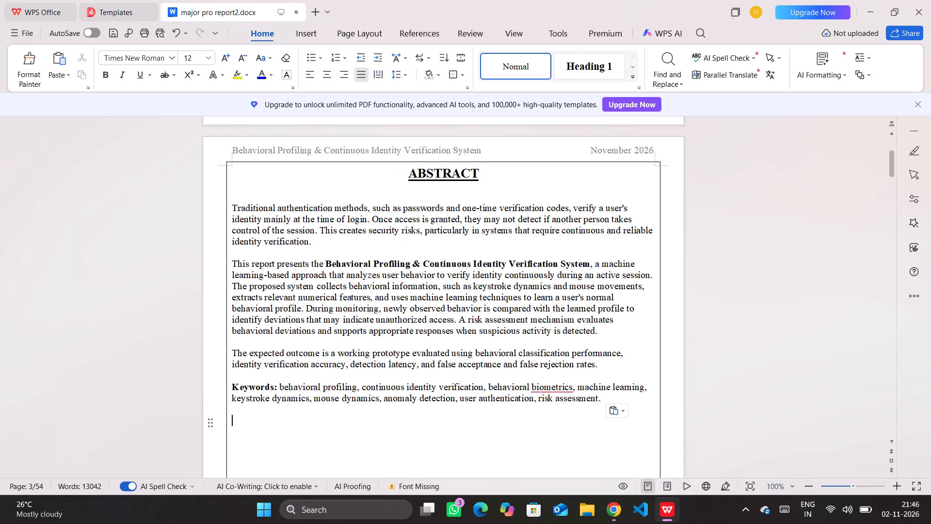
pyautogui.moveTo(231, 211); pyautogui.dragTo(359, 281)
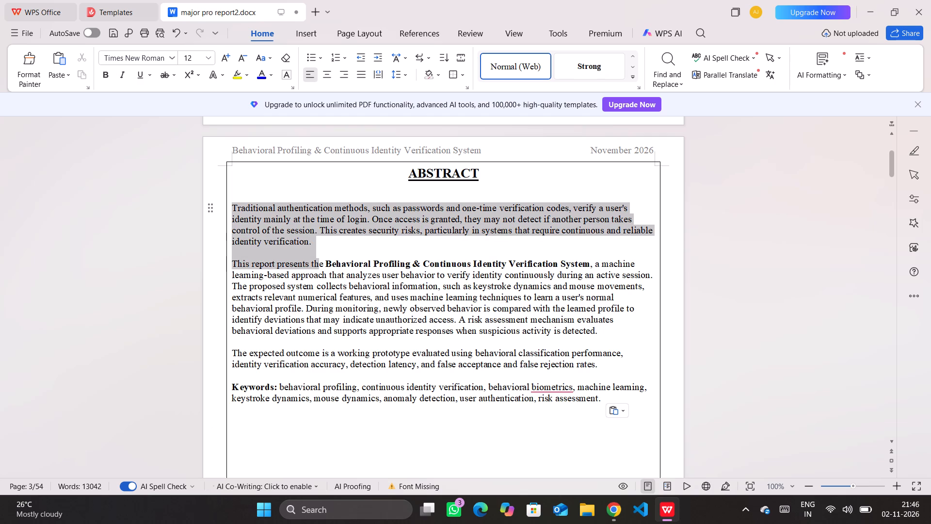
pyautogui.moveTo(359, 281); pyautogui.dragTo(599, 399)
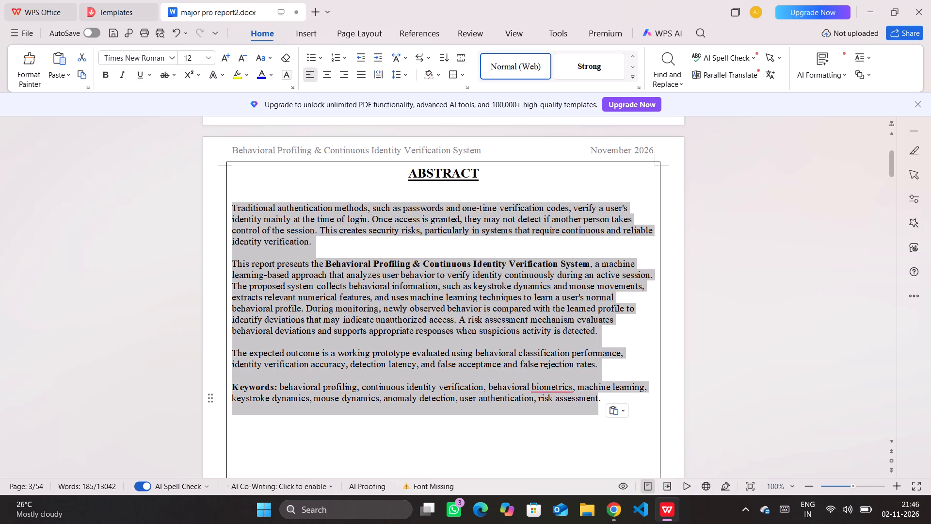
pyautogui.moveTo(599, 399); pyautogui.dragTo(601, 399)
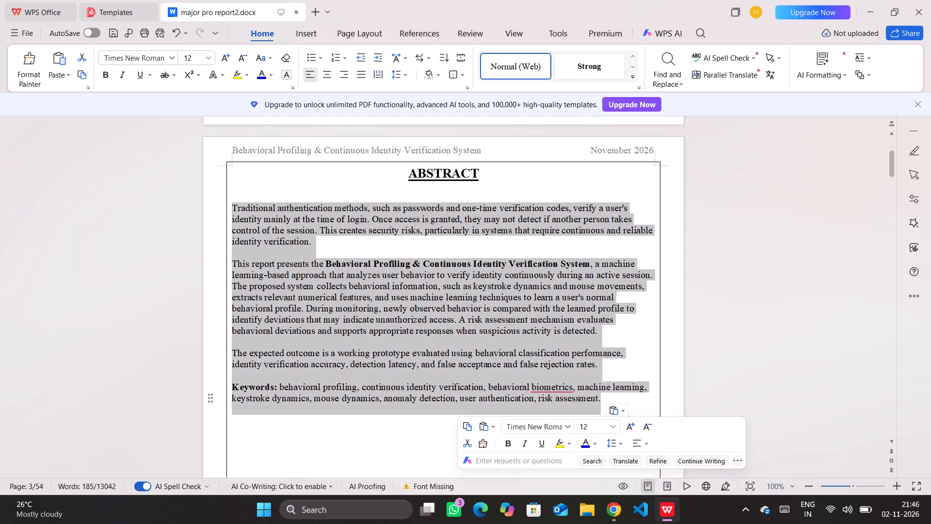
pyautogui.click(617, 444)
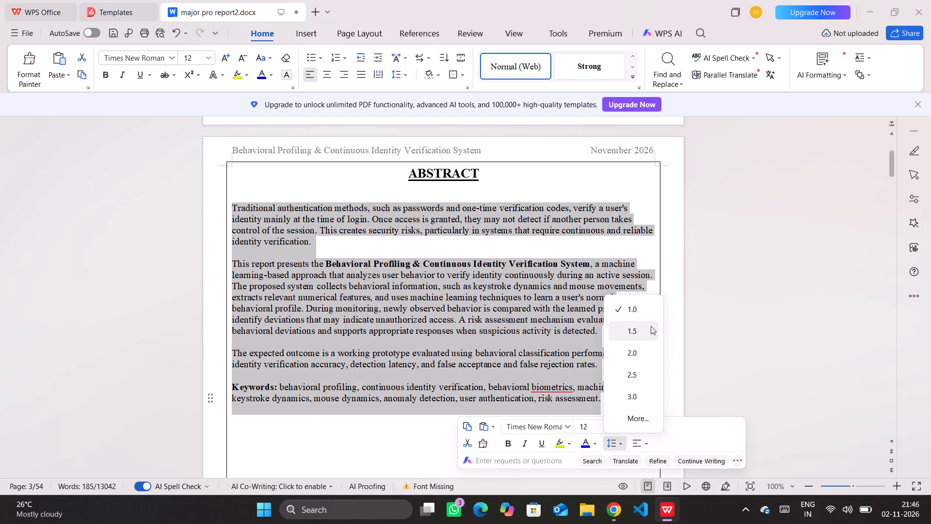
pyautogui.click(645, 328)
pyautogui.click(642, 444)
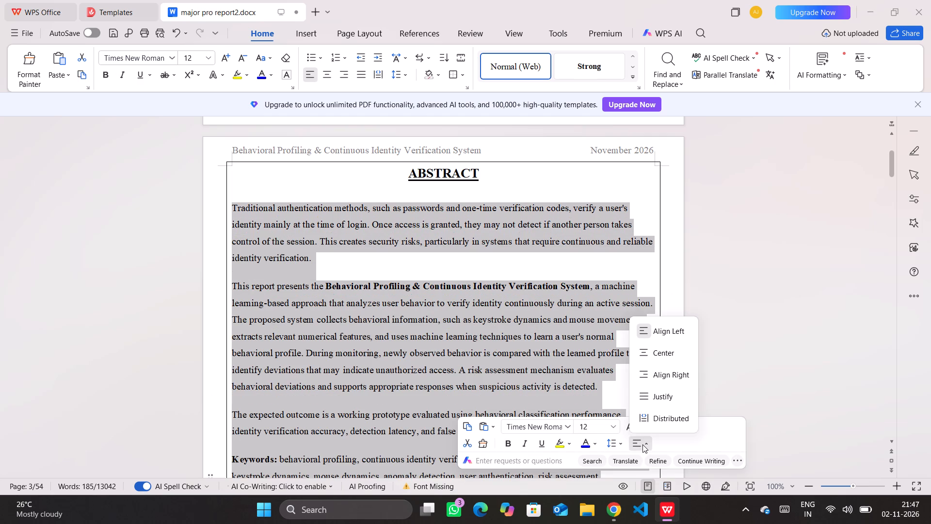
pyautogui.click(670, 400)
pyautogui.click(764, 323)
# Save the report document with the revised Abstract.
pyautogui.scroll(-1, 764, 323)
pyautogui.scroll(2, 764, 323)
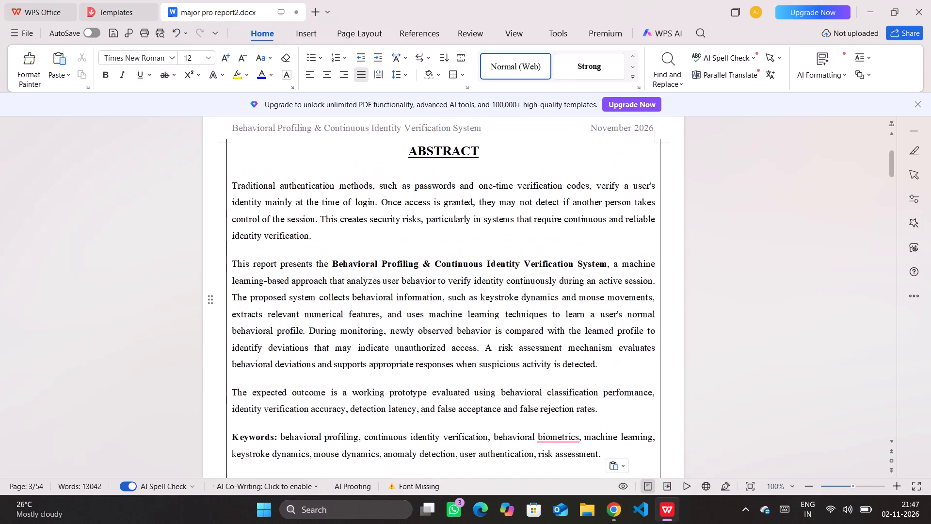
pyautogui.hotkey('ctrl', 's')
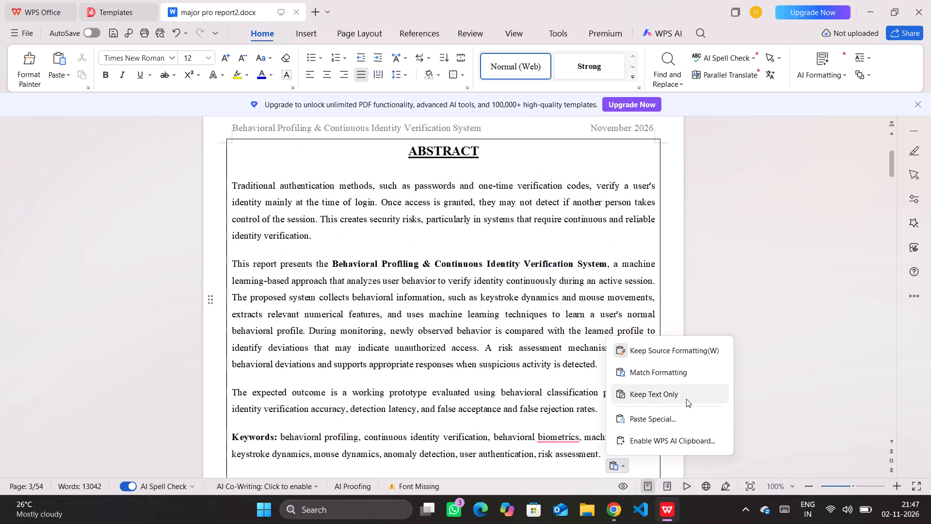
pyautogui.click(730, 290)
pyautogui.click(533, 306)
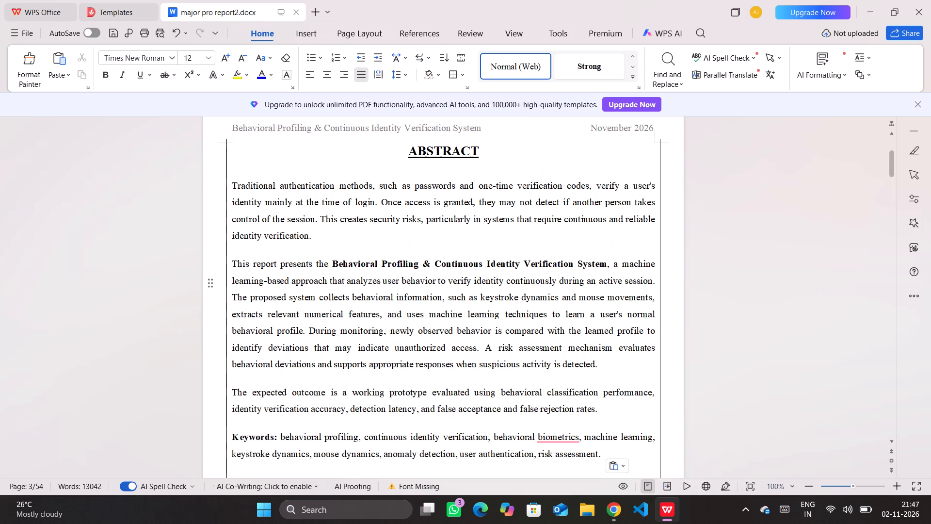
pyautogui.click(25, 34)
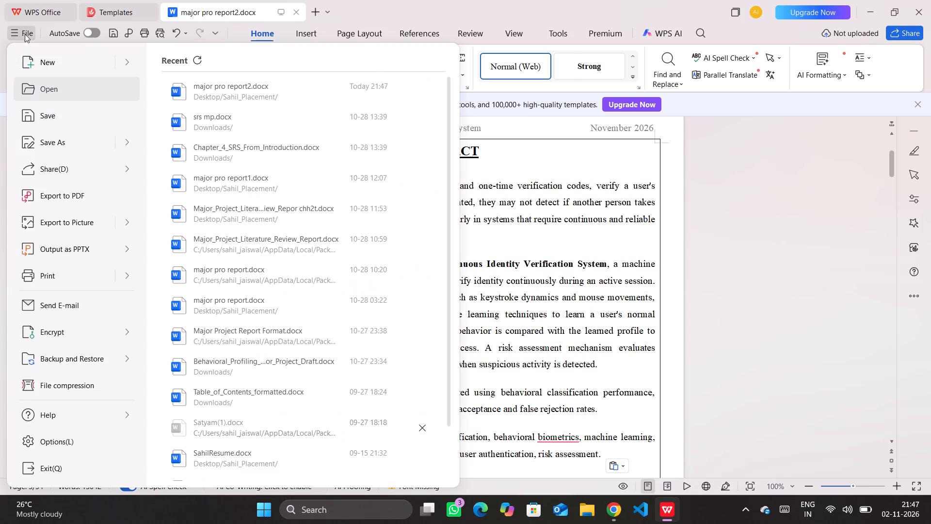
pyautogui.click(52, 119)
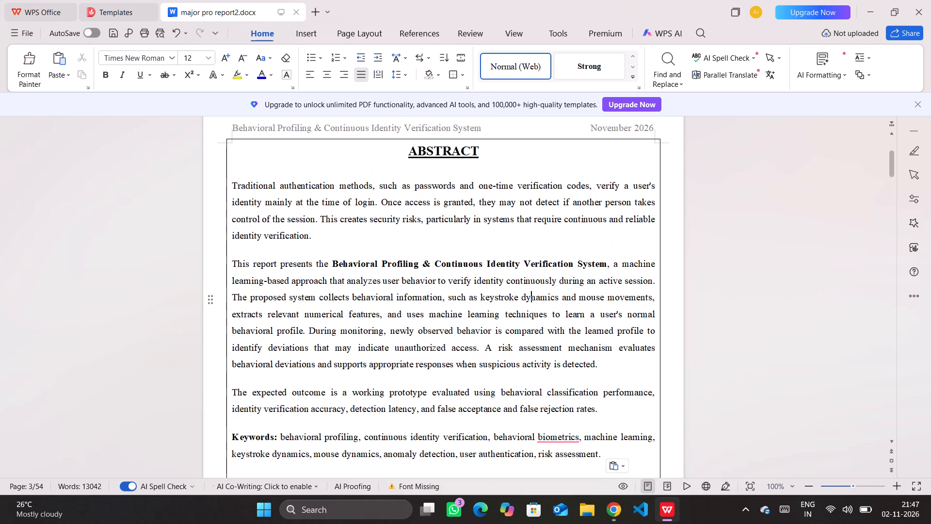
# Look through the table of contents pages, checking the chapter entries and page numbers down to the appendices.
pyautogui.scroll(-3, 412, 271)
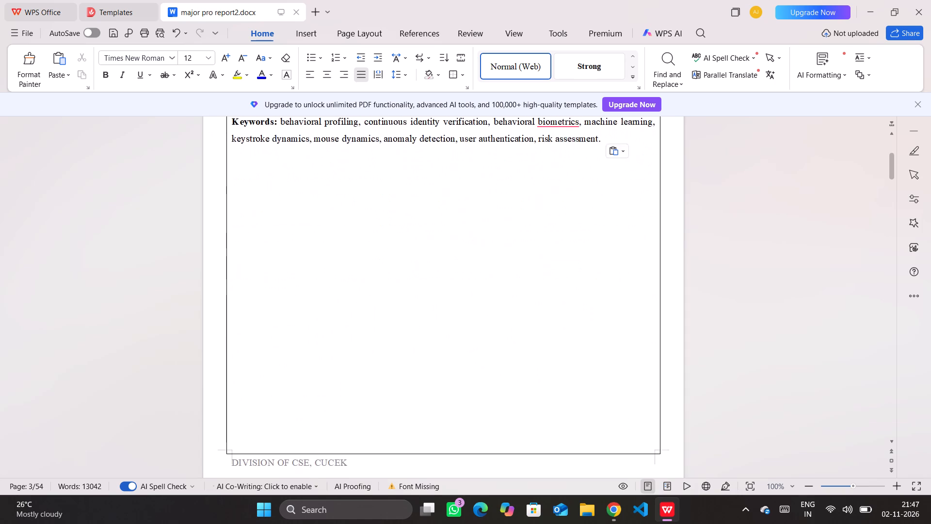
pyautogui.scroll(-5, 412, 271)
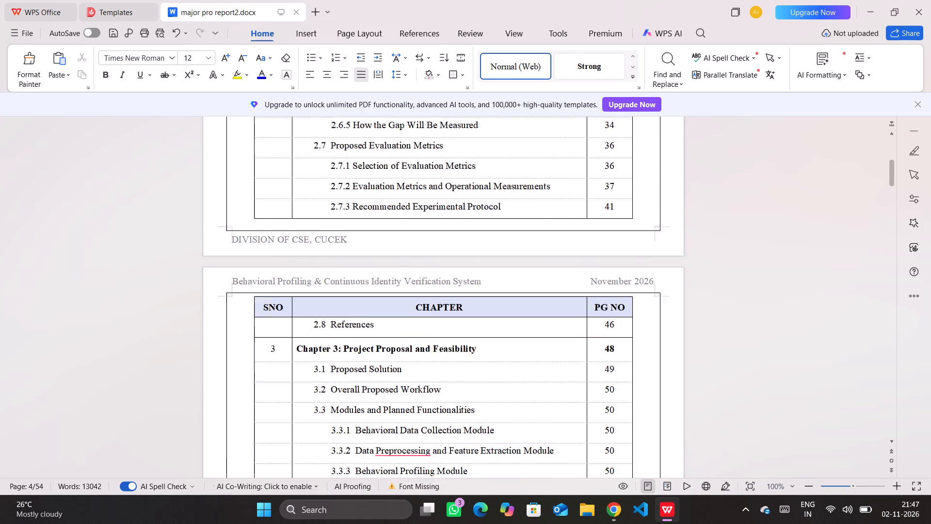
pyautogui.scroll(-1, 412, 271)
pyautogui.scroll(2, 412, 271)
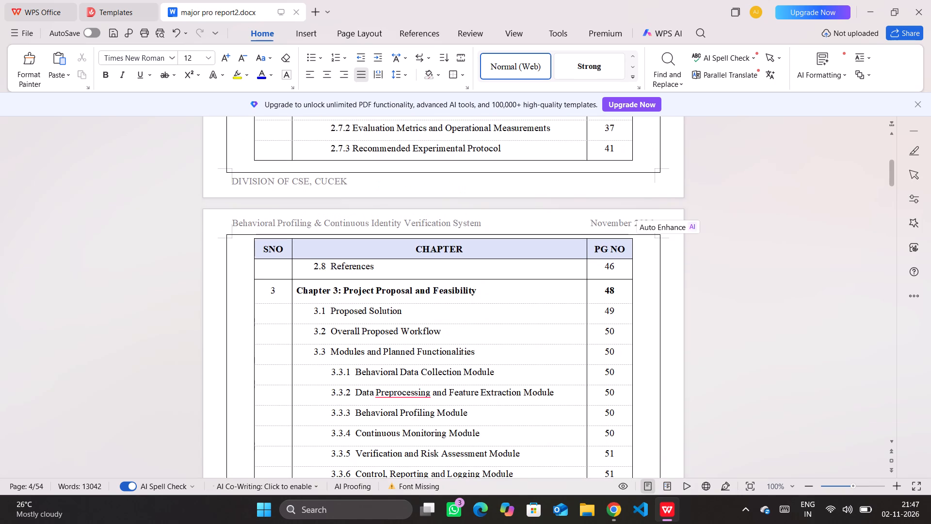
pyautogui.click(441, 249)
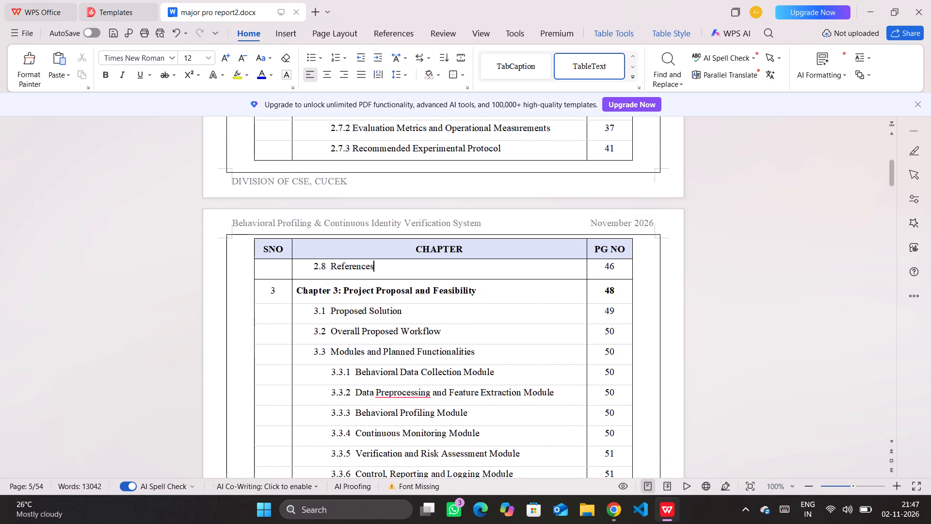
pyautogui.click(288, 246)
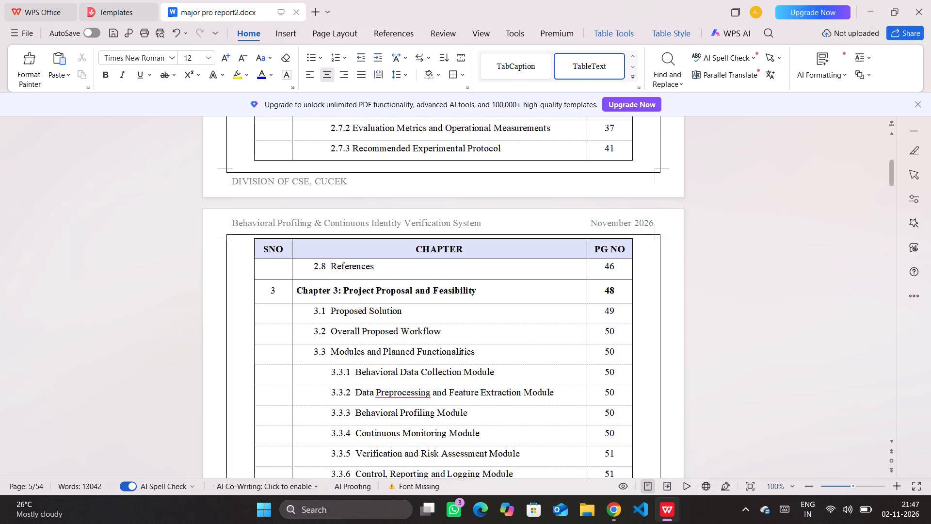
pyautogui.scroll(-4, 288, 246)
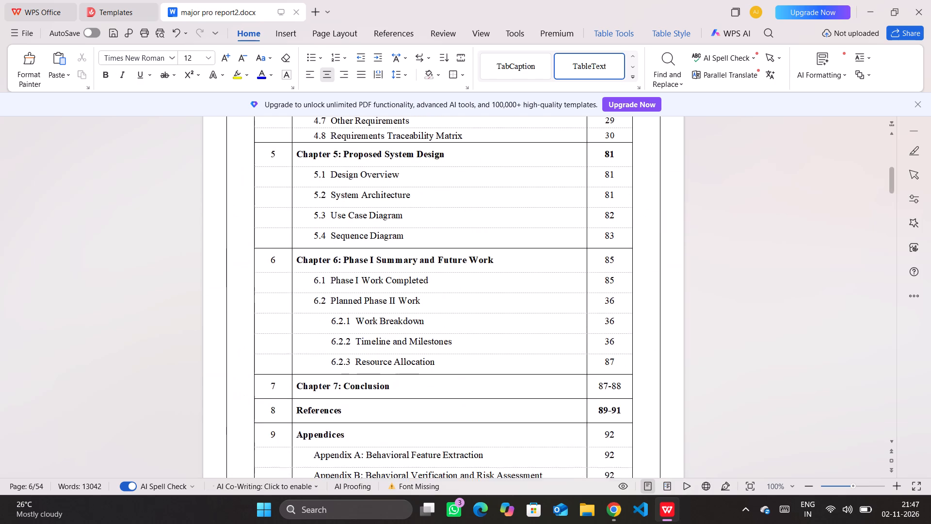
pyautogui.scroll(-6, 288, 246)
pyautogui.scroll(3, 288, 246)
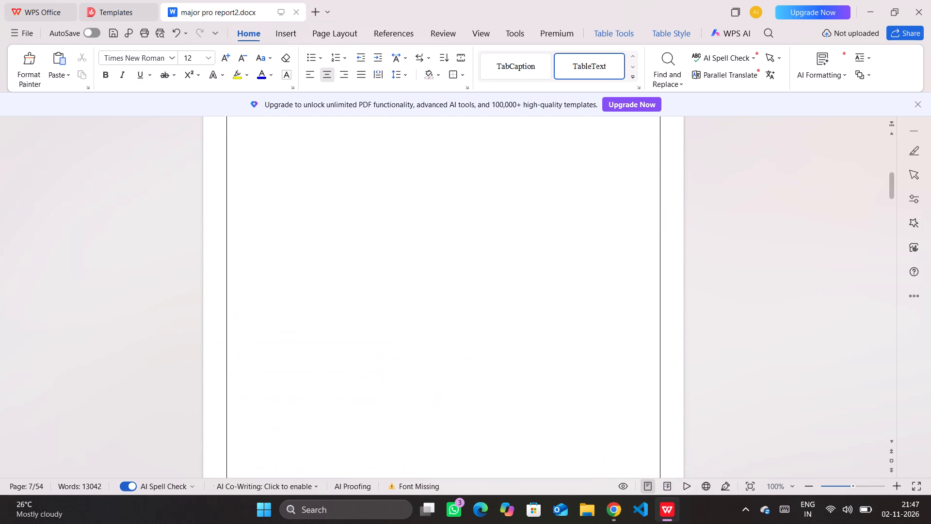
# Correct the figure 6.1 title in the List of Figures table by adding the missing capital I to read "Indicative".
pyautogui.scroll(1, 288, 246)
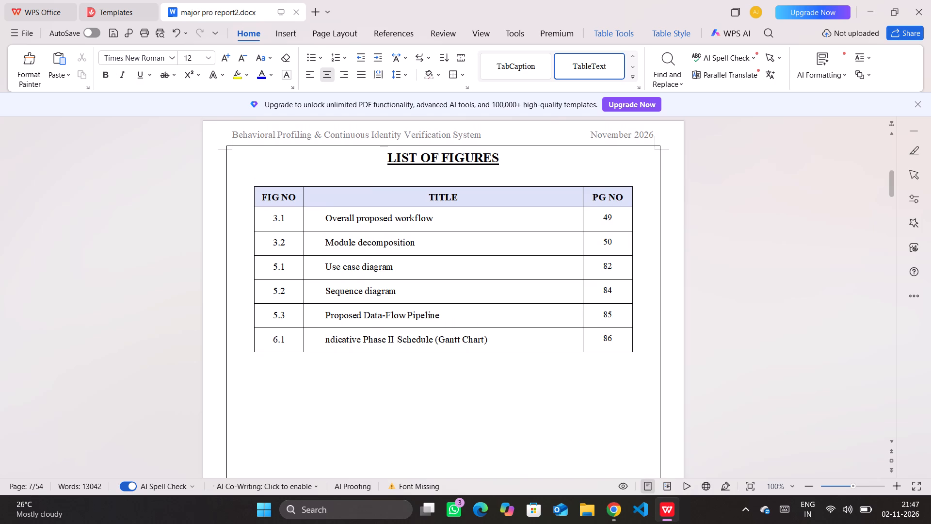
pyautogui.click(325, 339)
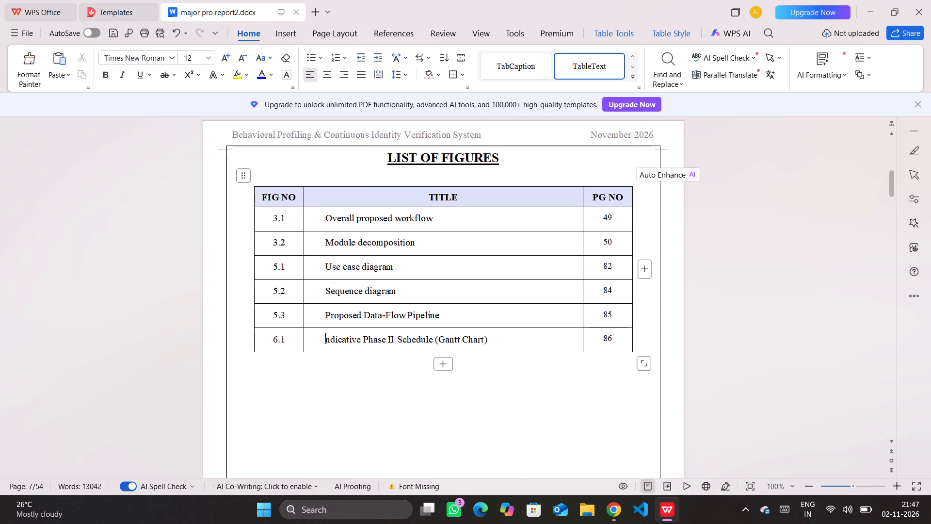
pyautogui.hotkey('shift', 'i')
pyautogui.hscroll(1, 328, 339)
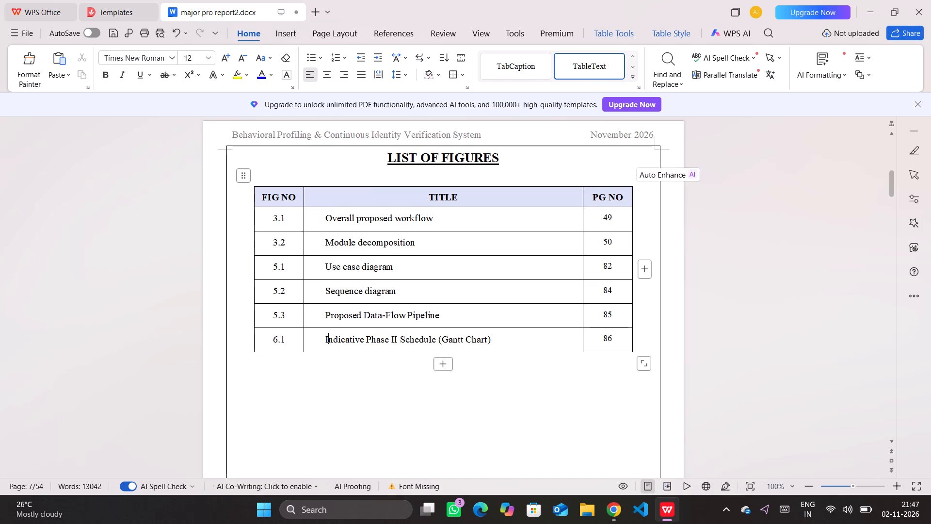
pyautogui.hscroll(1, 406, 331)
pyautogui.click(503, 346)
pyautogui.hscroll(-1, 405, 218)
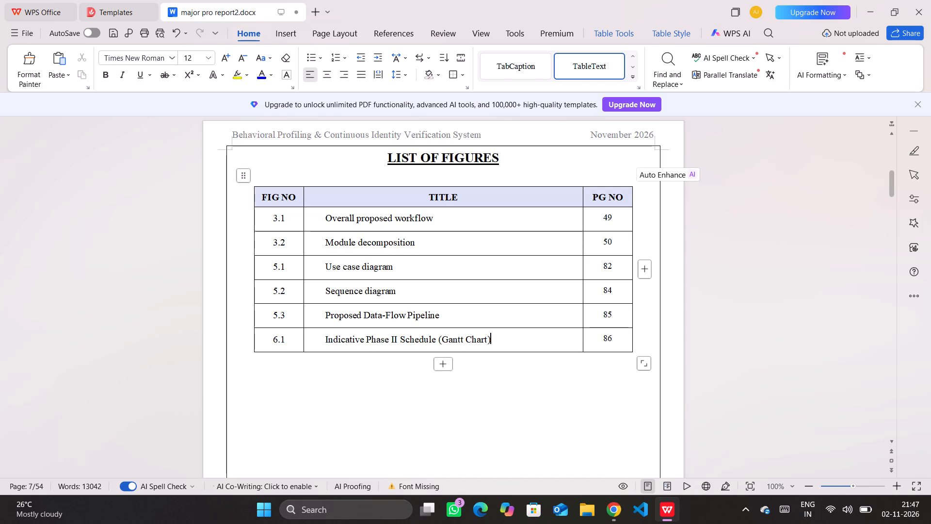
pyautogui.hscroll(-1, 401, 212)
# Delete the shaded header row of the List of Figures table.
pyautogui.click(394, 202)
pyautogui.click(472, 197)
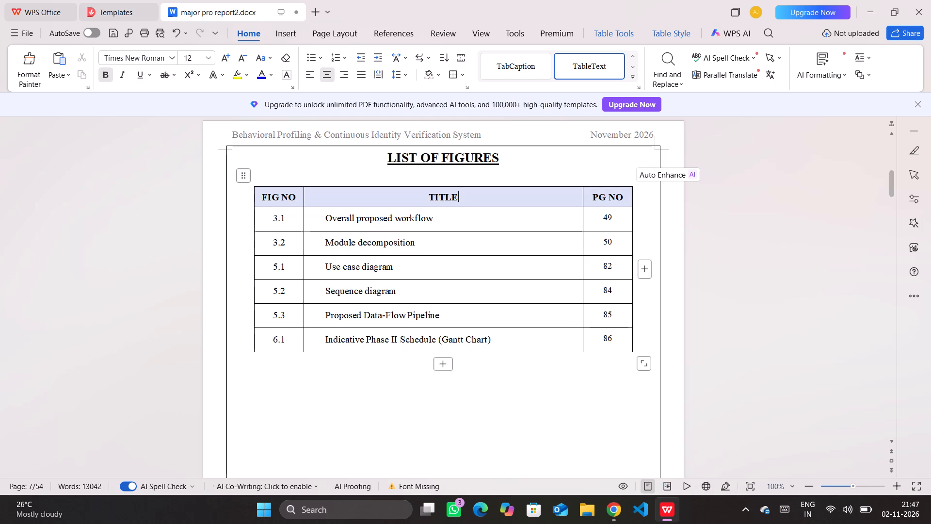
pyautogui.rightClick(472, 197)
pyautogui.click(627, 196)
pyautogui.moveTo(627, 196); pyautogui.dragTo(390, 179)
pyautogui.hscroll(-1, 486, 191)
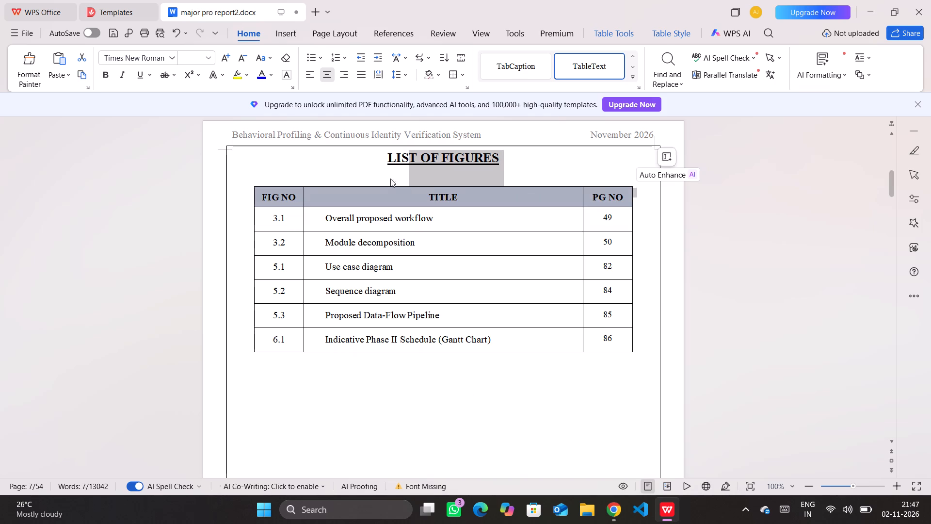
pyautogui.moveTo(390, 179); pyautogui.dragTo(358, 192)
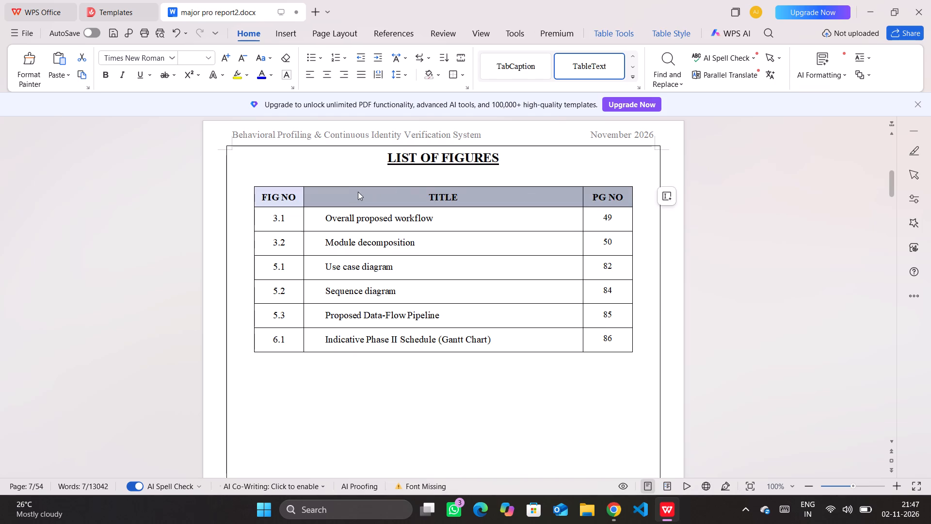
pyautogui.moveTo(358, 192); pyautogui.dragTo(341, 197)
pyautogui.moveTo(341, 197); pyautogui.dragTo(341, 199)
pyautogui.click(605, 199)
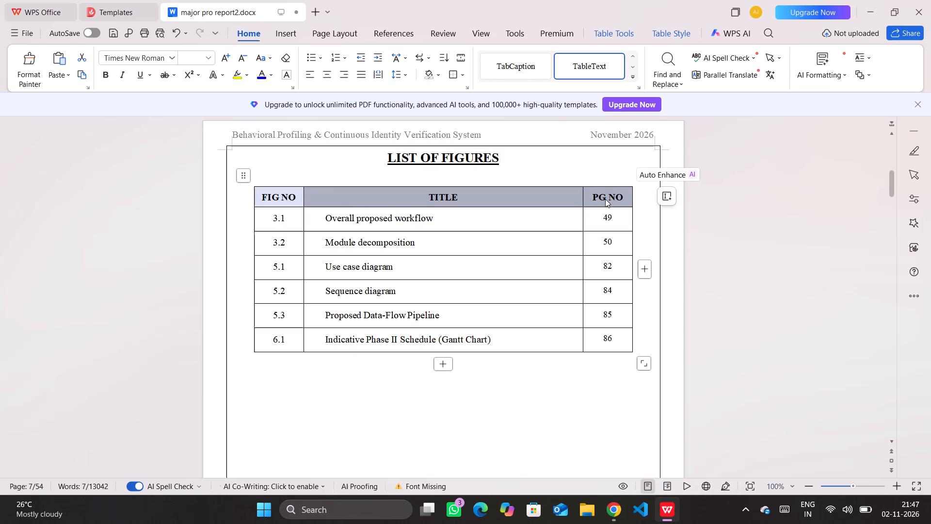
pyautogui.moveTo(626, 196); pyautogui.dragTo(269, 219)
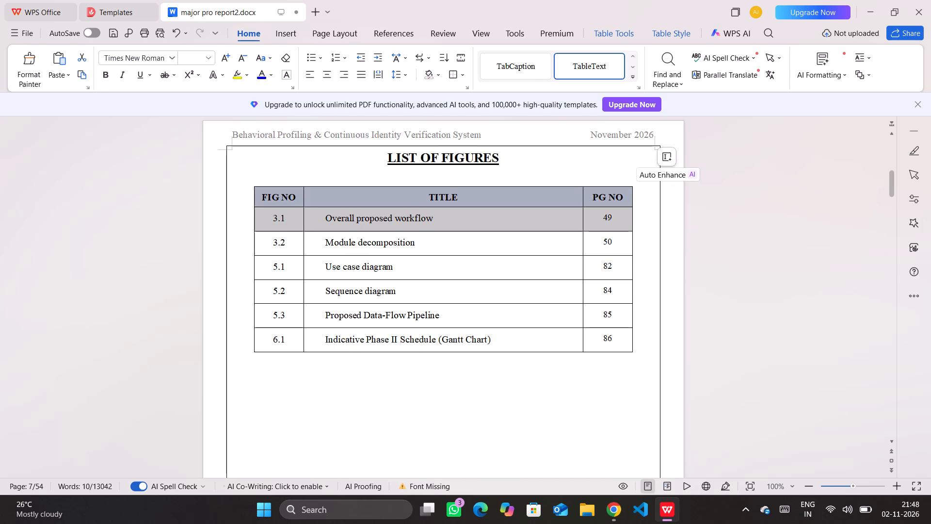
pyautogui.moveTo(269, 219); pyautogui.dragTo(269, 201)
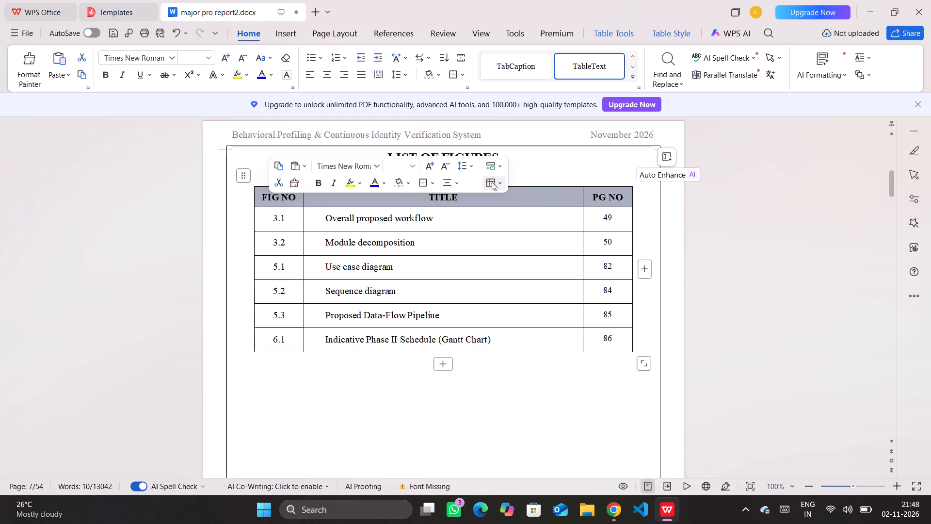
pyautogui.click(493, 182)
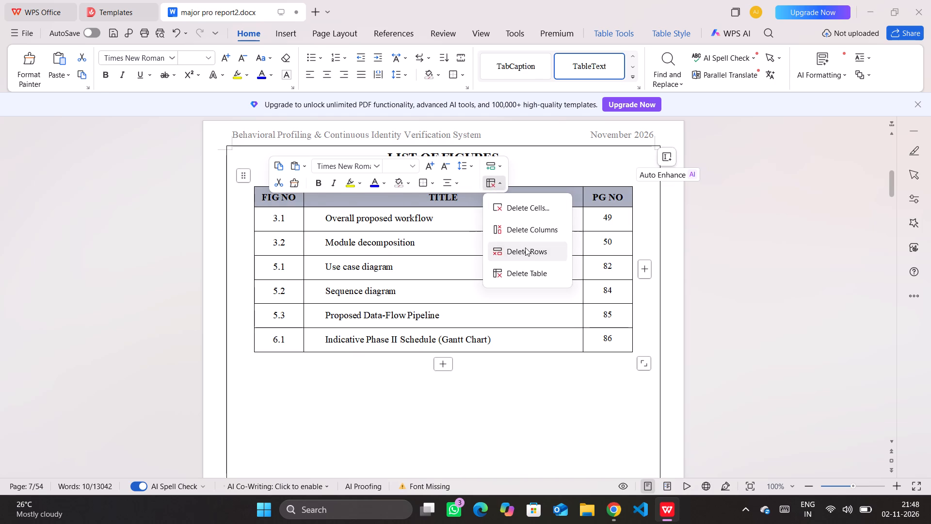
pyautogui.click(525, 247)
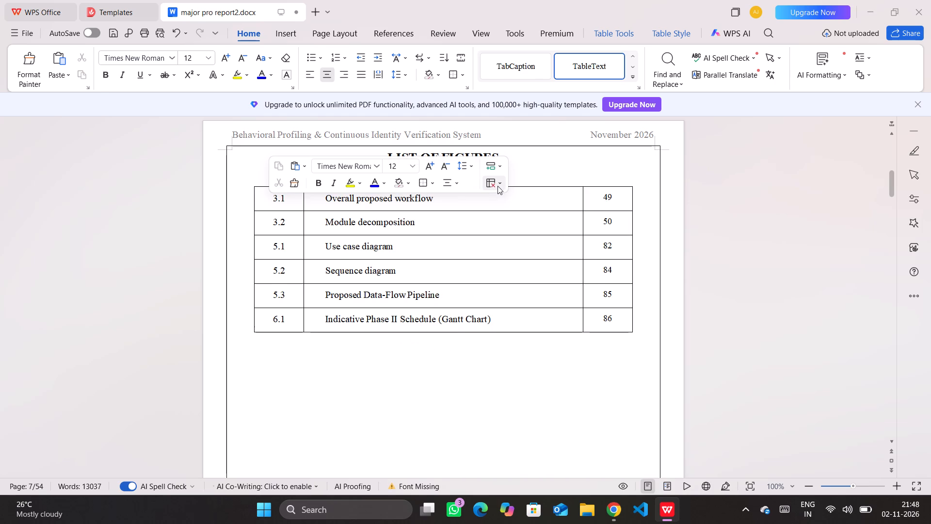
# Insert one blank row above figure 3.1 in the List of Figures table and enter FIG NO. in its first cell.
pyautogui.click(500, 168)
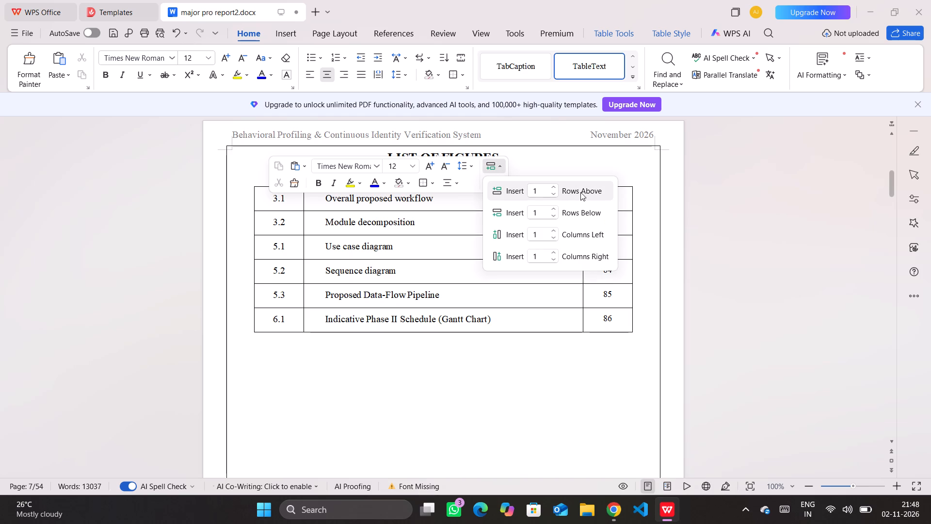
pyautogui.click(581, 192)
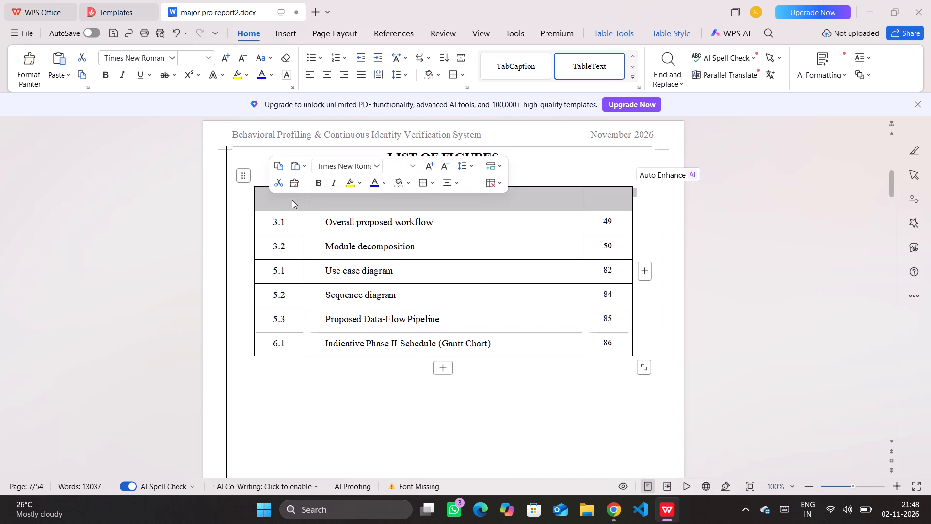
pyautogui.click(292, 199)
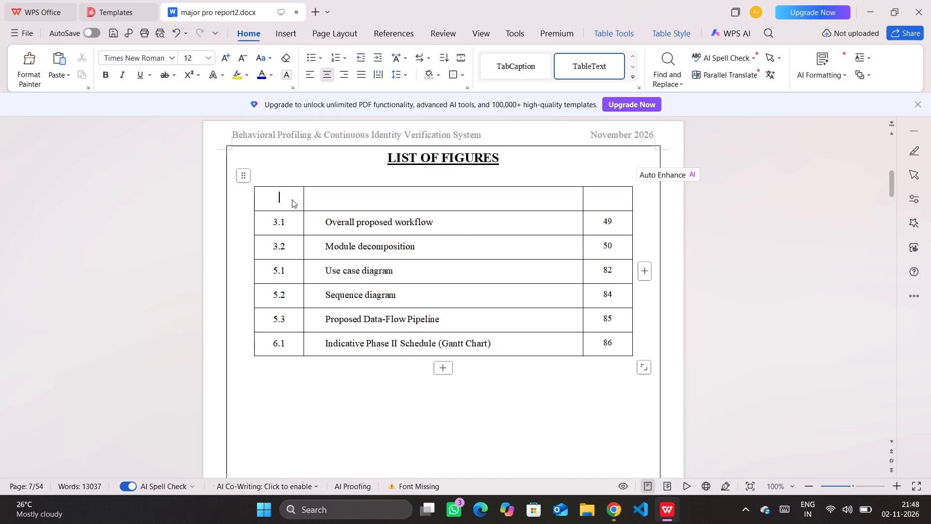
pyautogui.write('FIG NO')
pyautogui.press('.')
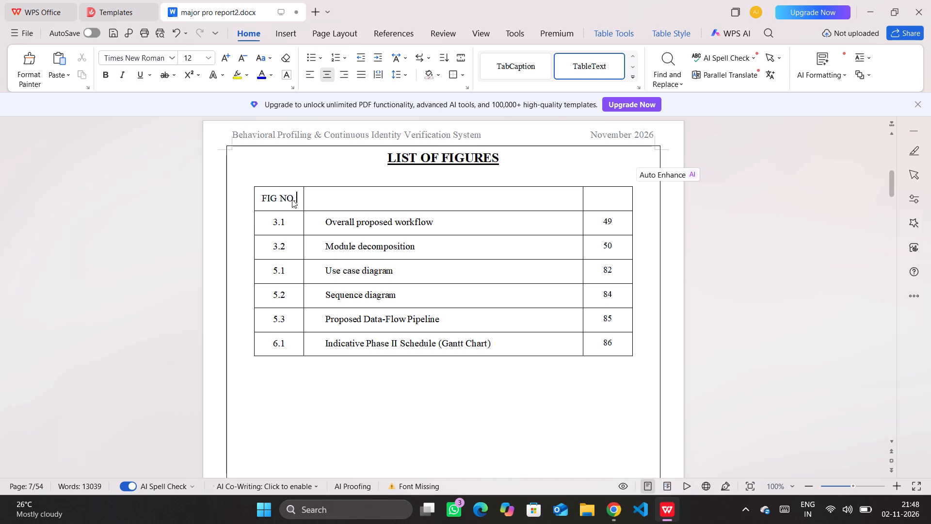
# Examine the table of contents pages before the List of Figures, comparing their column headings with the new header row.
pyautogui.click(341, 202)
pyautogui.scroll(4, 341, 202)
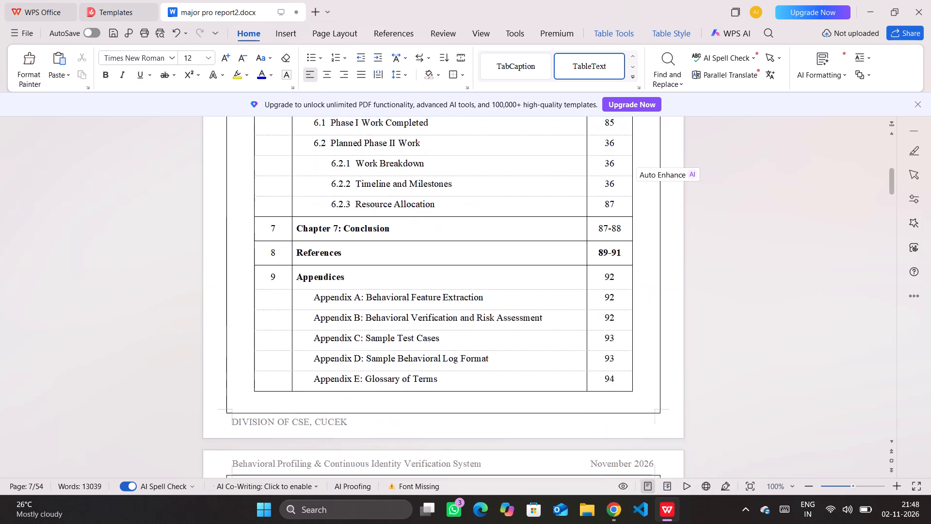
pyautogui.scroll(-4, 341, 202)
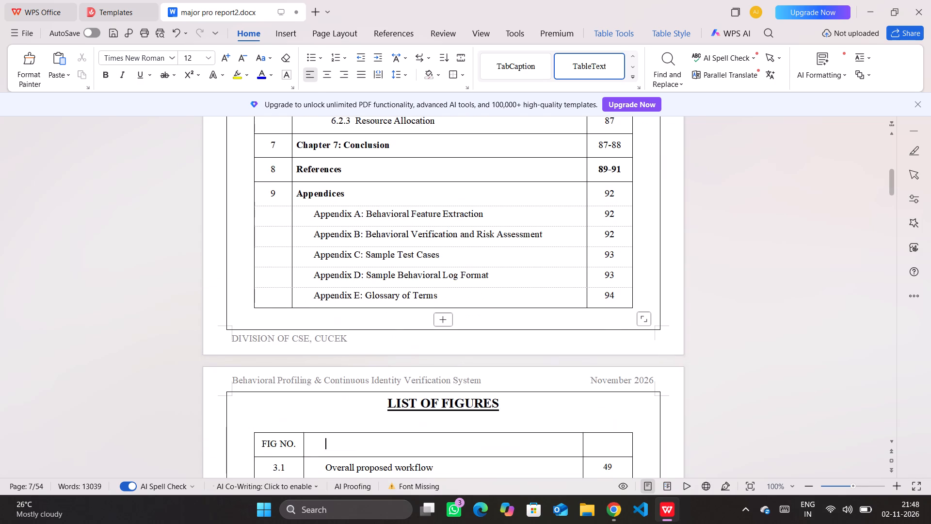
pyautogui.scroll(1, 420, 227)
pyautogui.scroll(-1, 420, 227)
pyautogui.scroll(4, 420, 227)
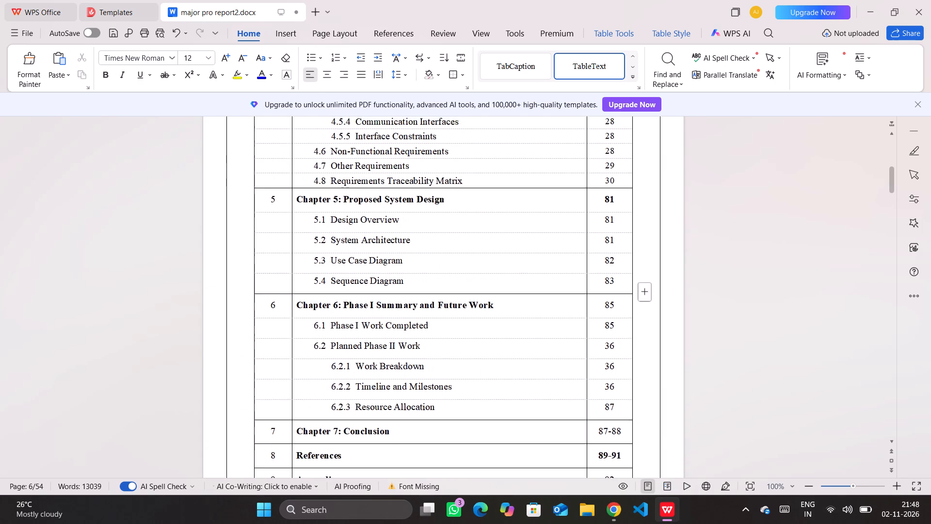
pyautogui.scroll(1, 420, 227)
pyautogui.scroll(-2, 420, 227)
pyautogui.scroll(5, 420, 227)
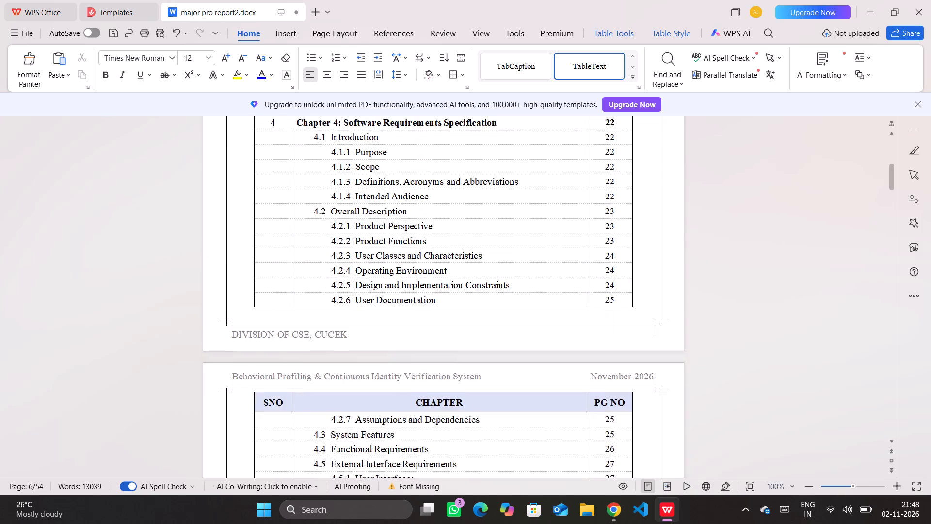
pyautogui.scroll(-5, 420, 227)
pyautogui.scroll(2, 420, 227)
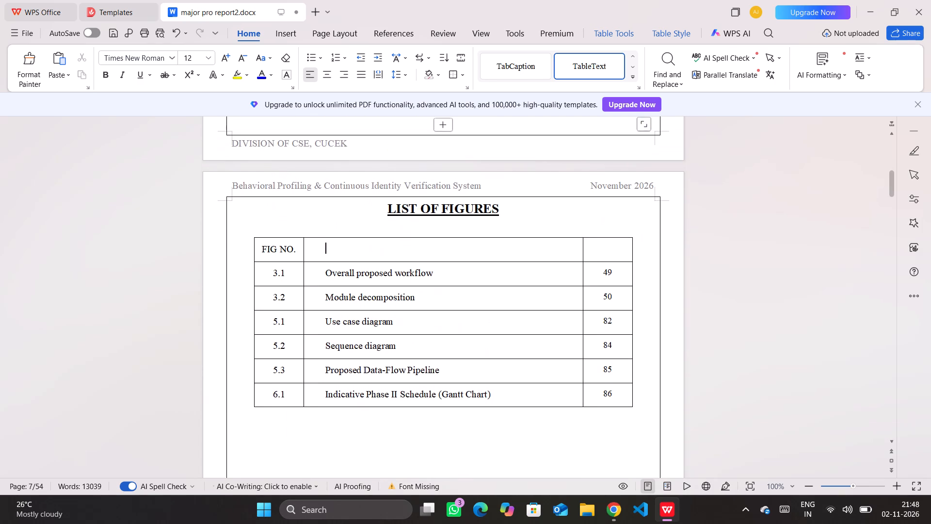
# Enter PG NO. in the last cell of the List of Figures table's new header row.
pyautogui.click(606, 255)
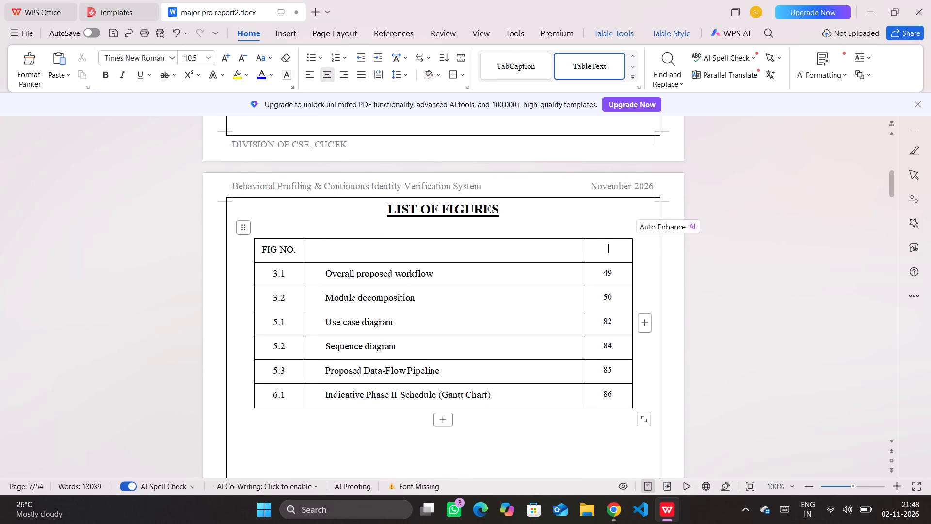
pyautogui.hotkey('shift', 'p')
pyautogui.scroll(2, 606, 255)
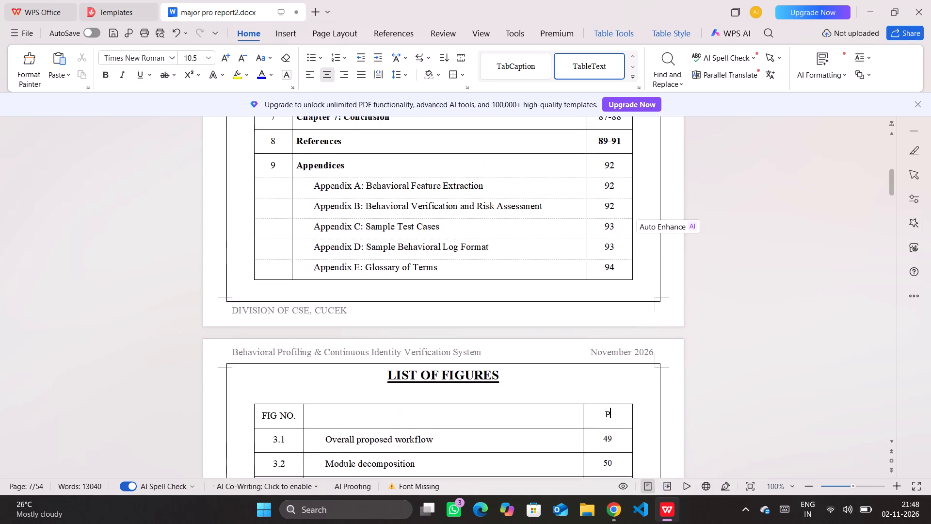
pyautogui.scroll(3, 606, 255)
pyautogui.scroll(-4, 606, 255)
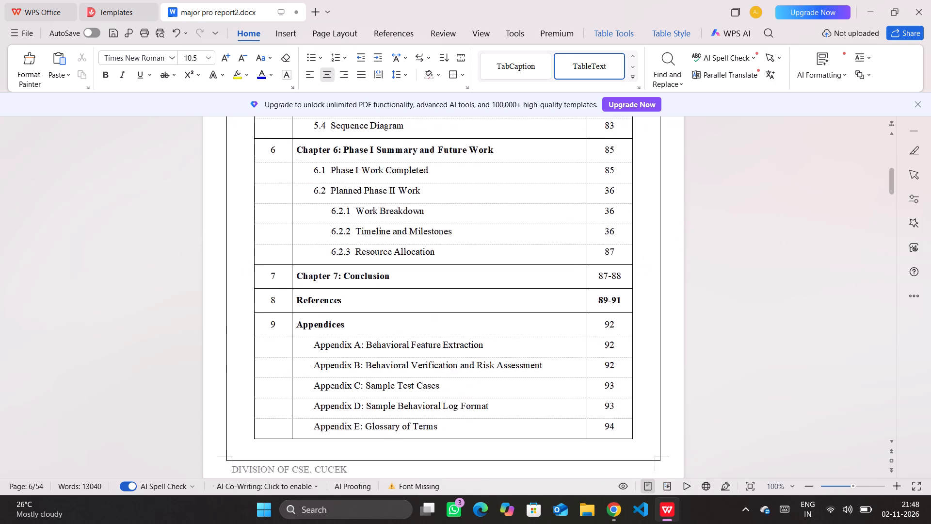
pyautogui.scroll(-1, 606, 255)
pyautogui.write('G N')
pyautogui.write('O.')
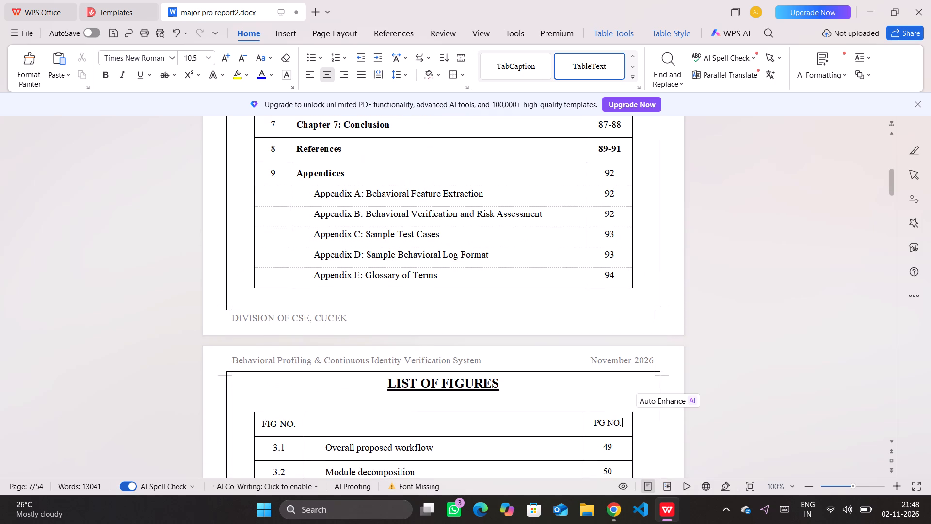
# Switch to File Explorer and open the major pro report document from the Downloads folder.
pyautogui.click(419, 419)
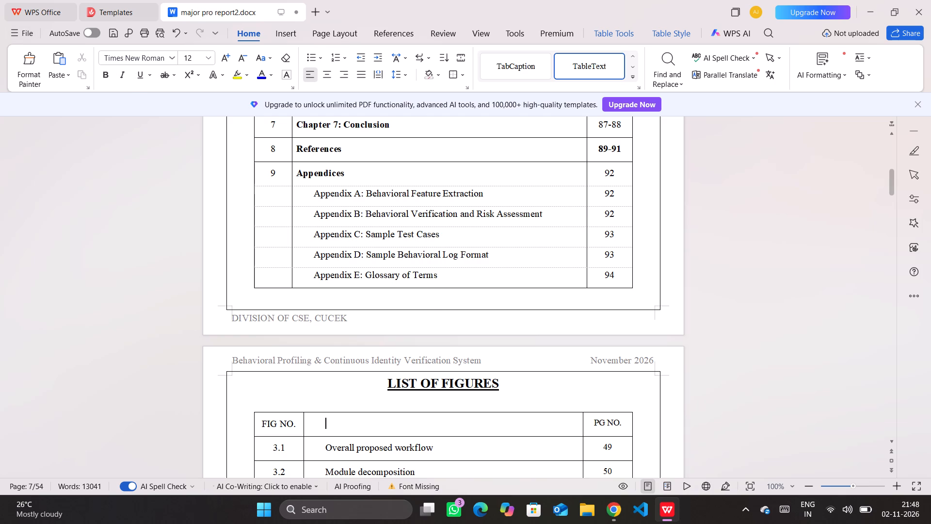
pyautogui.click(590, 511)
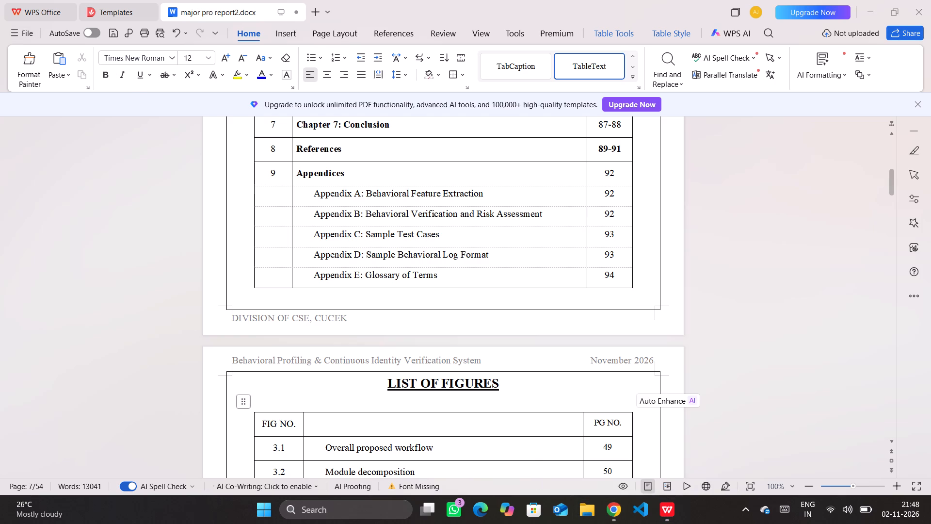
pyautogui.click(71, 275)
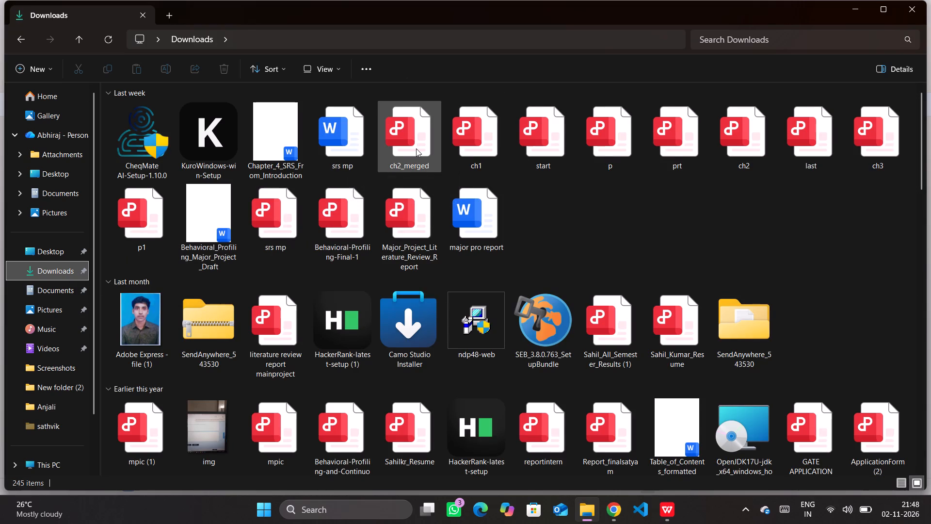
pyautogui.doubleClick(480, 226)
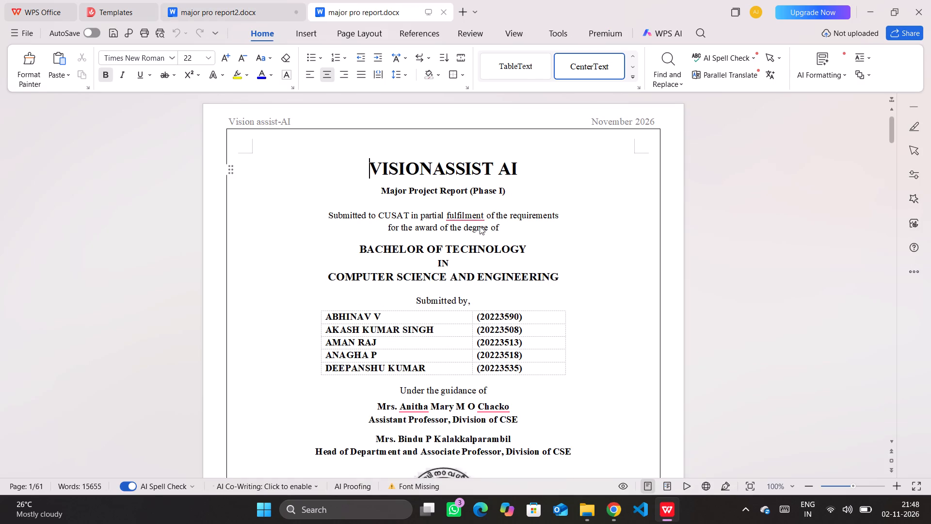
# Examine the major pro report's contents pages and List of Figures, checking the column headings of its header row.
pyautogui.scroll(-4, 480, 226)
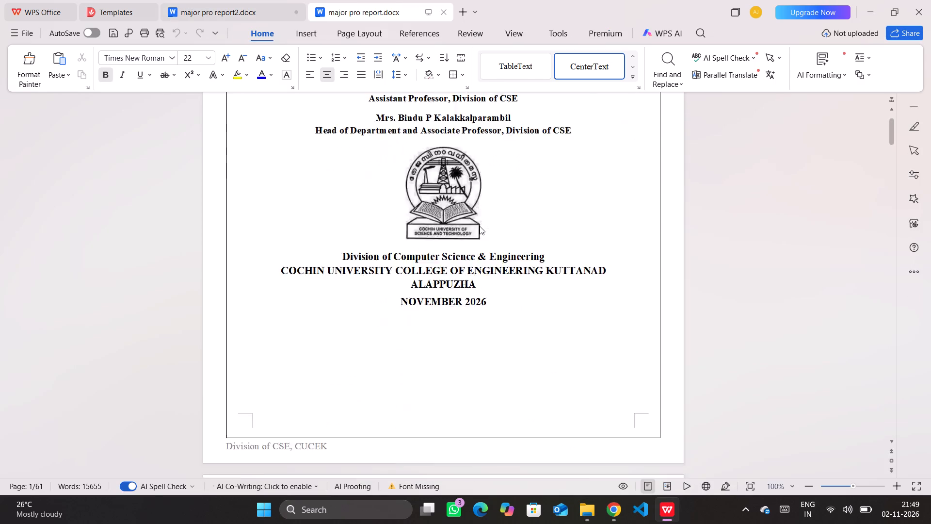
pyautogui.scroll(-7, 480, 226)
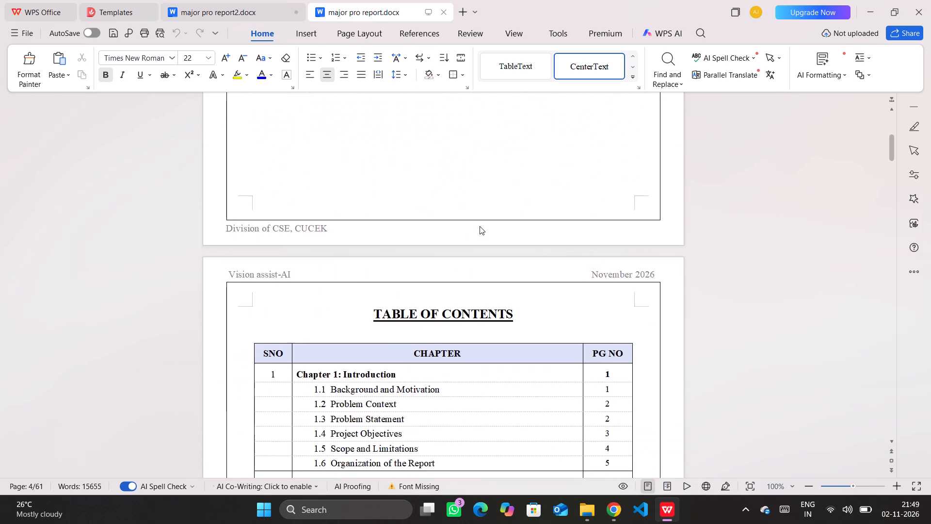
pyautogui.scroll(-7, 480, 226)
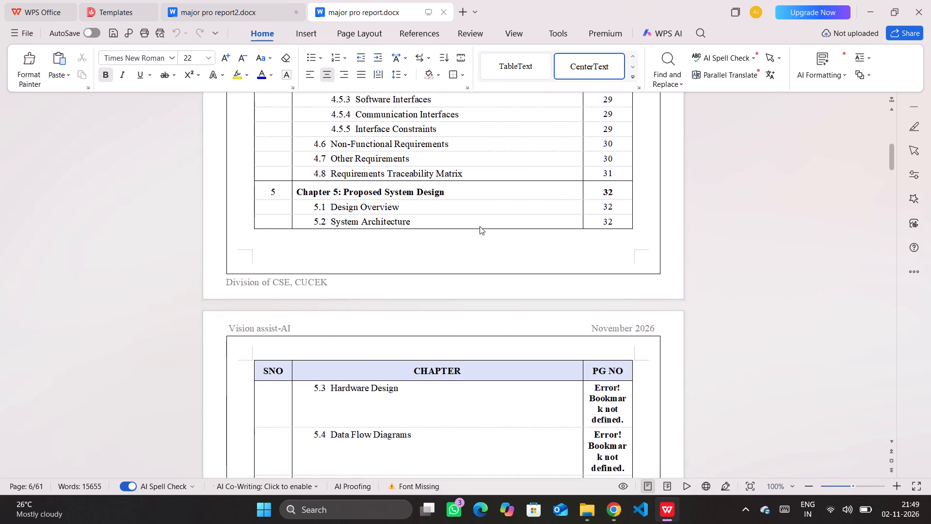
pyautogui.scroll(-7, 480, 226)
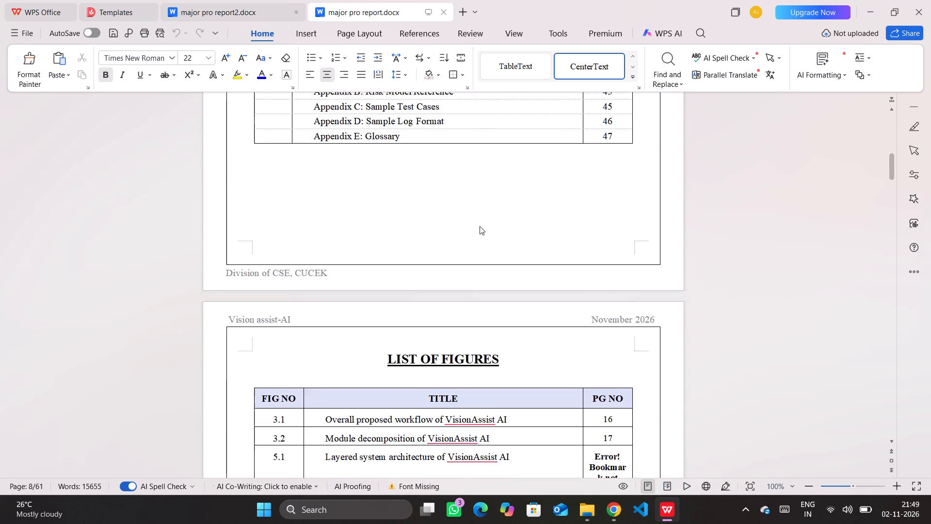
pyautogui.scroll(-3, 463, 249)
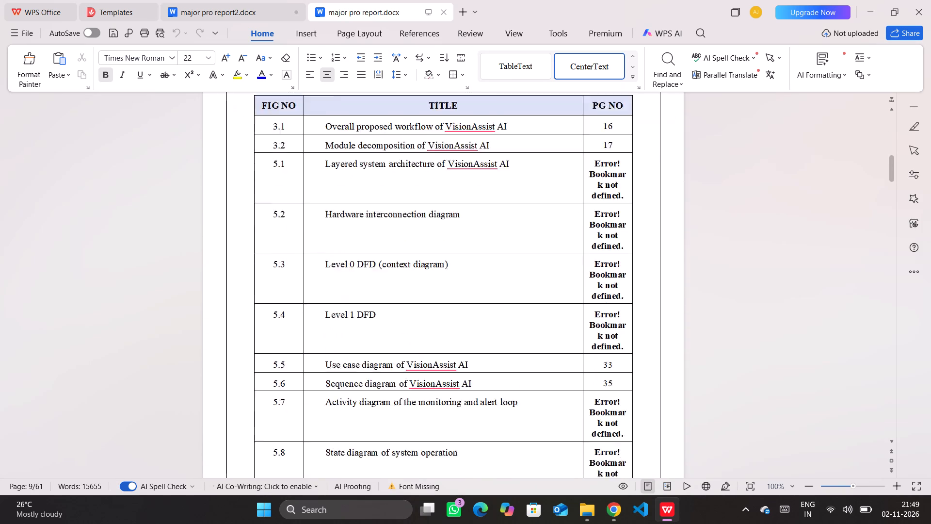
pyautogui.scroll(-2, 463, 249)
pyautogui.scroll(2, 463, 249)
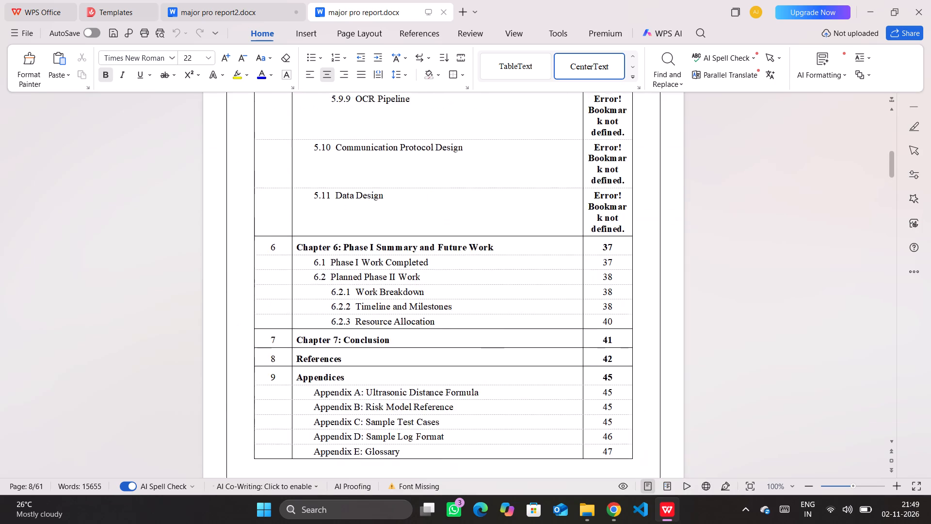
pyautogui.scroll(-4, 463, 249)
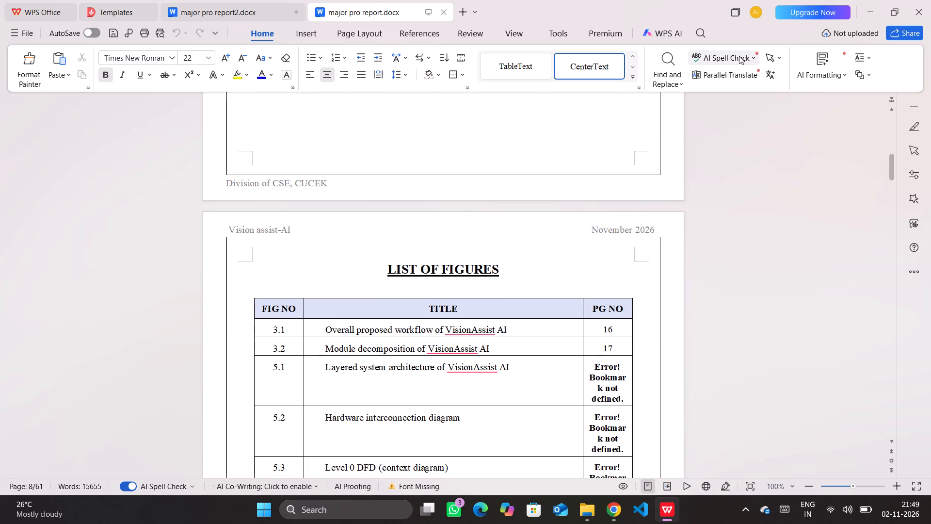
# Switch back to major pro report2 and enter a centred TITLE heading in the middle header cell of the List of Figures table.
pyautogui.click(269, 0)
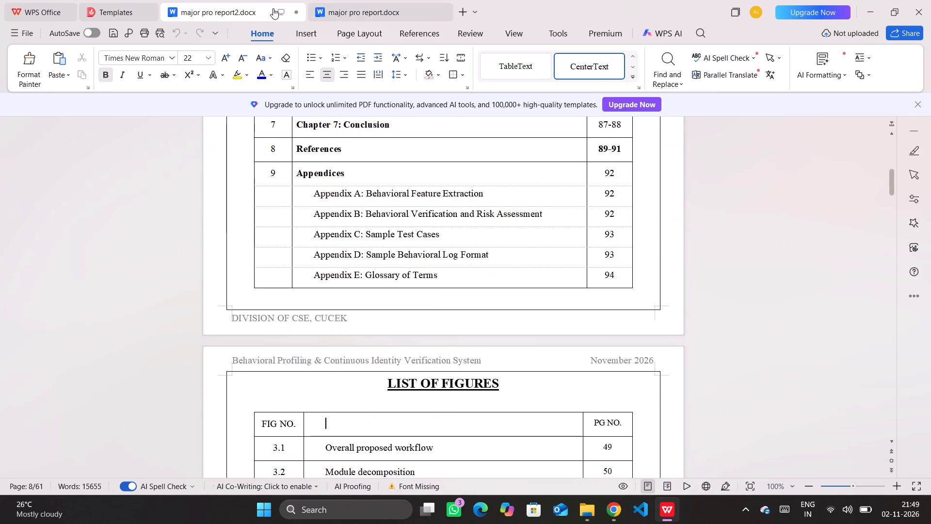
pyautogui.hotkey('shift', 't')
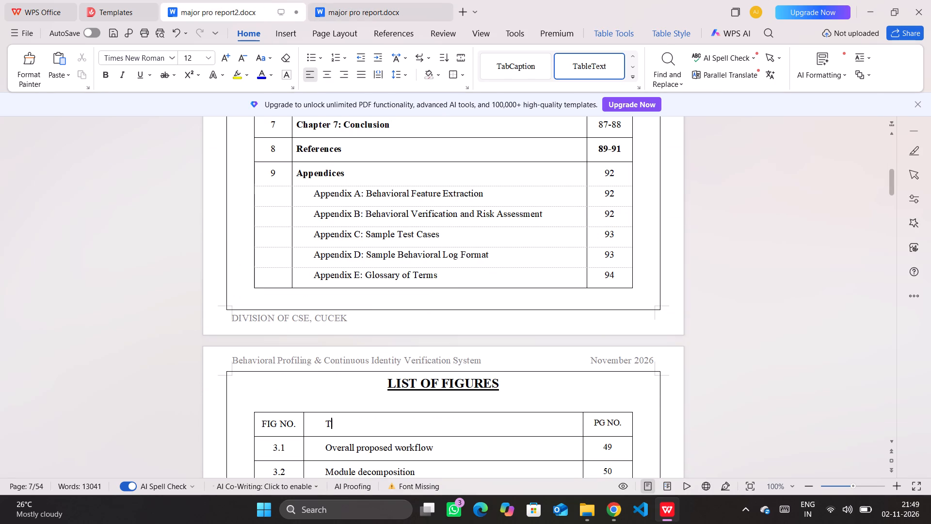
pyautogui.write('ITLE')
pyautogui.click(327, 425)
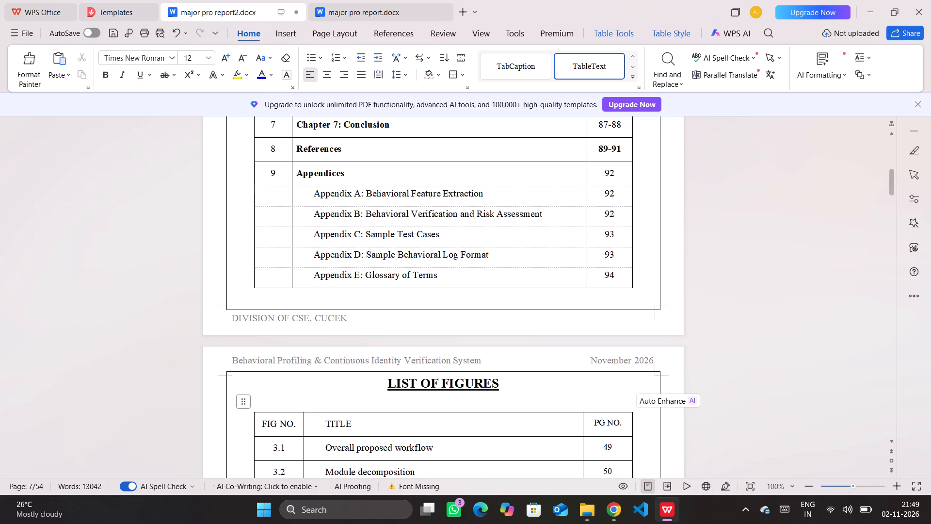
pyautogui.click(329, 73)
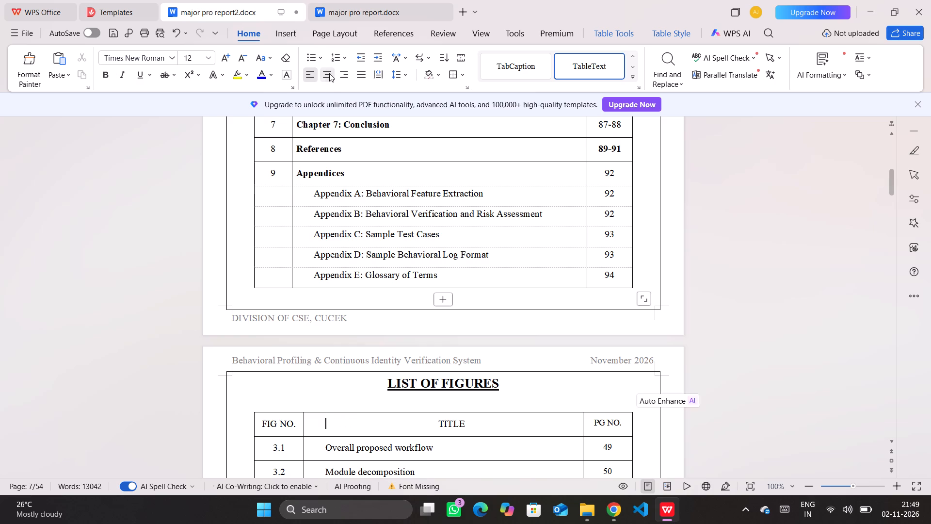
pyautogui.scroll(-4, 391, 243)
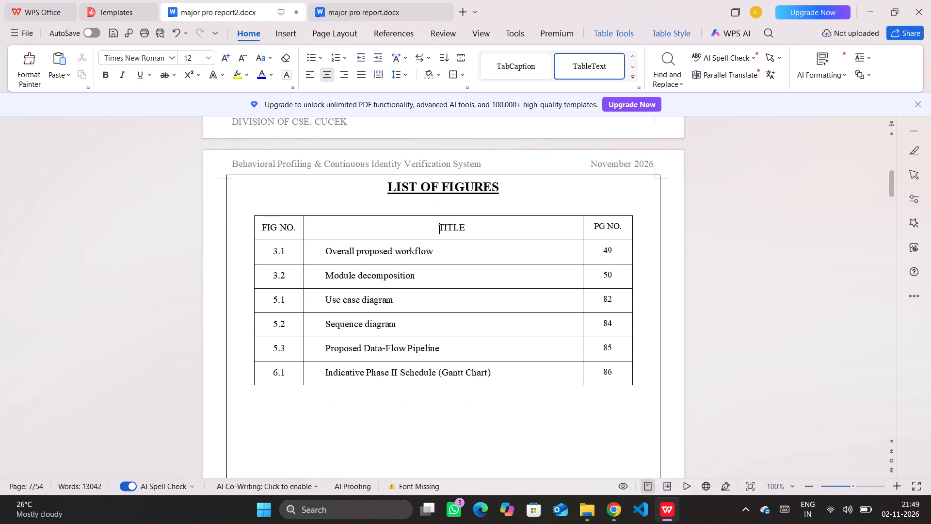
pyautogui.click(315, 78)
pyautogui.click(321, 77)
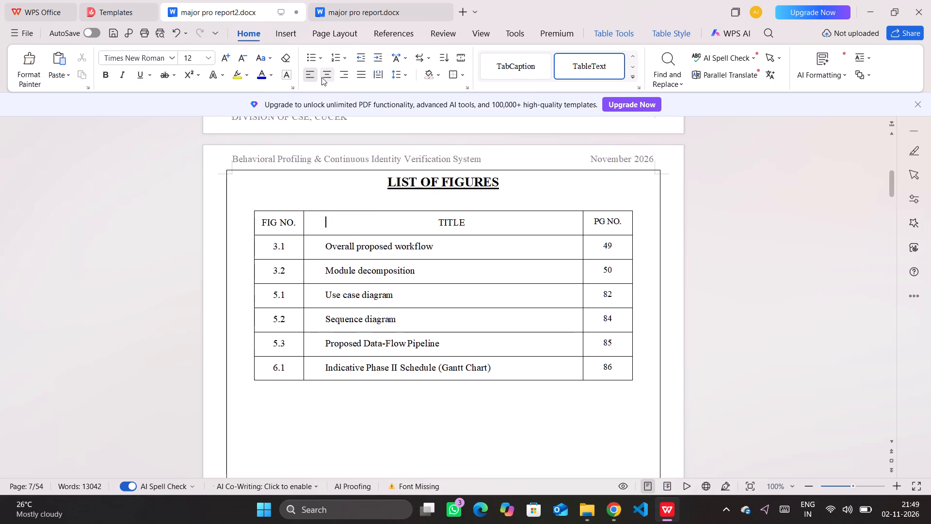
# Make the whole header row of the List of Figures table (FIG NO., TITLE, PG NO.) bold.
pyautogui.moveTo(627, 221); pyautogui.dragTo(418, 234)
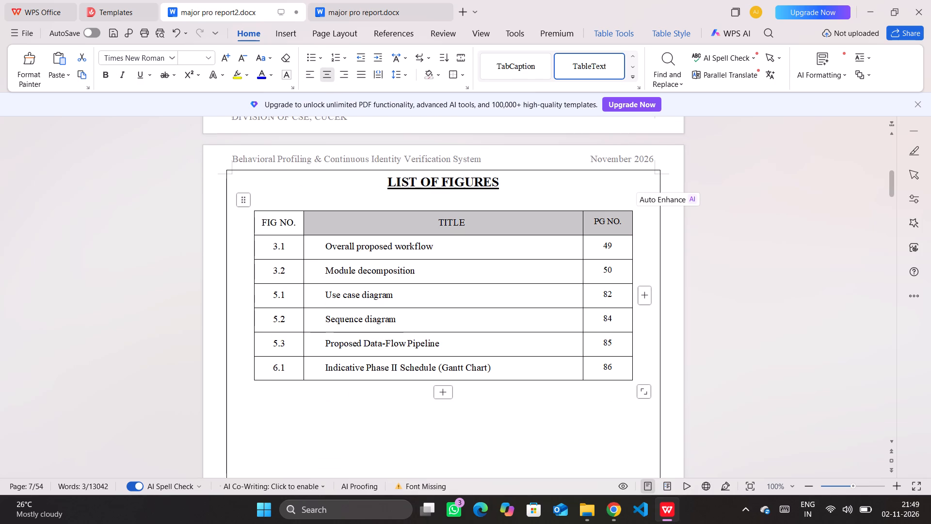
pyautogui.moveTo(418, 234); pyautogui.dragTo(325, 242)
pyautogui.hscroll(-1, 385, 230)
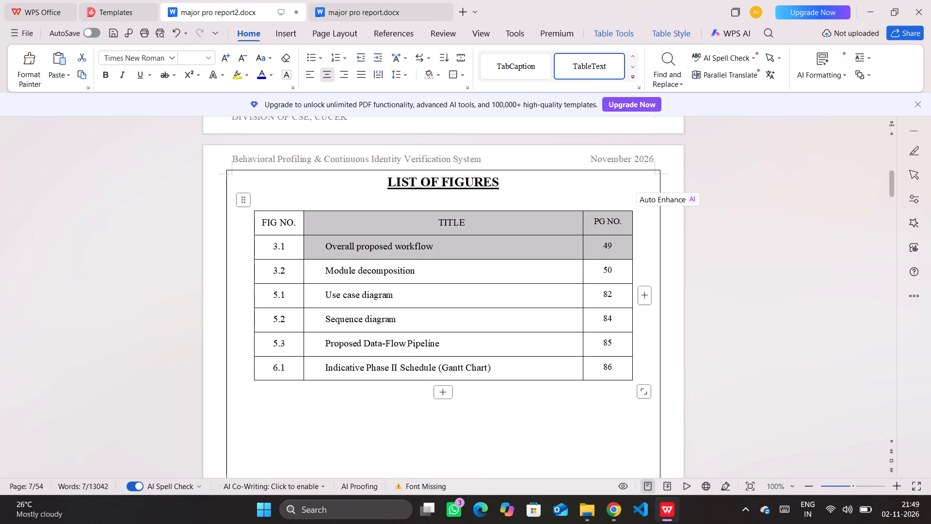
pyautogui.moveTo(325, 242); pyautogui.dragTo(303, 236)
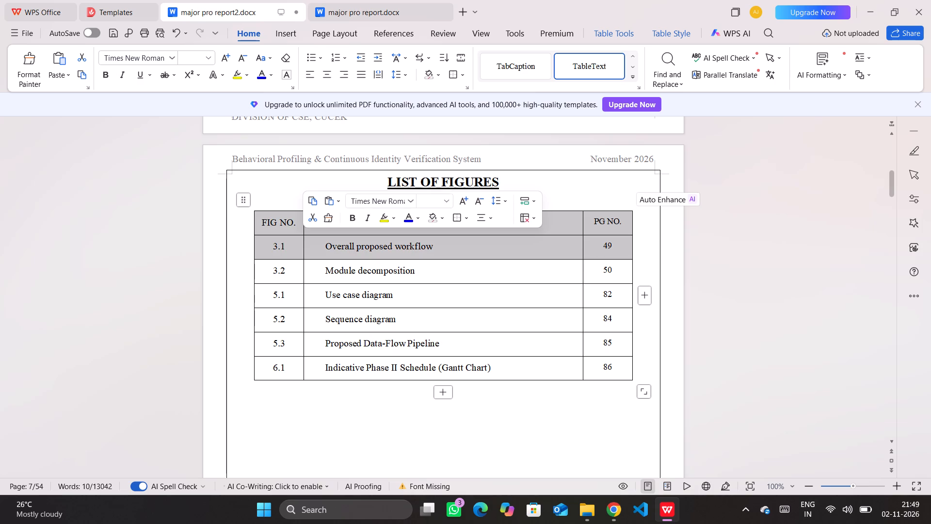
pyautogui.click(594, 215)
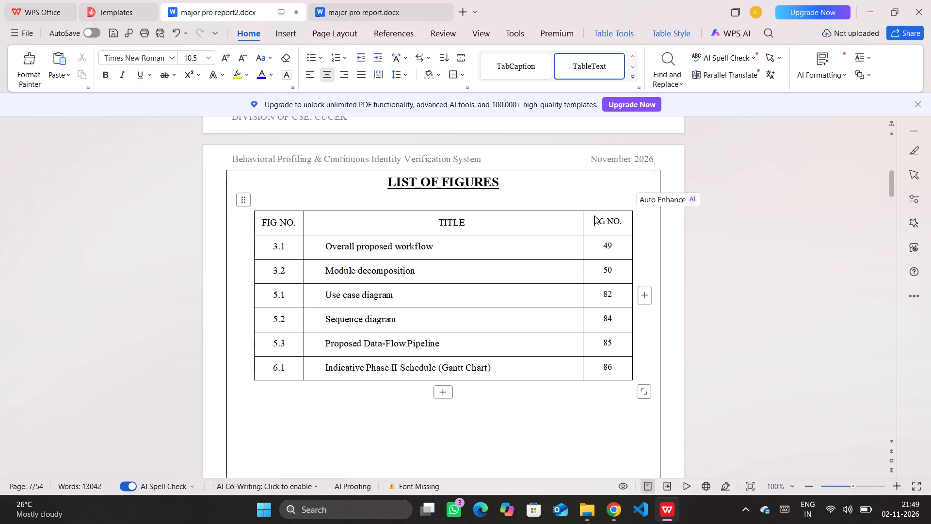
pyautogui.moveTo(623, 223); pyautogui.dragTo(290, 223)
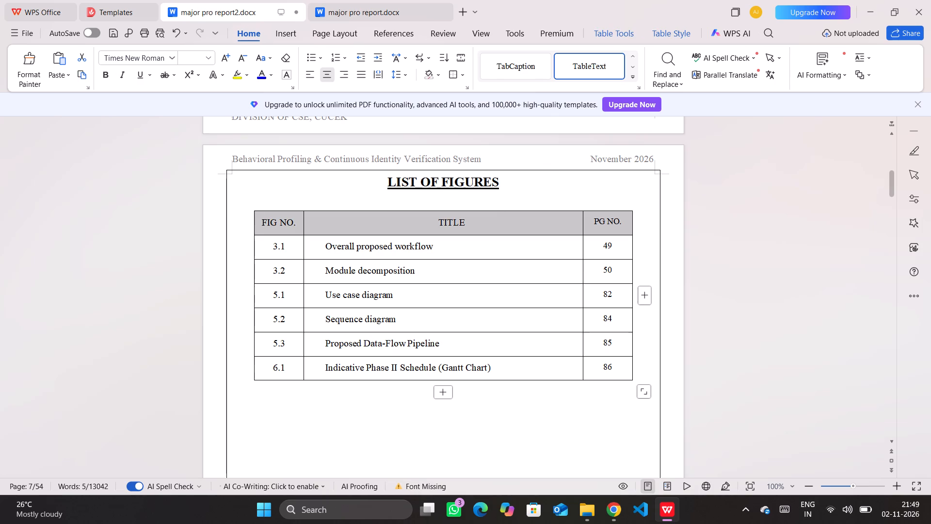
pyautogui.moveTo(290, 223); pyautogui.dragTo(288, 222)
pyautogui.click(341, 206)
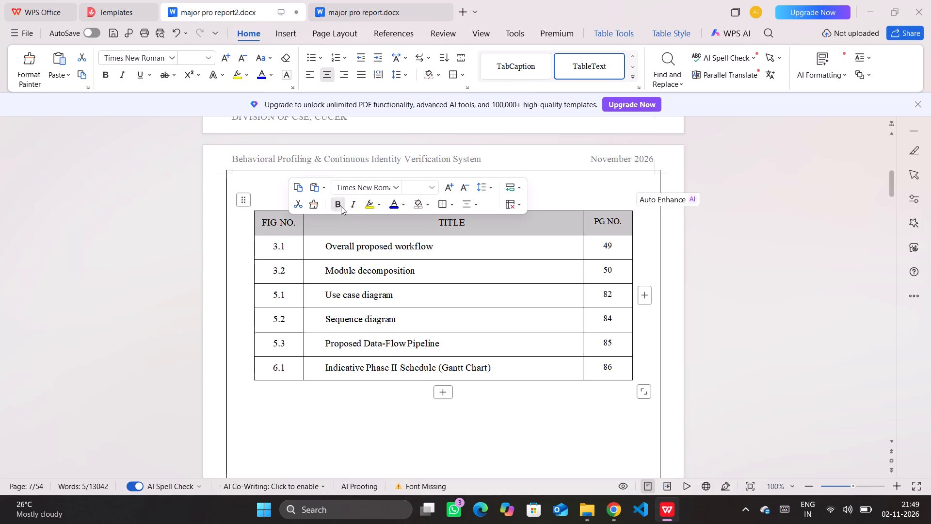
pyautogui.click(517, 419)
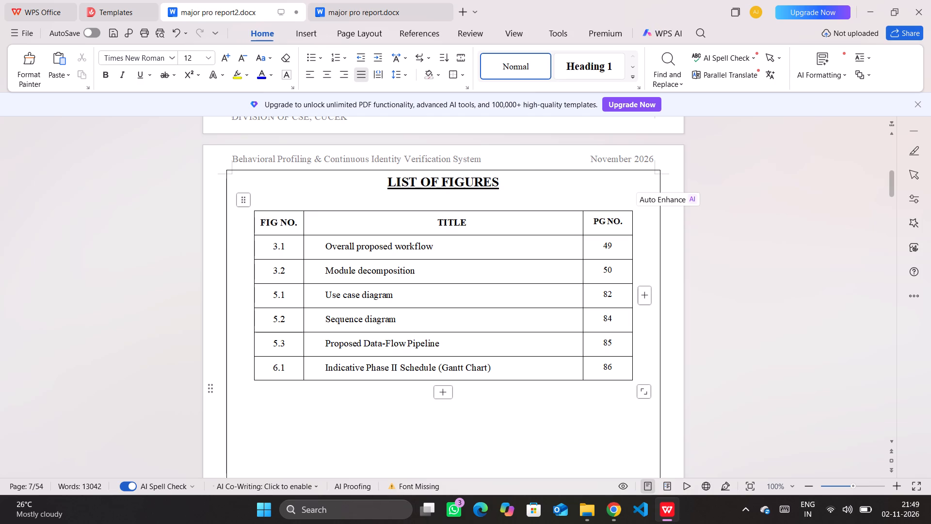
# Save the major pro report2 document.
pyautogui.click(28, 38)
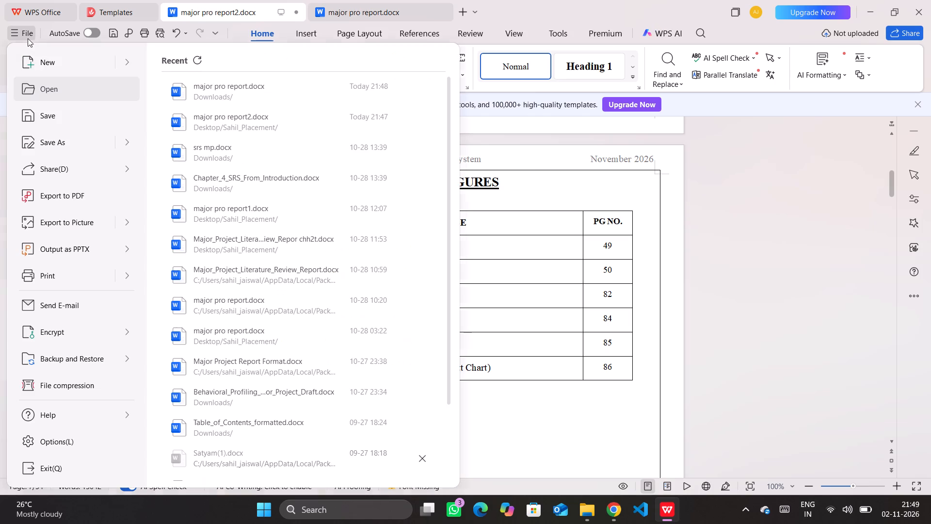
pyautogui.click(60, 108)
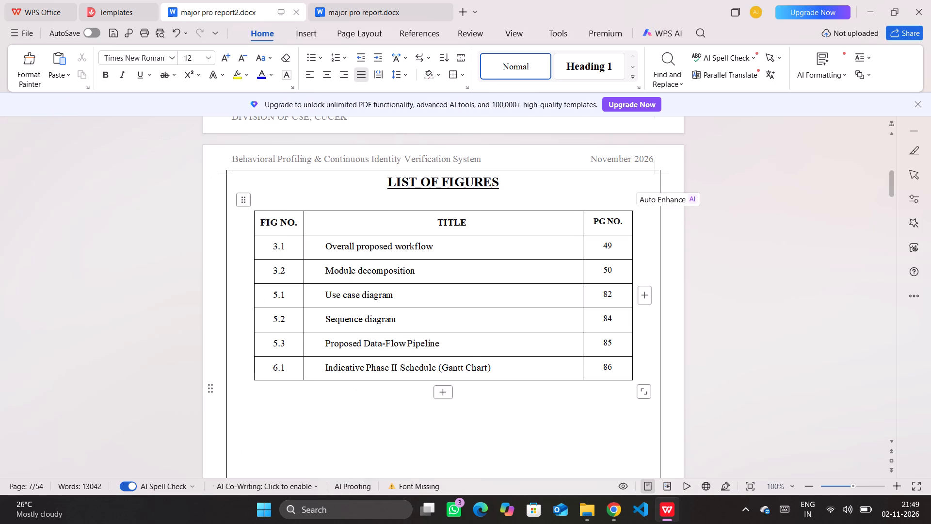
# Examine the table list and the List of Abbreviations that follow the List of Figures, checking their headings and entries.
pyautogui.scroll(-3, 298, 214)
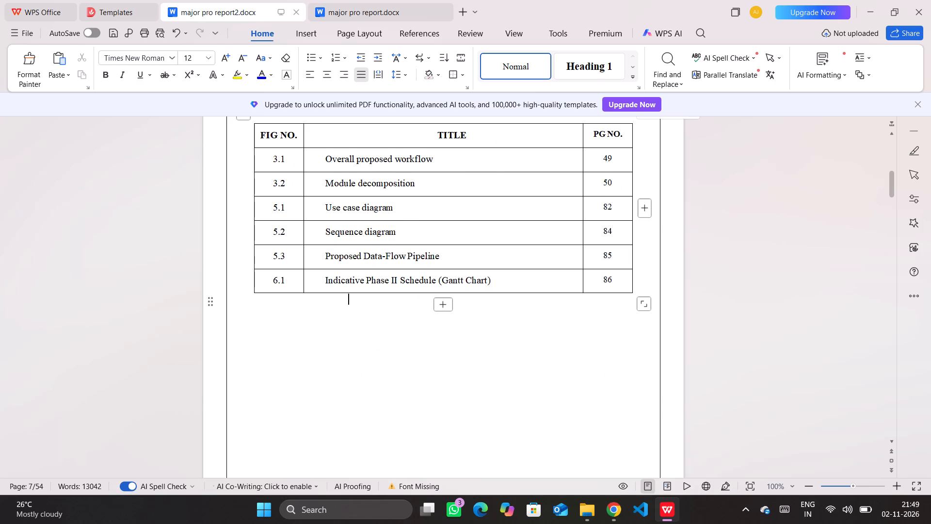
pyautogui.scroll(-2, 490, 228)
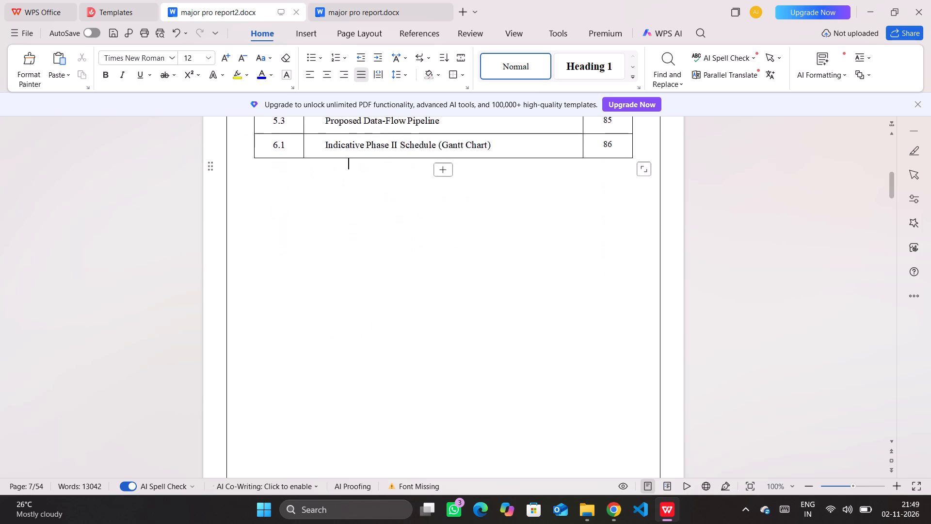
pyautogui.scroll(-3, 490, 228)
pyautogui.scroll(1, 490, 228)
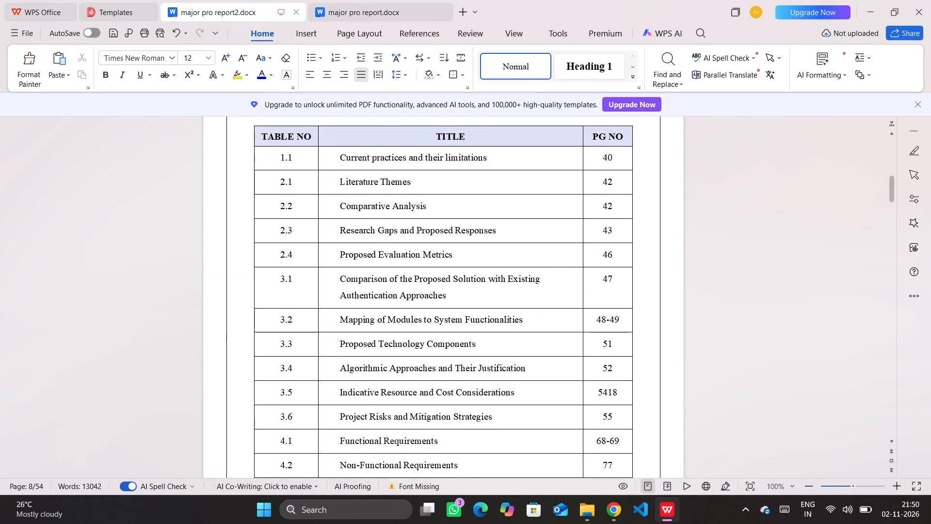
pyautogui.scroll(1, 490, 228)
pyautogui.scroll(-4, 490, 228)
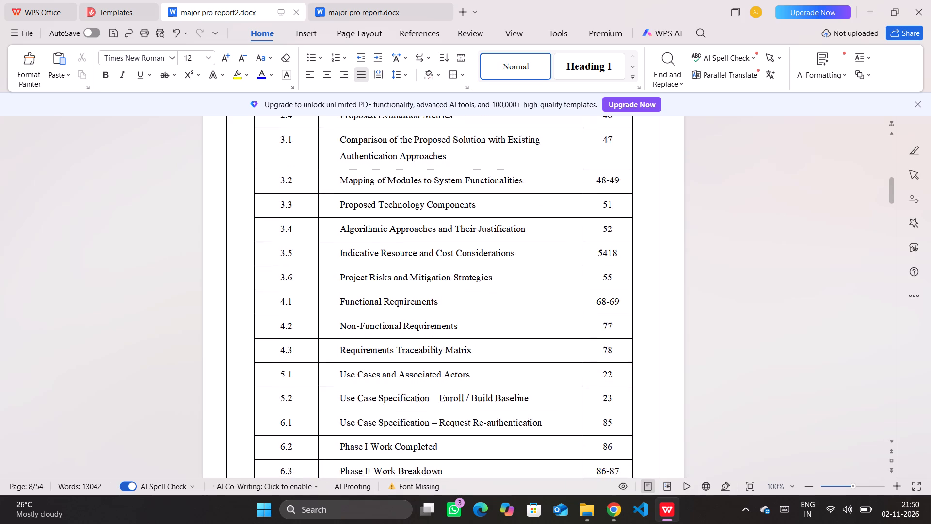
pyautogui.scroll(-2, 490, 228)
pyautogui.scroll(2, 490, 228)
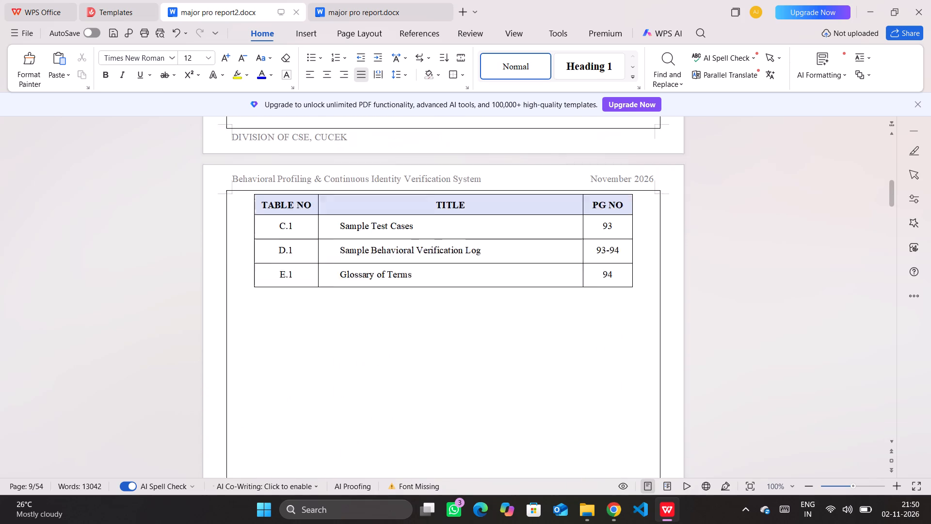
pyautogui.scroll(2, 490, 228)
pyautogui.scroll(-2, 490, 228)
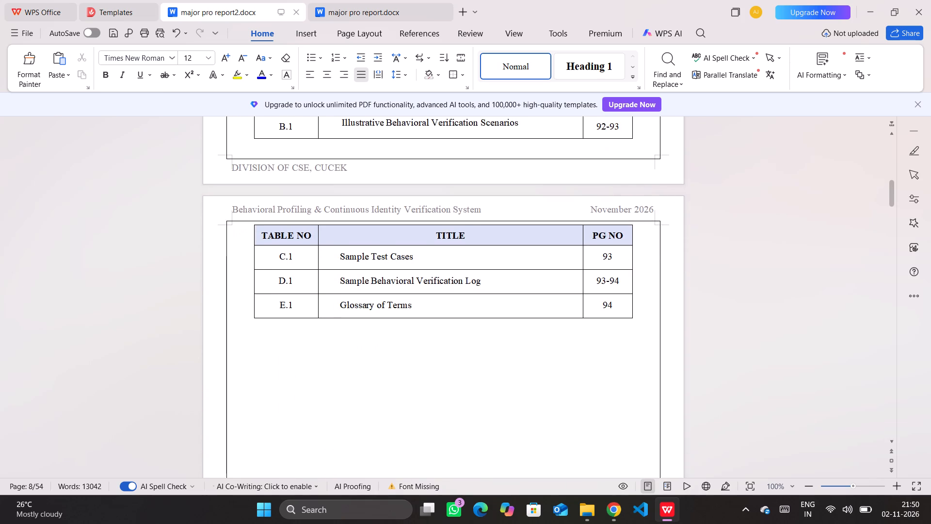
pyautogui.scroll(-4, 490, 228)
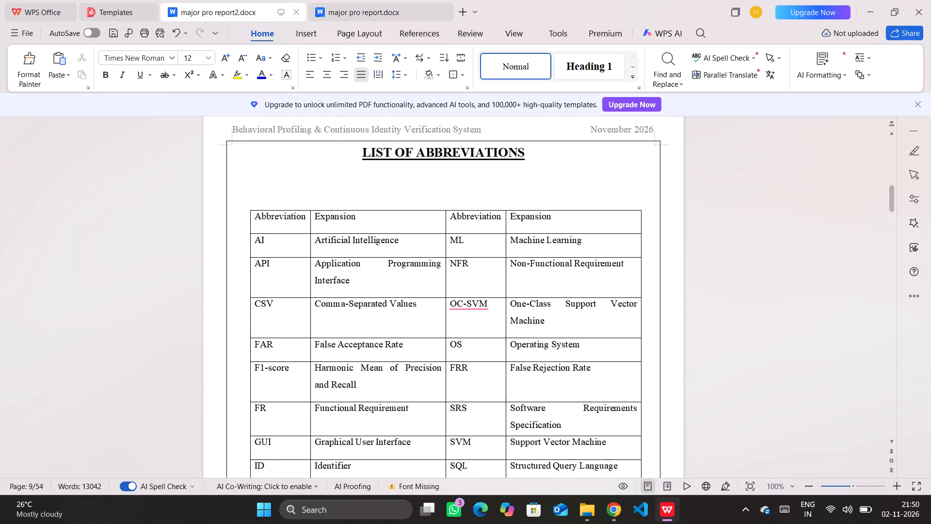
pyautogui.scroll(-4, 490, 228)
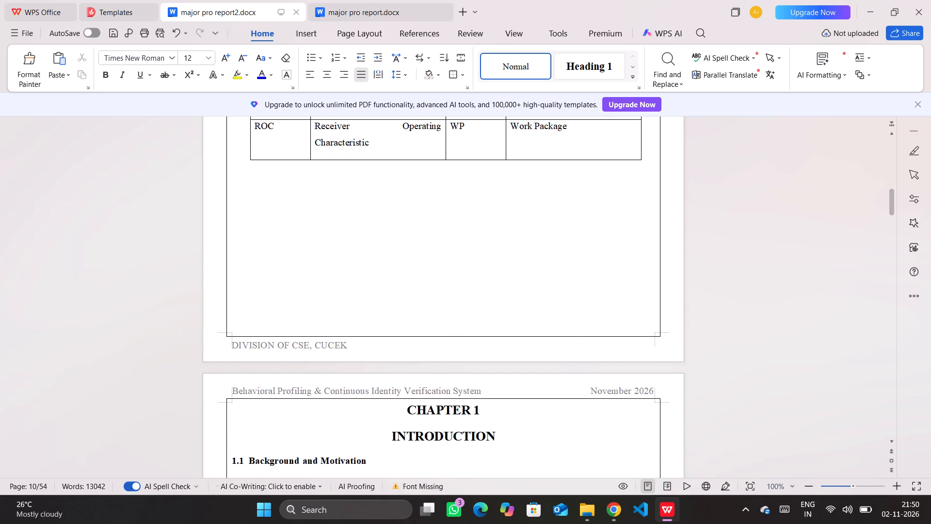
# Examine Chapter 1 (Introduction) through to the start of Chapter 2, checking its sections, tables and page layout.
pyautogui.scroll(-3, 490, 228)
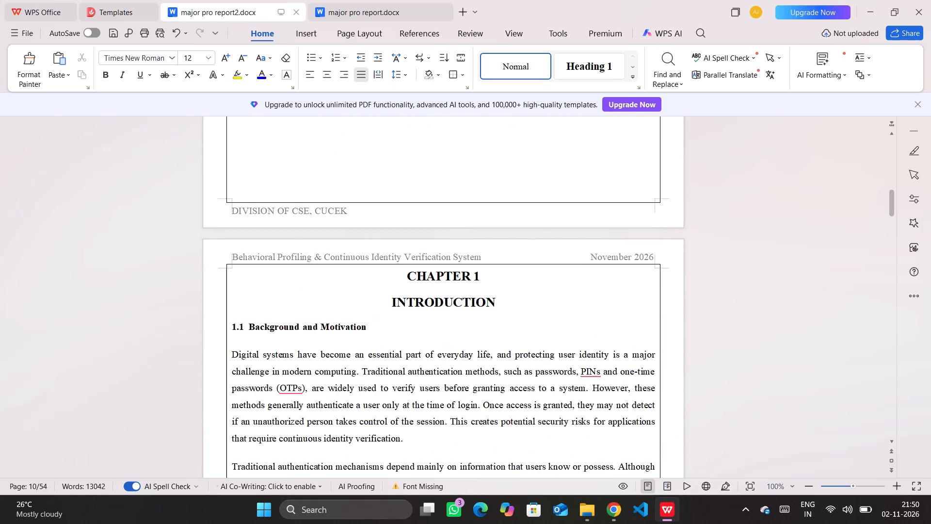
pyautogui.scroll(-4, 490, 228)
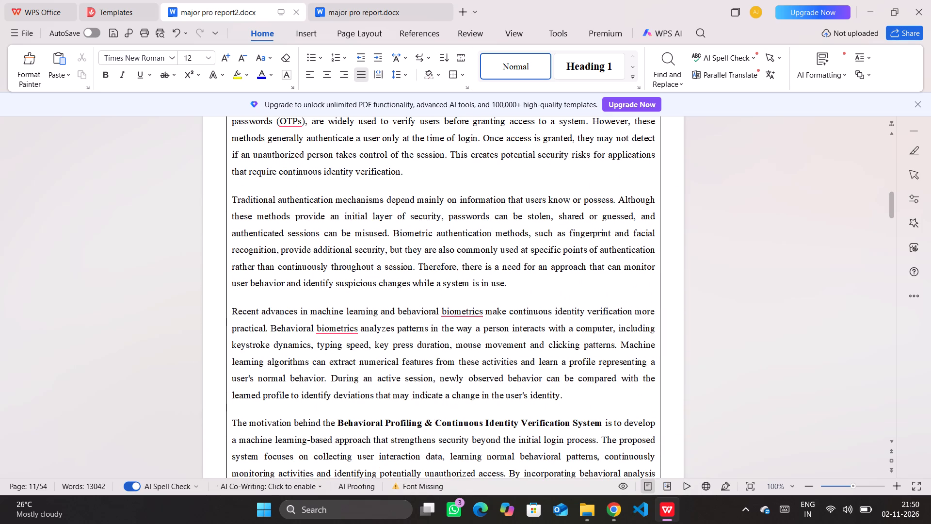
pyautogui.scroll(-4, 490, 228)
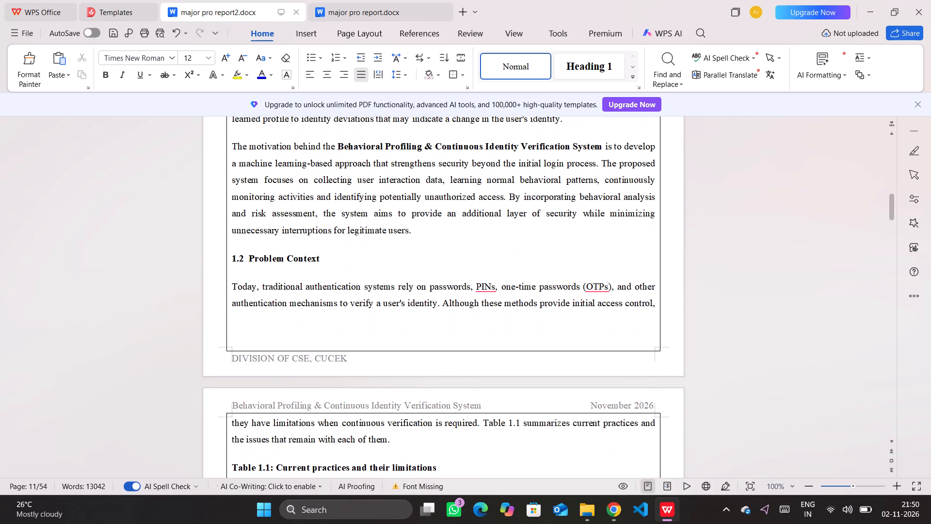
pyautogui.scroll(-1, 490, 228)
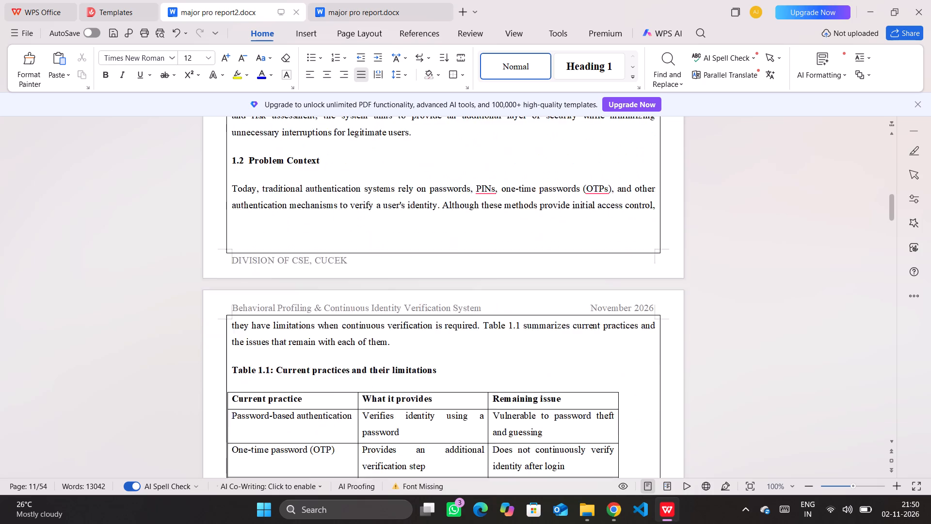
pyautogui.scroll(-4, 490, 228)
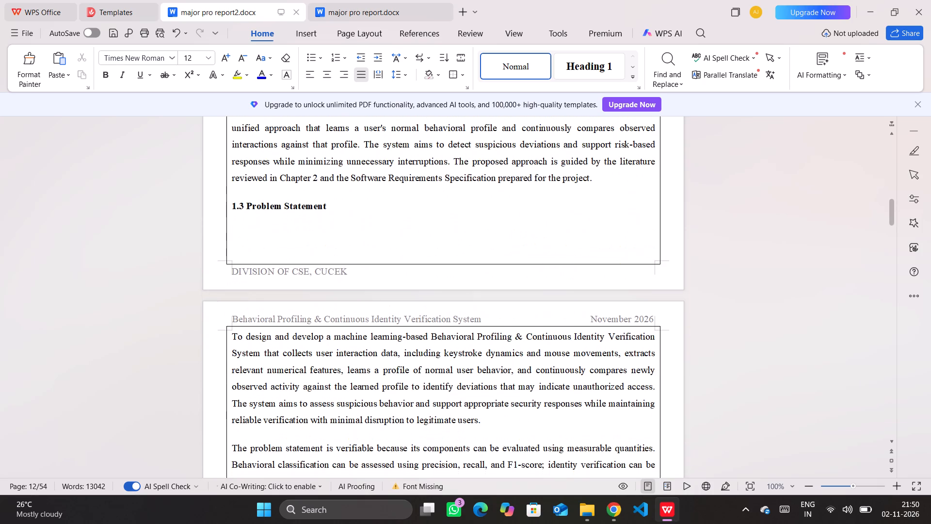
pyautogui.scroll(-4, 490, 228)
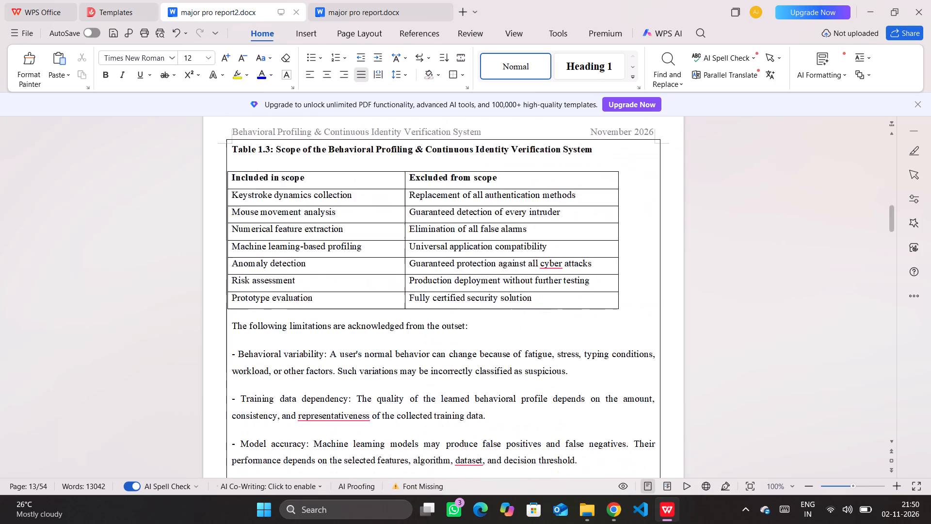
pyautogui.scroll(-4, 490, 228)
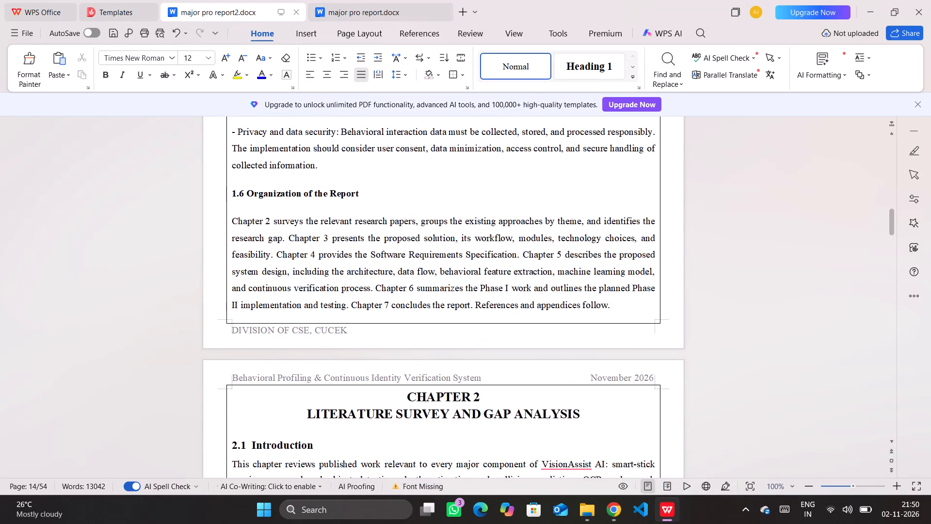
pyautogui.scroll(-1, 490, 228)
# Print only the List of Figures page with Microsoft Print to PDF, saving it in Downloads as fig.
pyautogui.scroll(5, 490, 228)
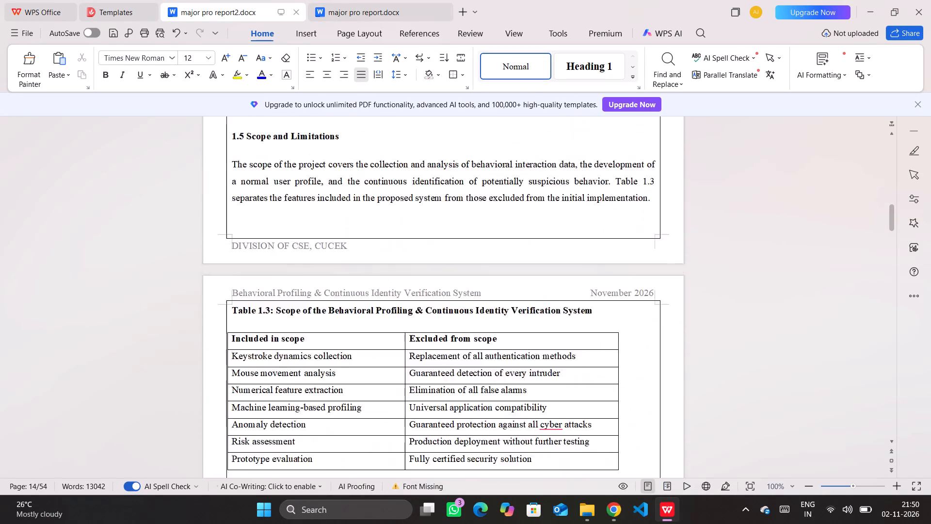
pyautogui.scroll(5, 490, 228)
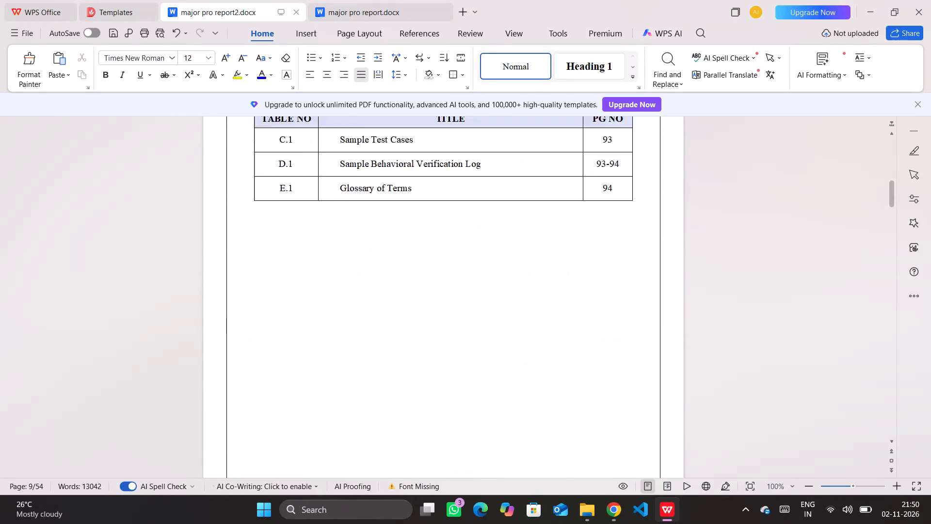
pyautogui.scroll(3, 490, 228)
pyautogui.scroll(-1, 490, 228)
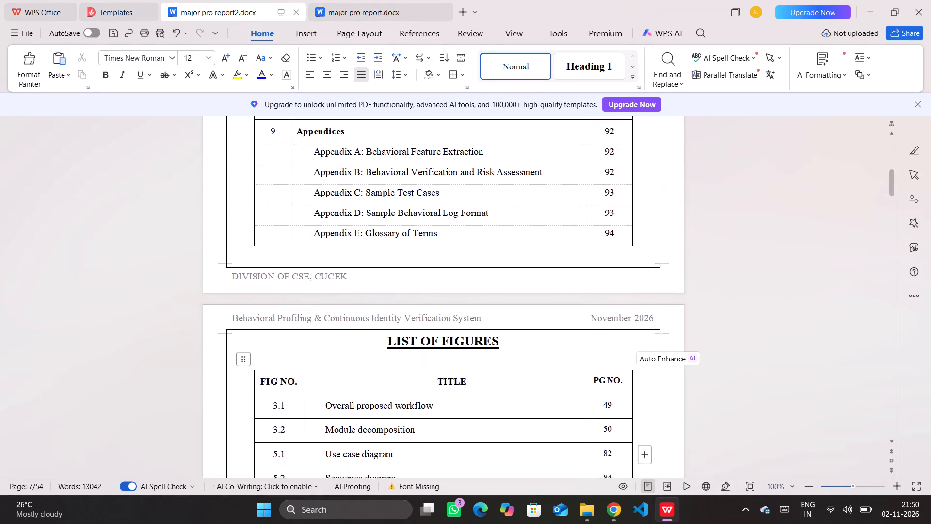
pyautogui.scroll(-3, 490, 228)
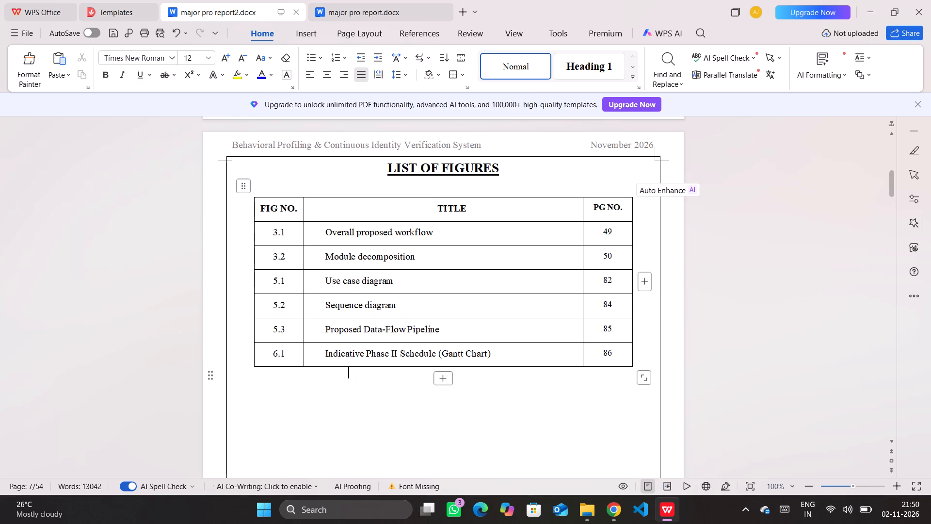
pyautogui.hotkey('ctrl', 'p')
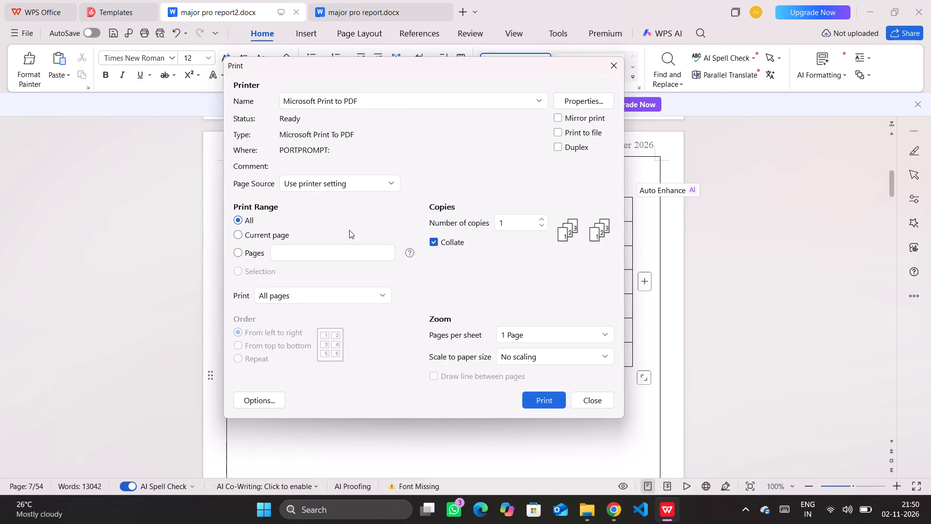
pyautogui.click(264, 233)
pyautogui.click(548, 399)
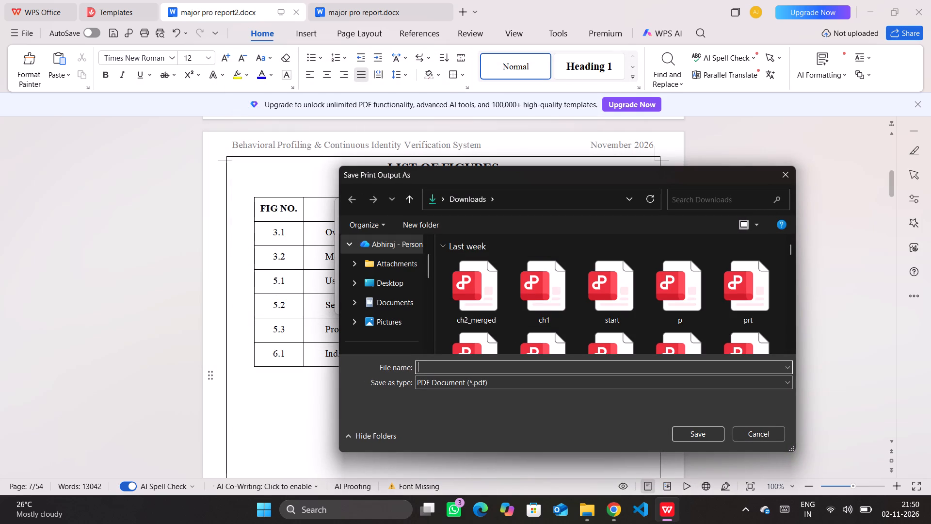
pyautogui.press('g')
pyautogui.press('BackSpace')
pyautogui.write('fig')
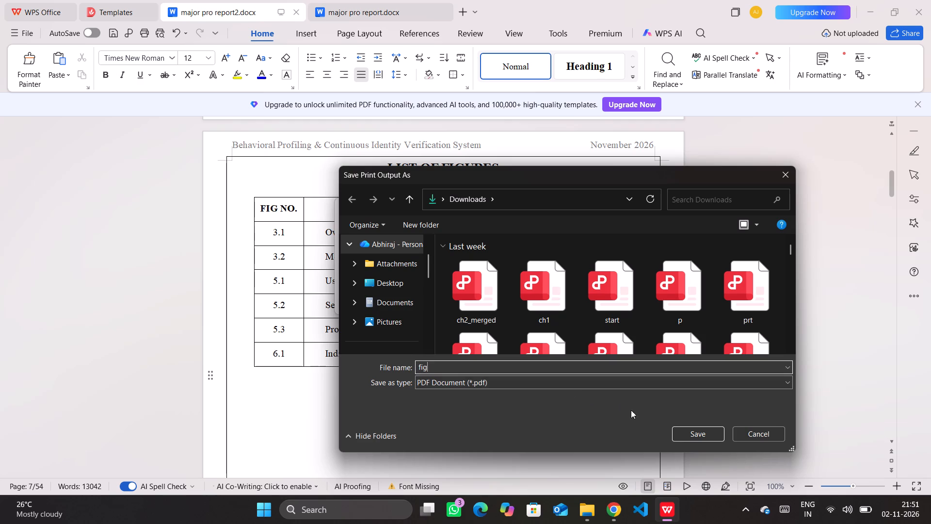
pyautogui.click(681, 432)
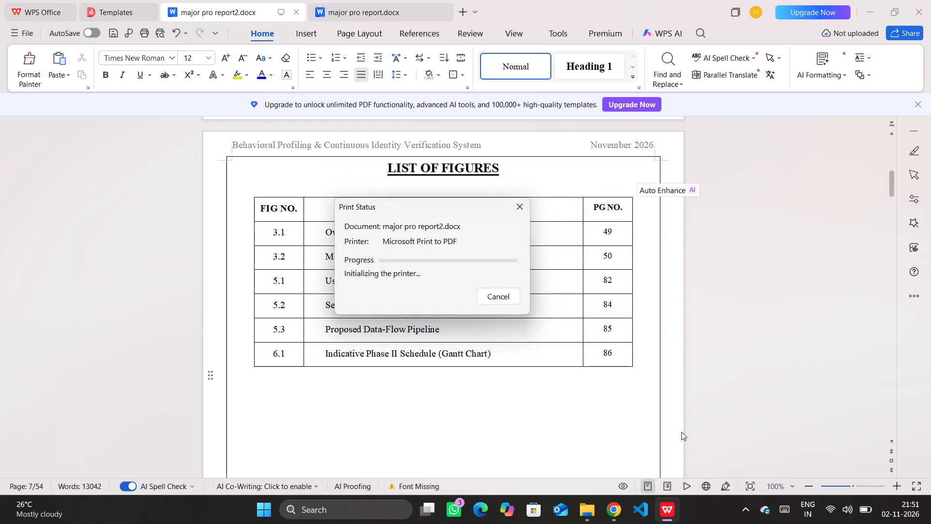
# Open the fig PDF from the Downloads folder to check the printed List of Figures page, and close it.
pyautogui.click(585, 514)
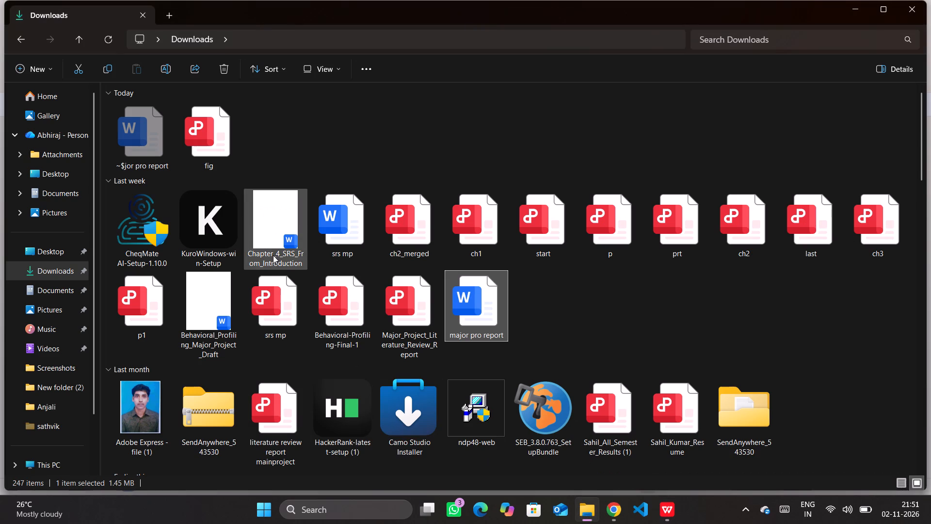
pyautogui.doubleClick(219, 151)
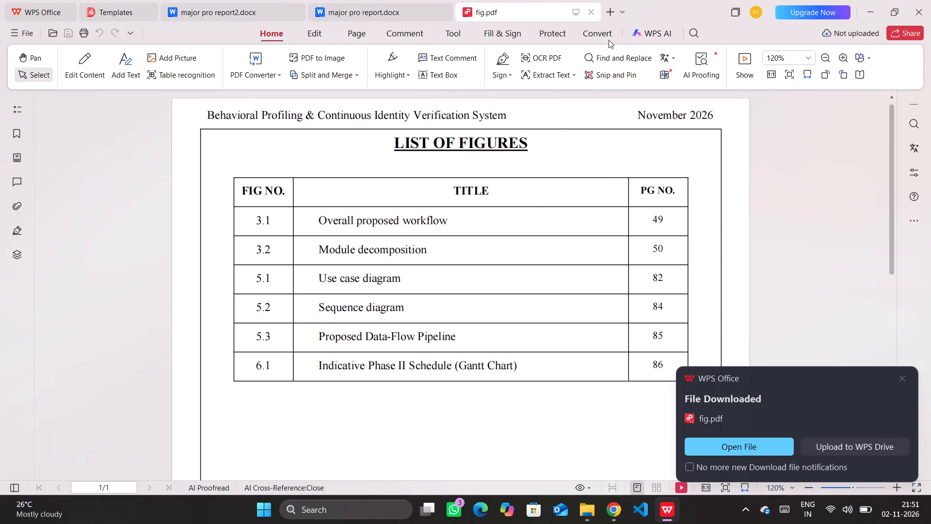
pyautogui.click(594, 9)
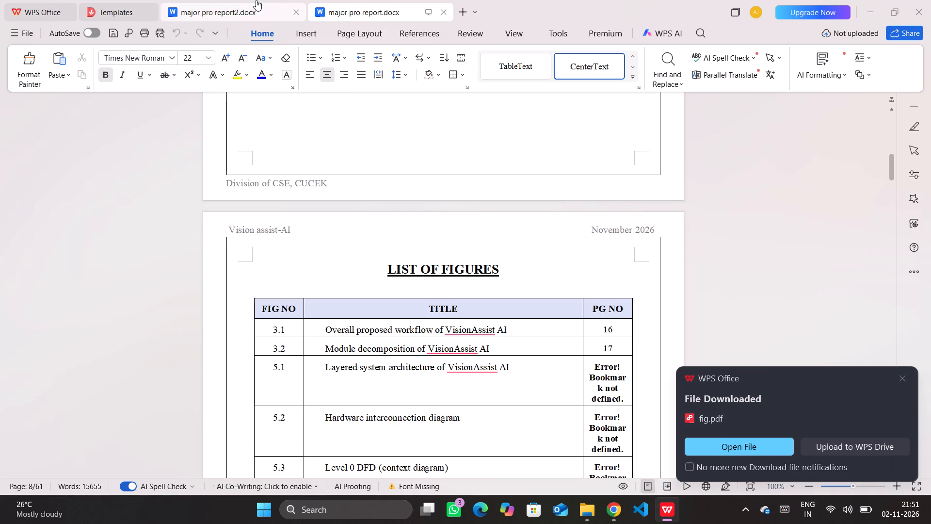
# Return to major pro report2 and print only the Abstract page to PDF, saving it in Downloads as abst.
pyautogui.click(256, 0)
pyautogui.scroll(7, 349, 229)
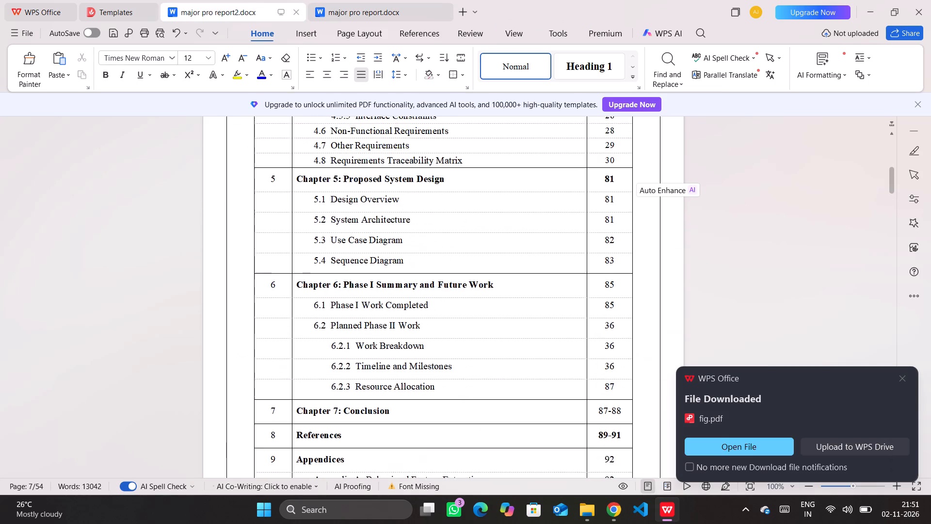
pyautogui.scroll(8, 349, 229)
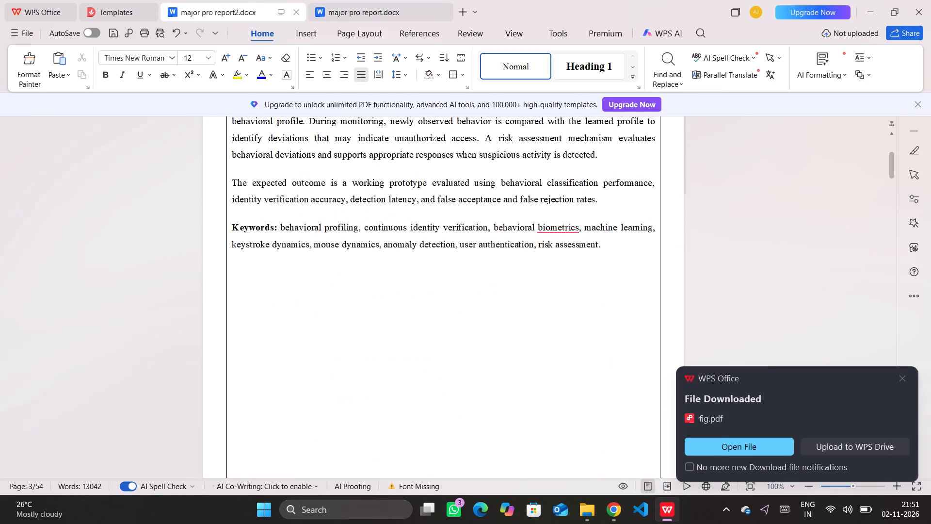
pyautogui.scroll(2, 349, 229)
pyautogui.scroll(-2, 349, 229)
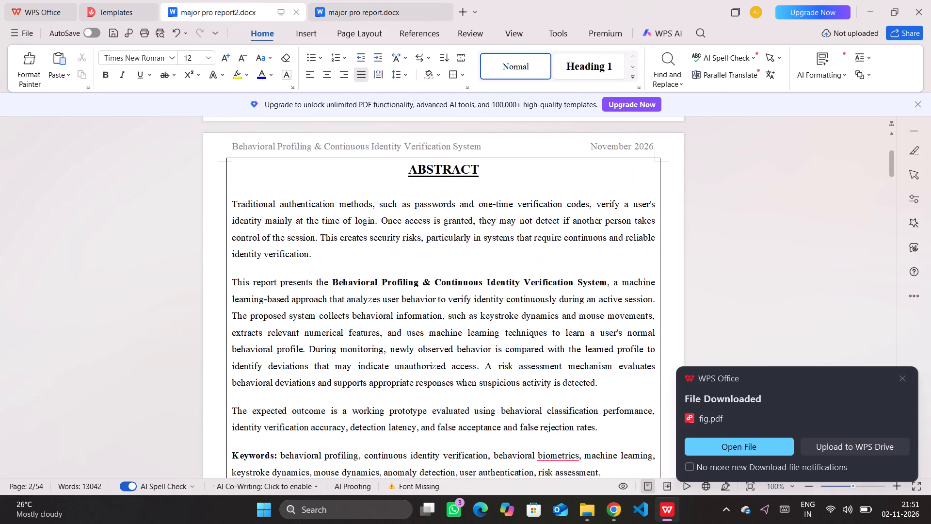
pyautogui.scroll(-1, 349, 229)
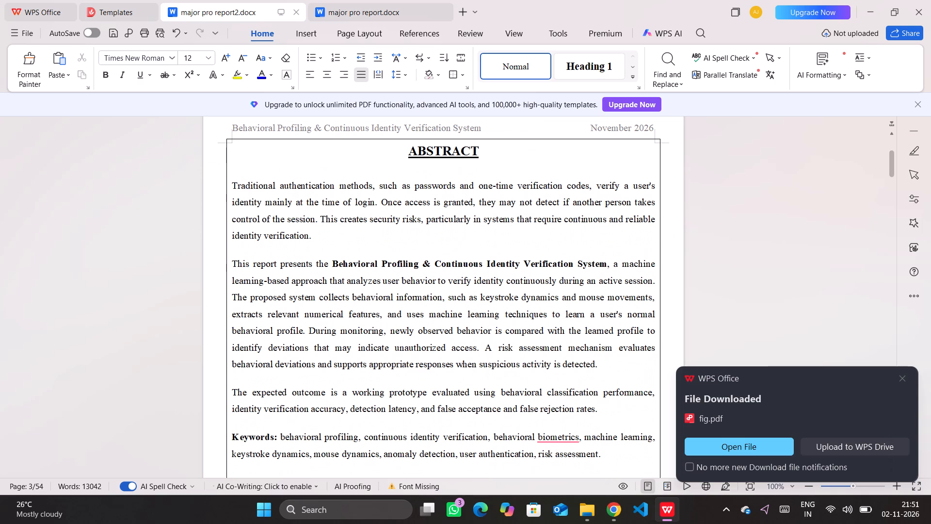
pyautogui.hotkey('ctrl', 'p')
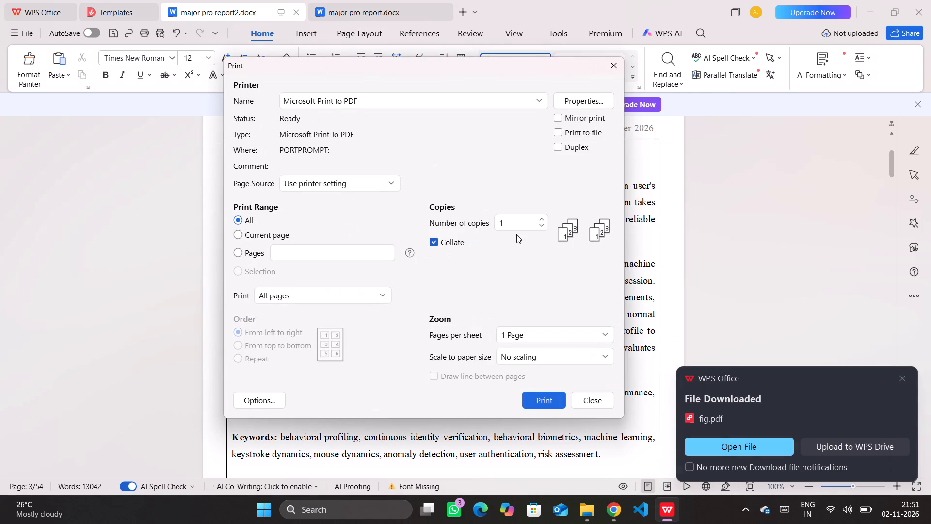
pyautogui.click(276, 233)
pyautogui.click(536, 402)
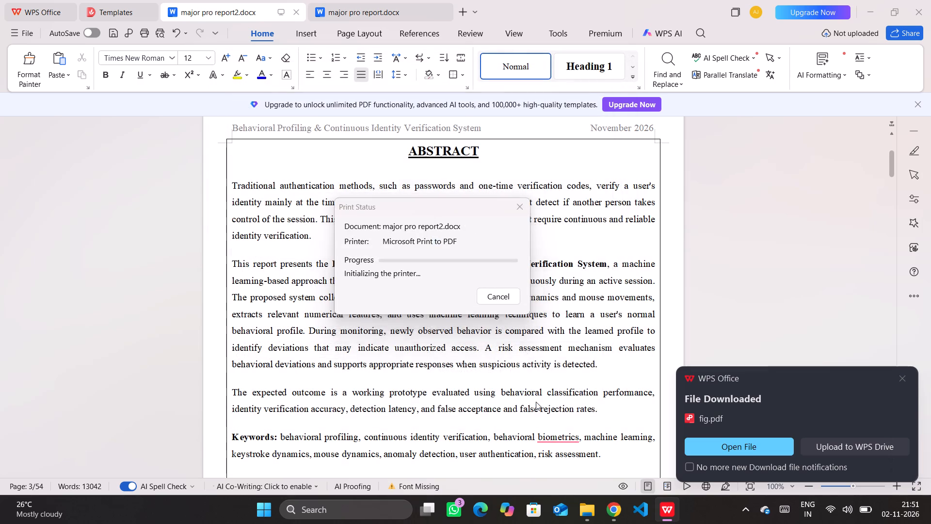
pyautogui.click(496, 369)
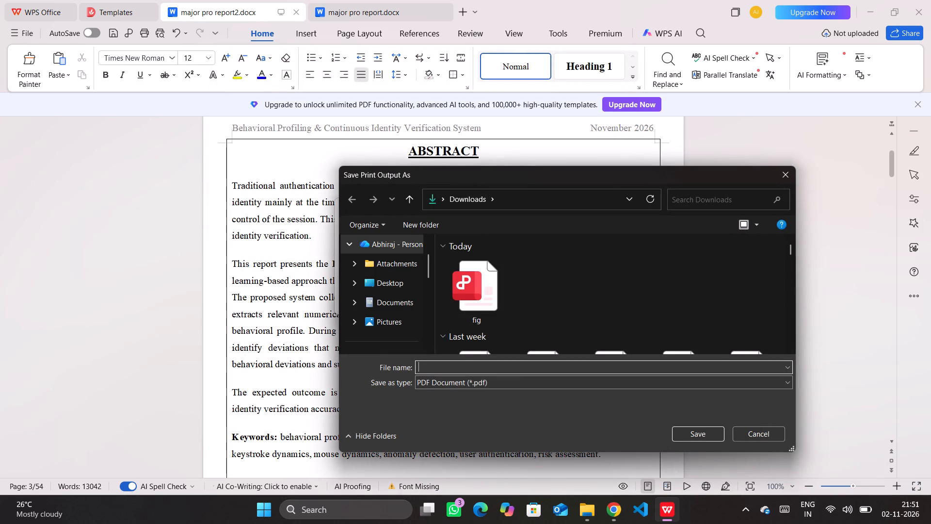
pyautogui.write('abst')
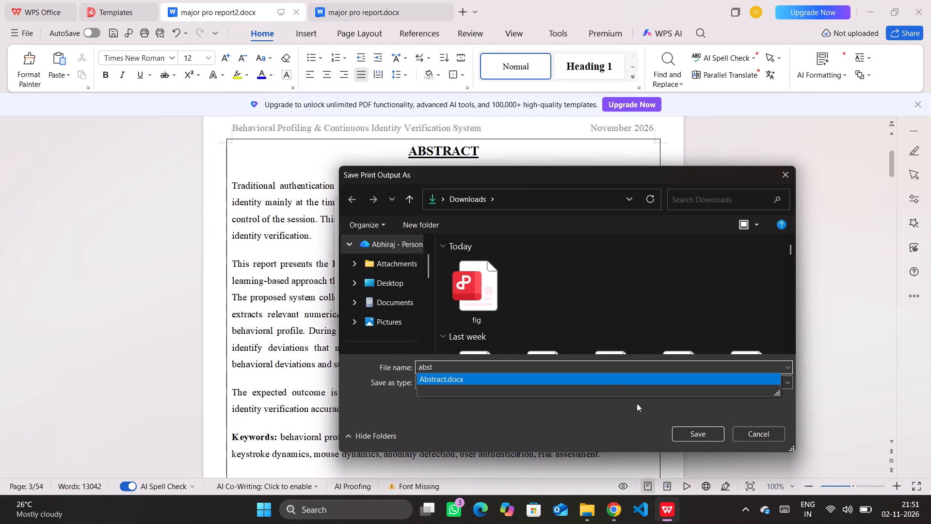
pyautogui.click(701, 434)
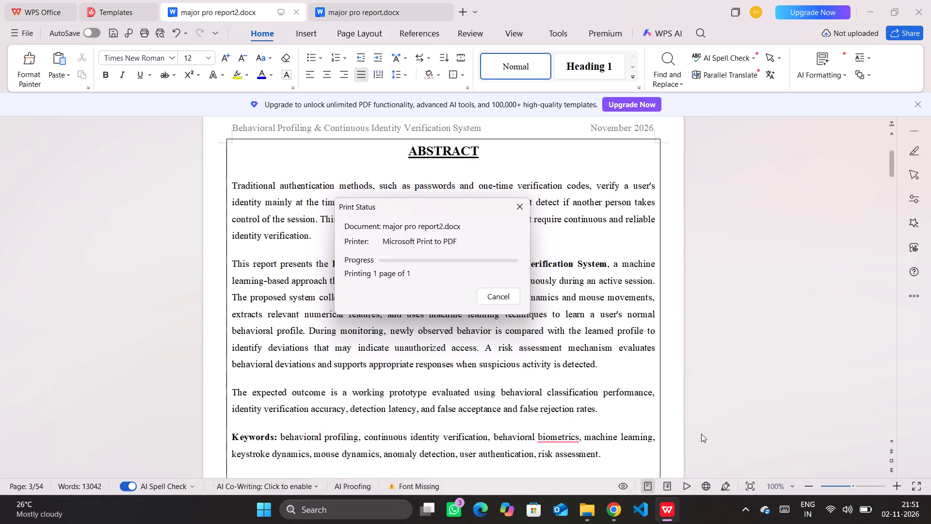
# Print only the Bonafide Certificate page with Microsoft Print to PDF, saving it in Downloads as bon.
pyautogui.scroll(5, 496, 223)
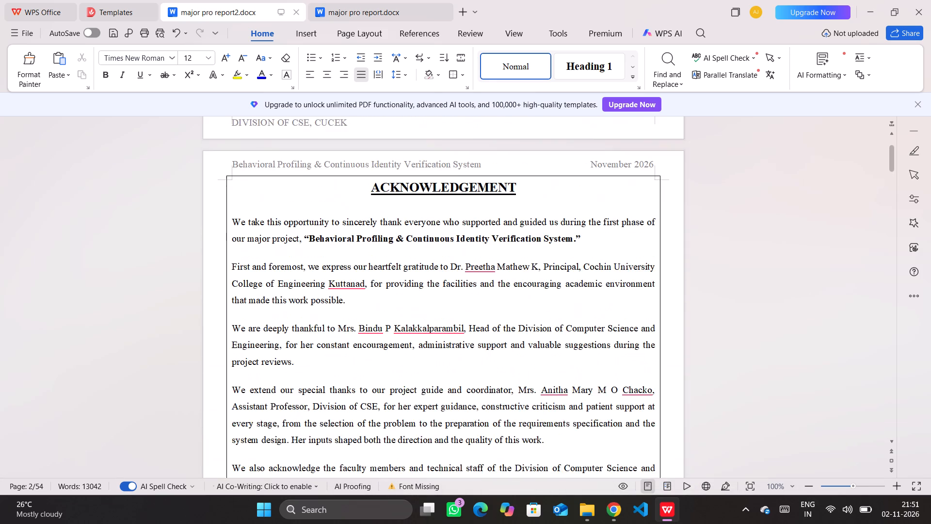
pyautogui.scroll(4, 496, 223)
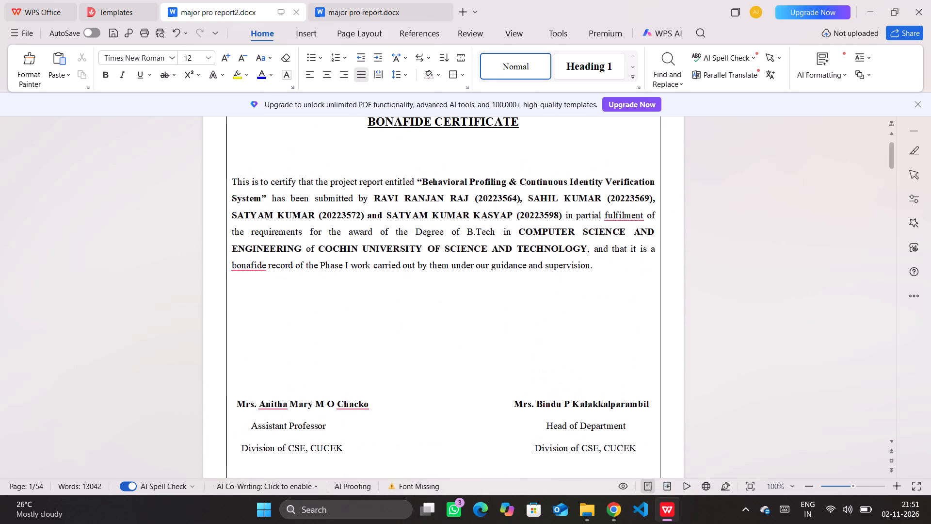
pyautogui.scroll(3, 496, 223)
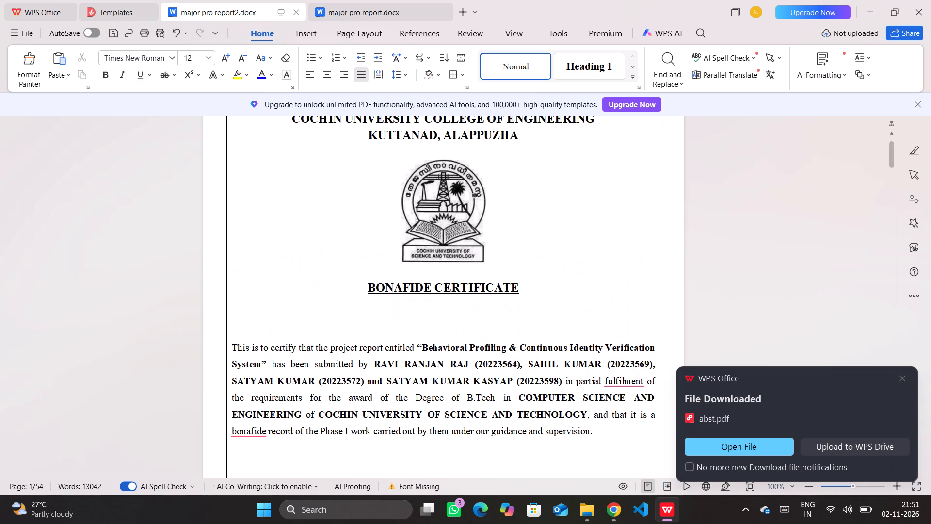
pyautogui.hotkey('ctrl', 'p')
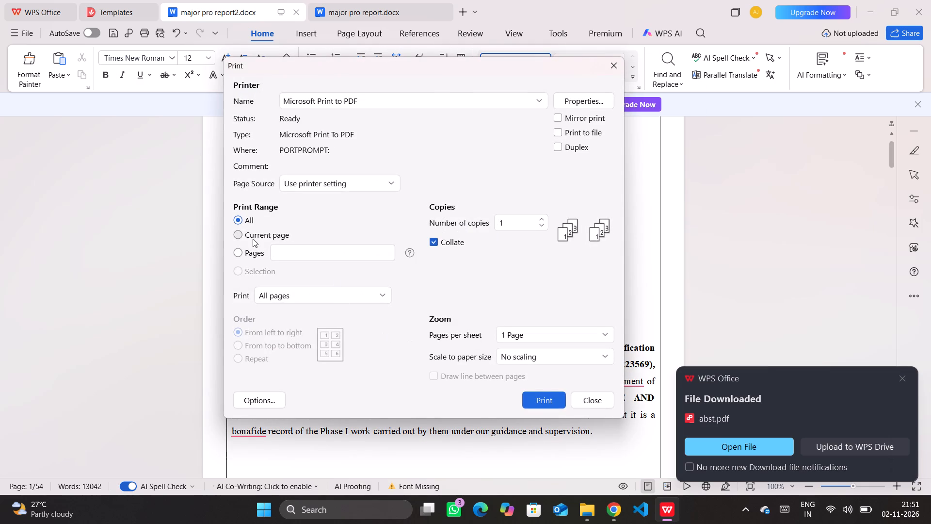
pyautogui.click(251, 236)
pyautogui.click(543, 395)
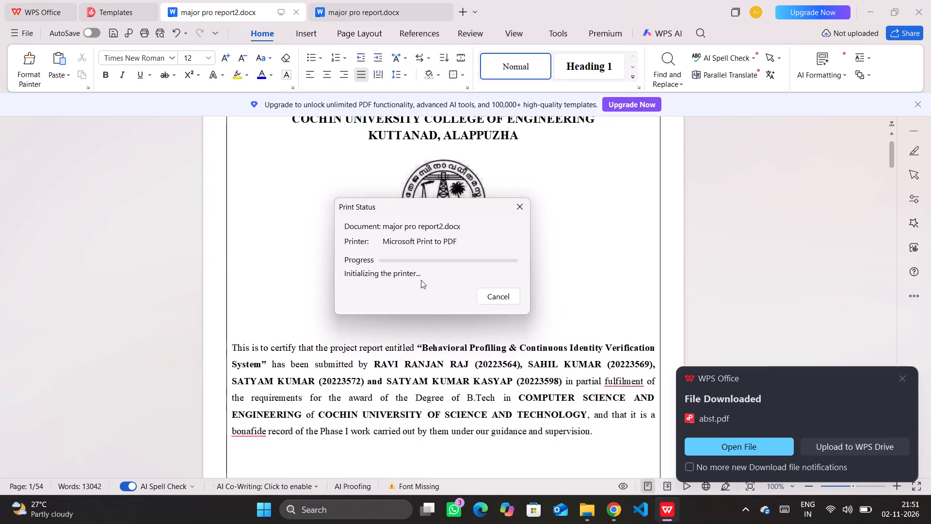
pyautogui.press('b')
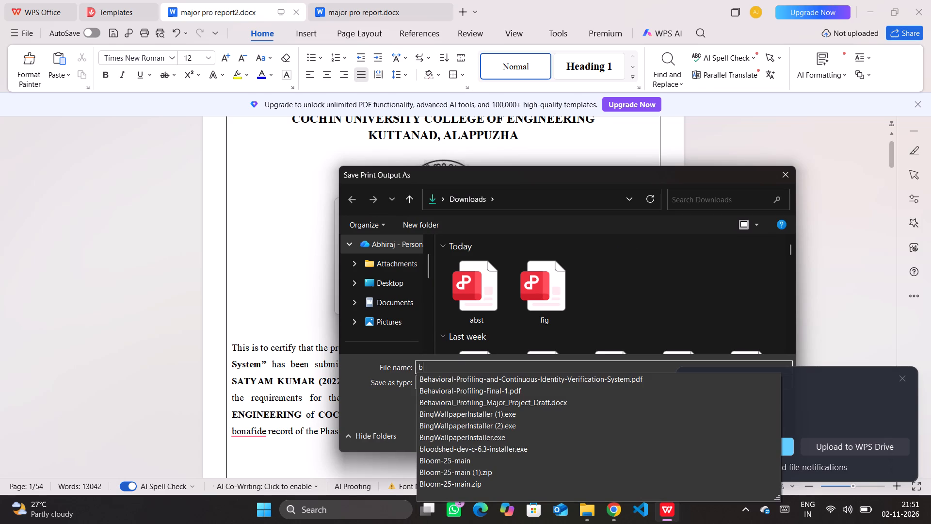
pyautogui.write('on')
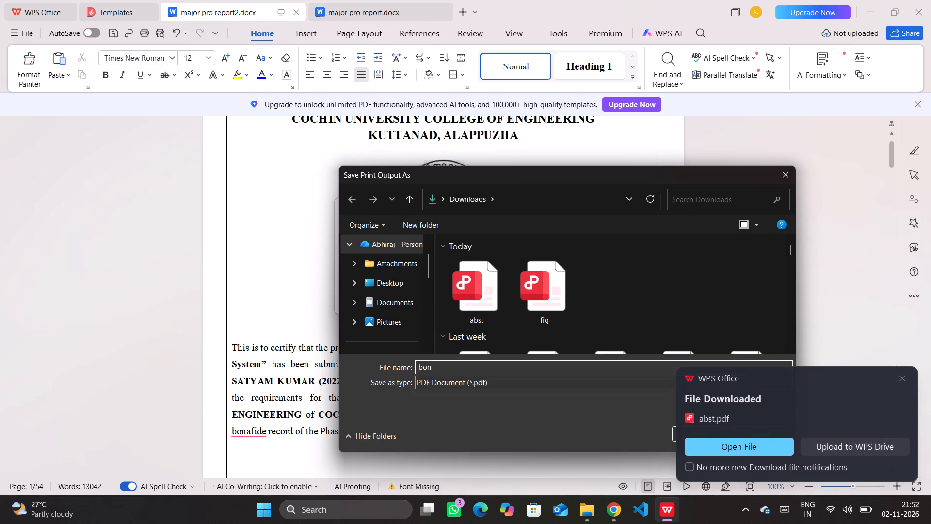
pyautogui.click(901, 375)
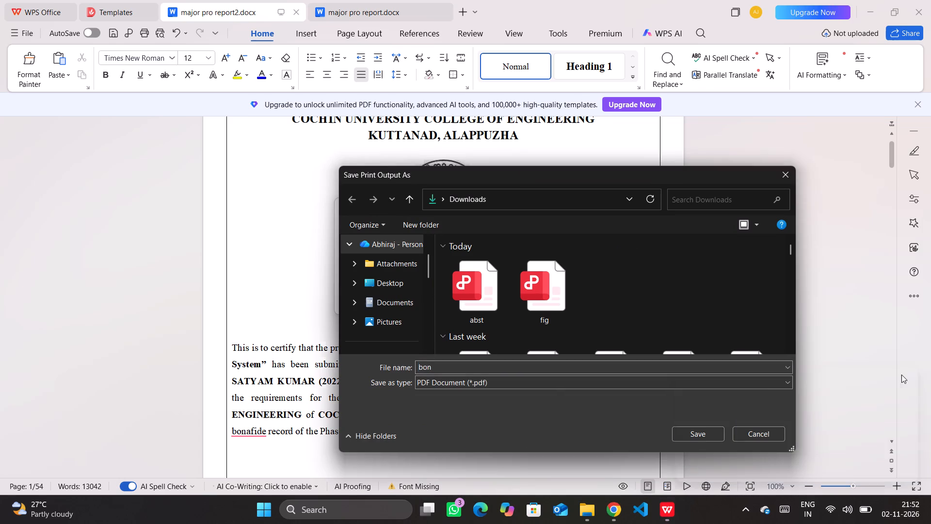
pyautogui.click(704, 432)
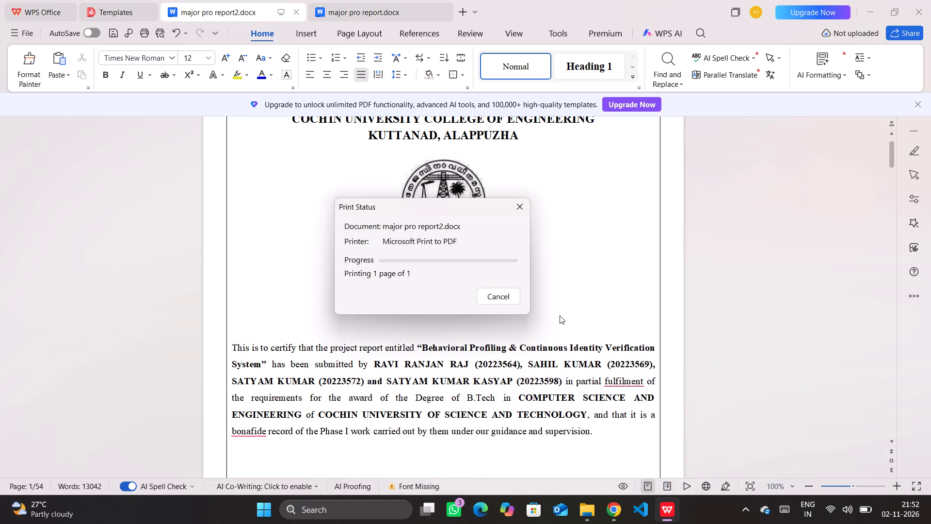
# Close both open reports, major pro report2 and major pro report.
pyautogui.scroll(-9, 514, 327)
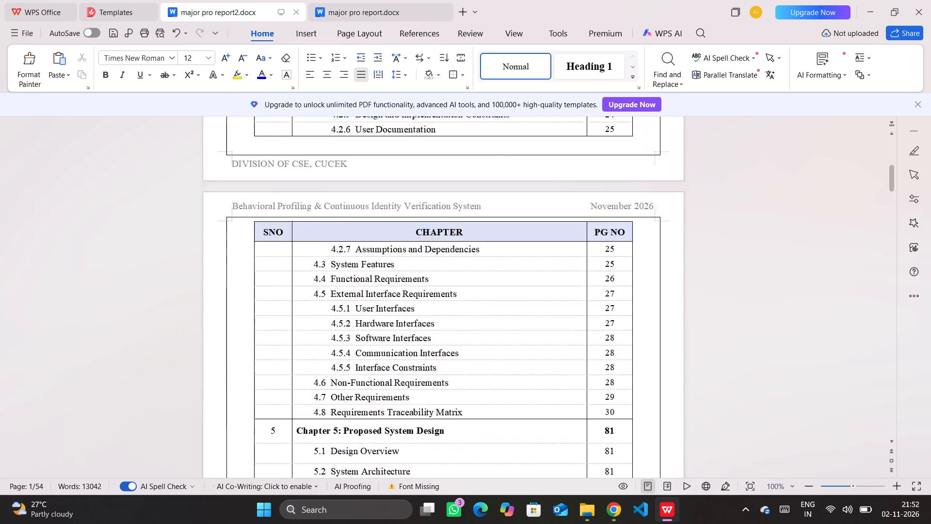
pyautogui.scroll(-13, 514, 327)
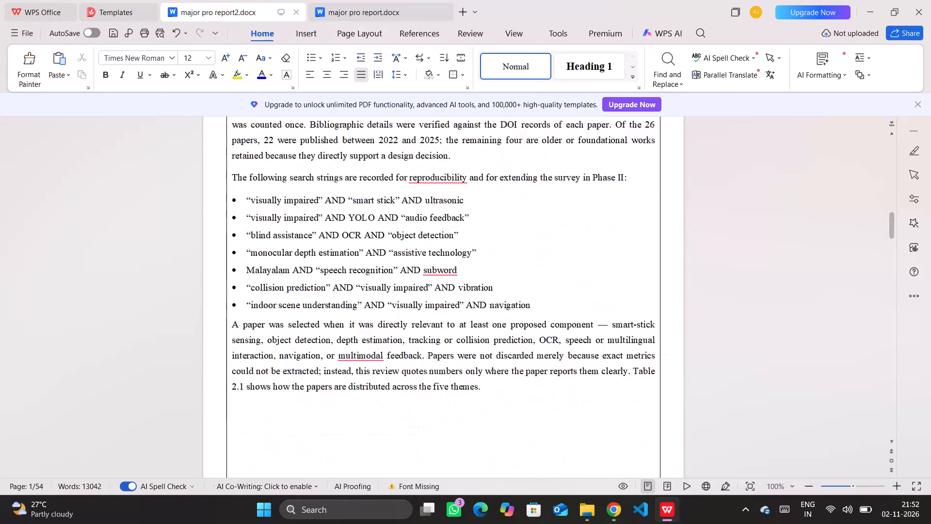
pyautogui.scroll(-12, 514, 327)
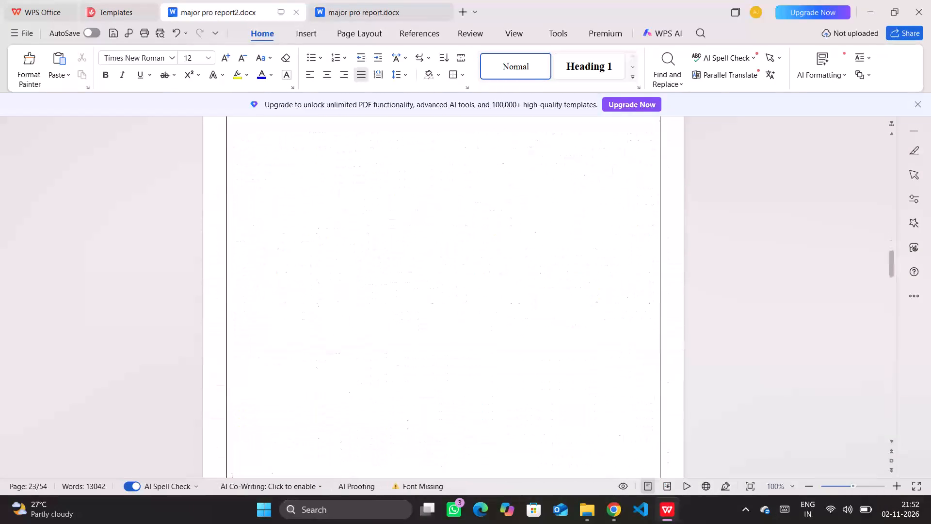
pyautogui.scroll(2, 514, 327)
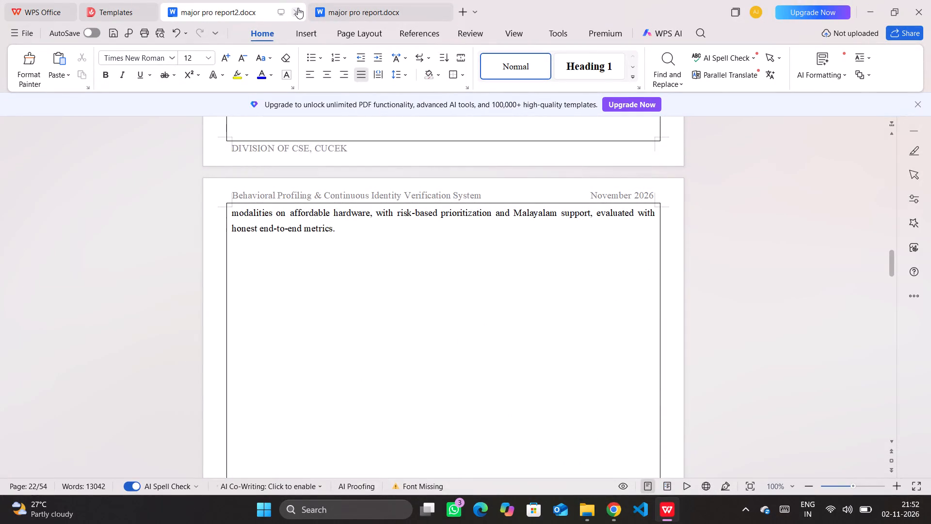
pyautogui.click(298, 8)
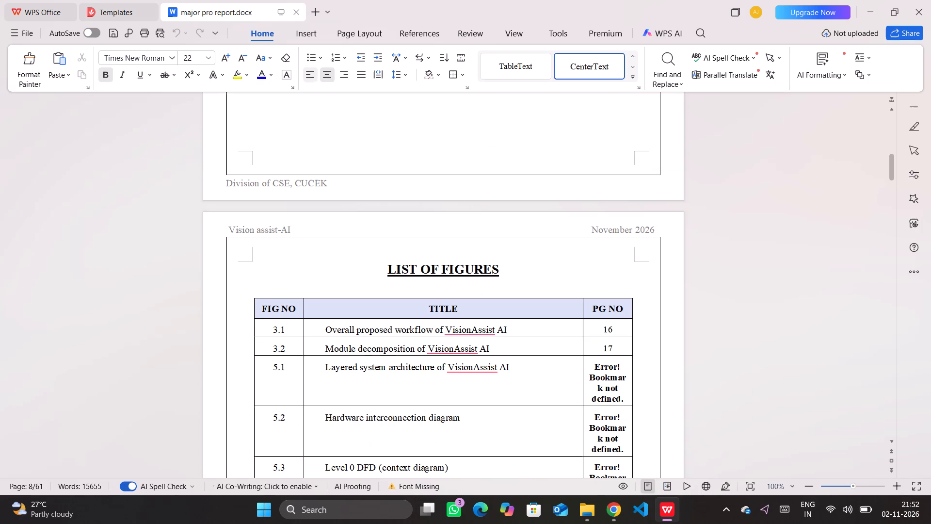
pyautogui.scroll(-9, 302, 296)
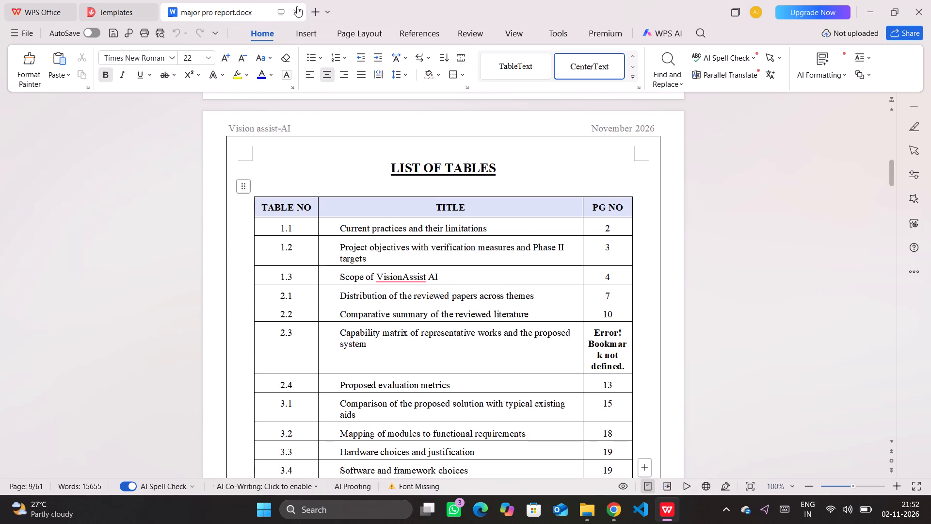
pyautogui.click(298, 7)
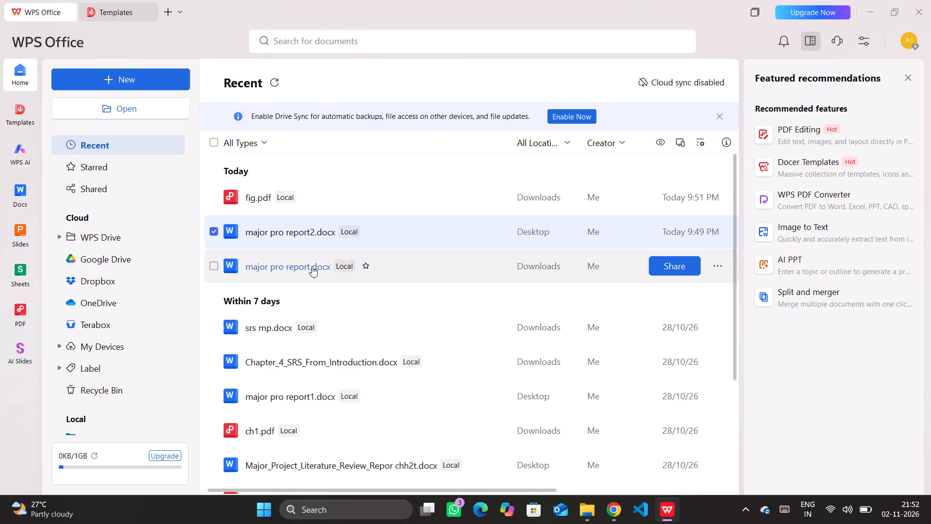
# Open major pro report1 from the recent documents and examine its pages from the title page through the end of Chapter 2.
pyautogui.scroll(-1, 312, 266)
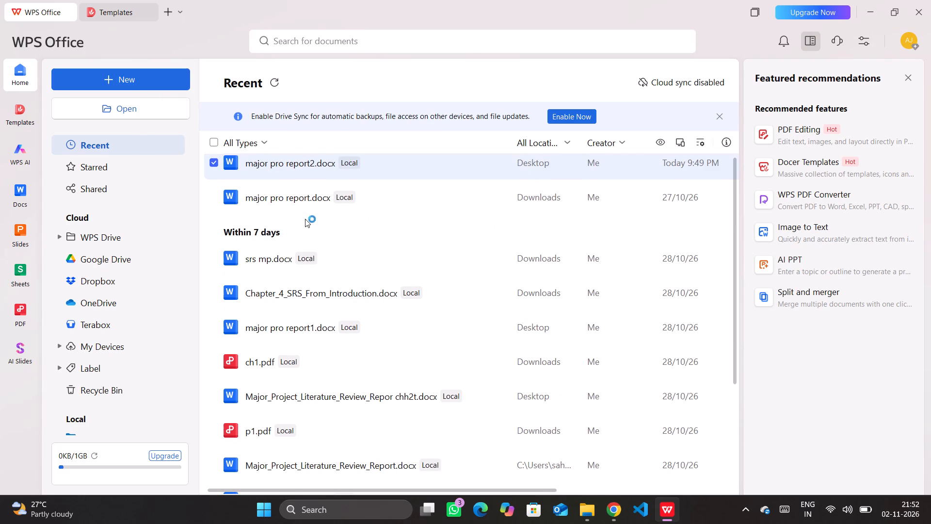
pyautogui.click(311, 325)
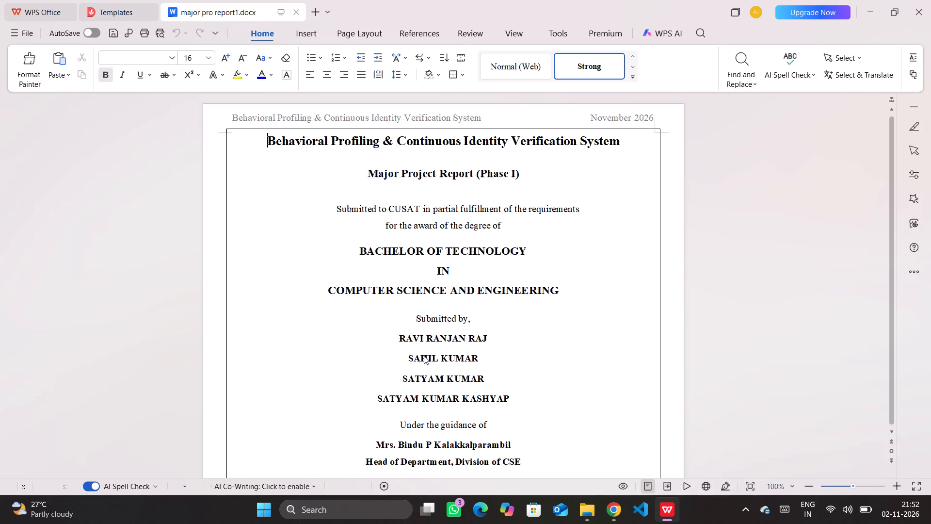
pyautogui.scroll(-7, 424, 356)
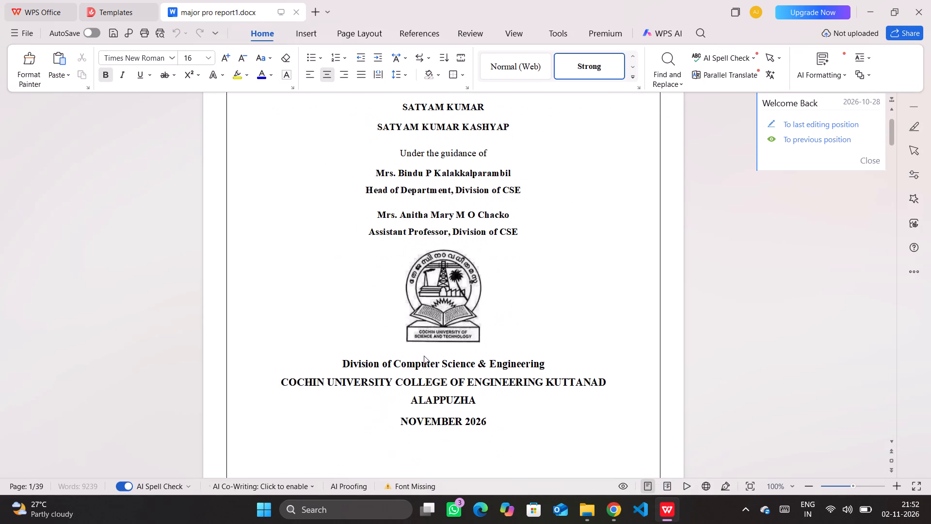
pyautogui.scroll(-12, 424, 356)
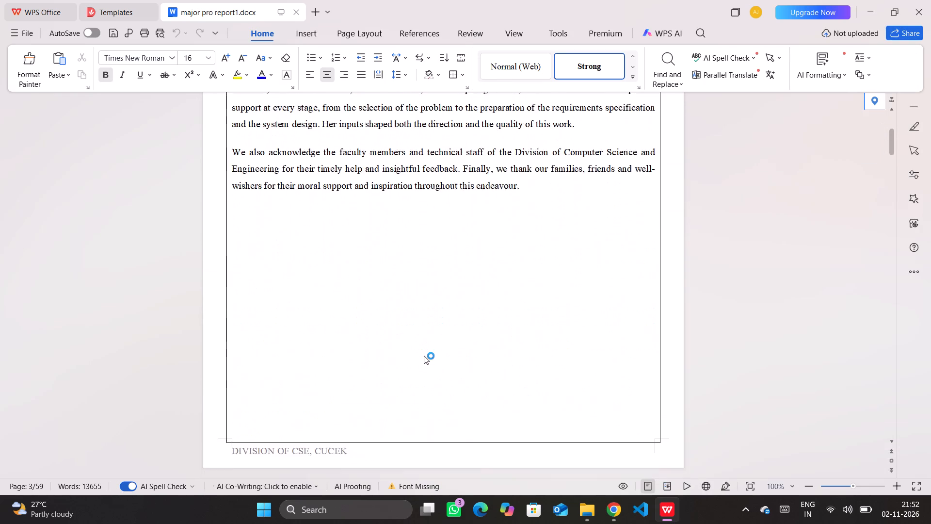
pyautogui.scroll(-8, 424, 356)
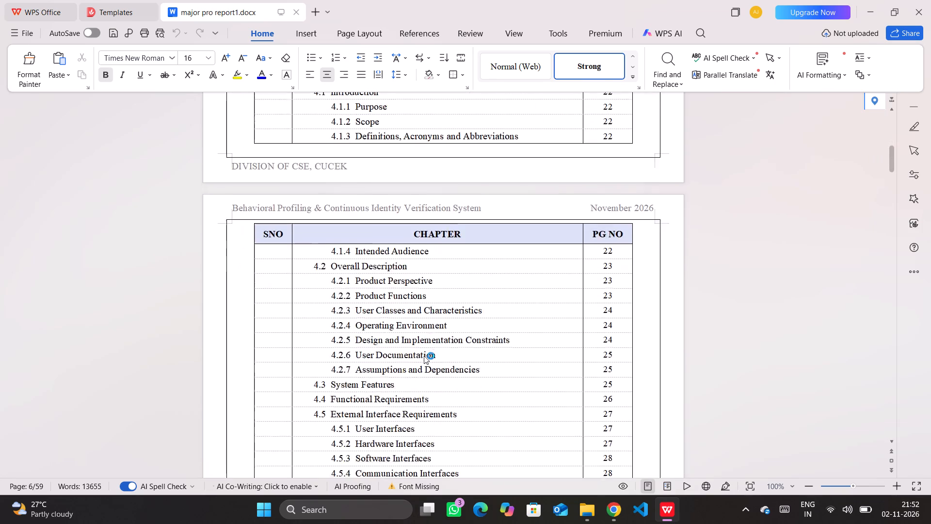
pyautogui.scroll(-9, 424, 356)
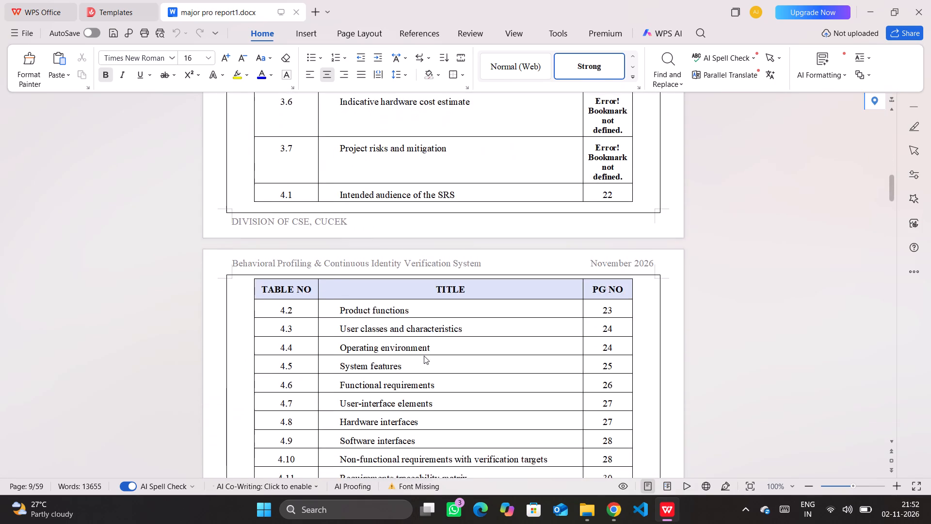
pyautogui.scroll(-4, 424, 356)
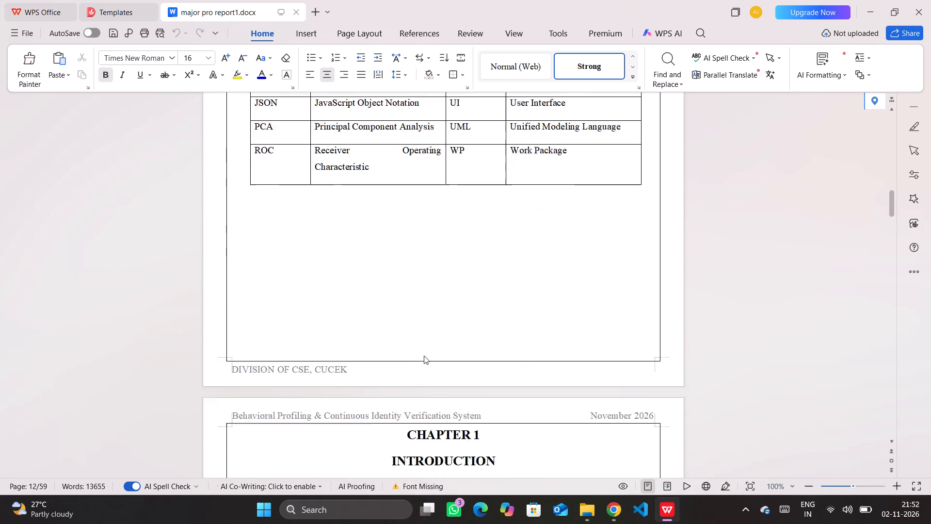
pyautogui.scroll(-4, 424, 356)
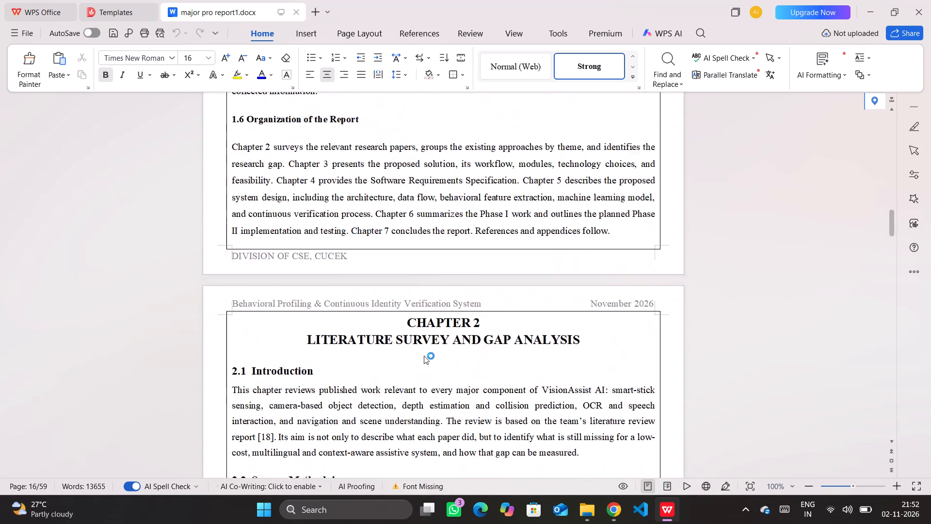
pyautogui.scroll(-5, 424, 356)
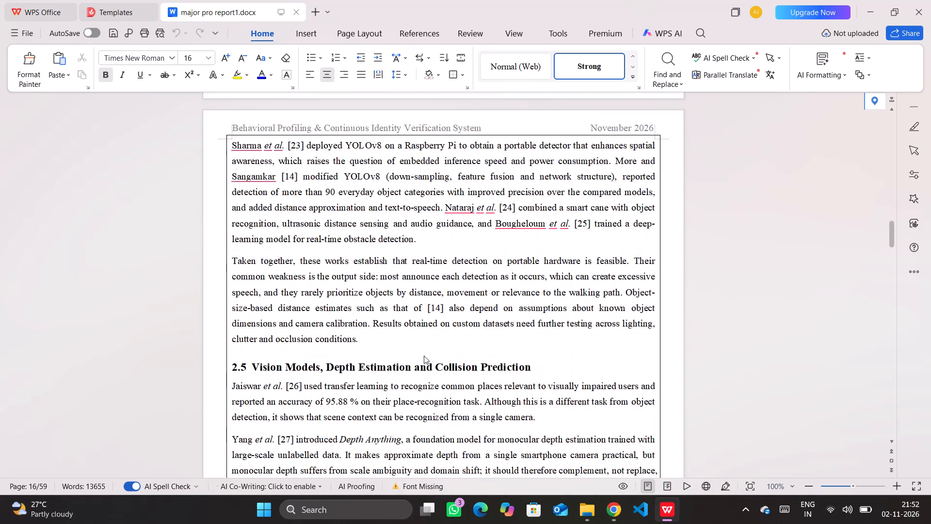
pyautogui.scroll(-7, 424, 356)
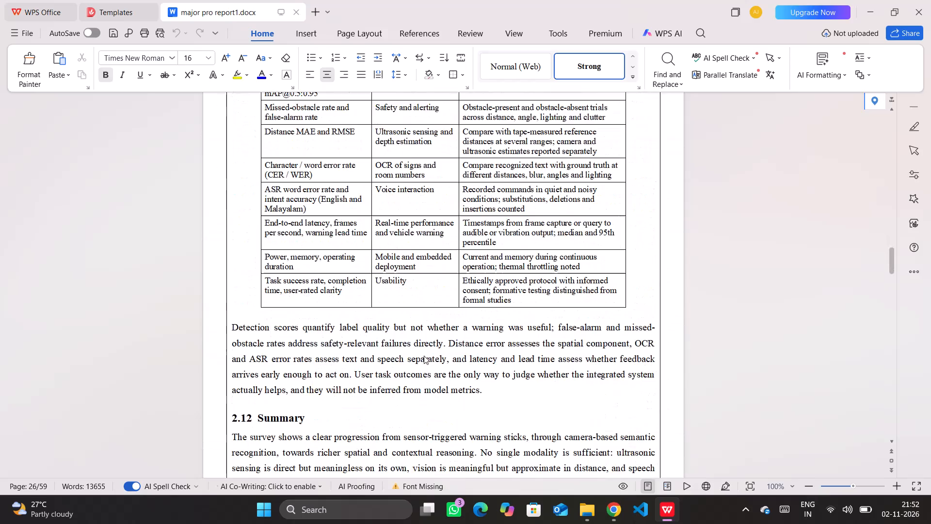
pyautogui.scroll(-1, 424, 356)
pyautogui.scroll(2, 424, 356)
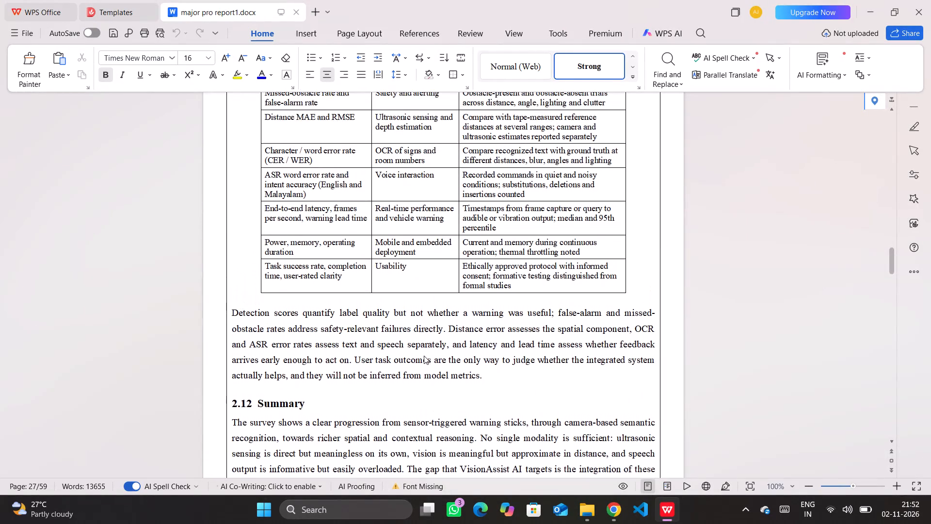
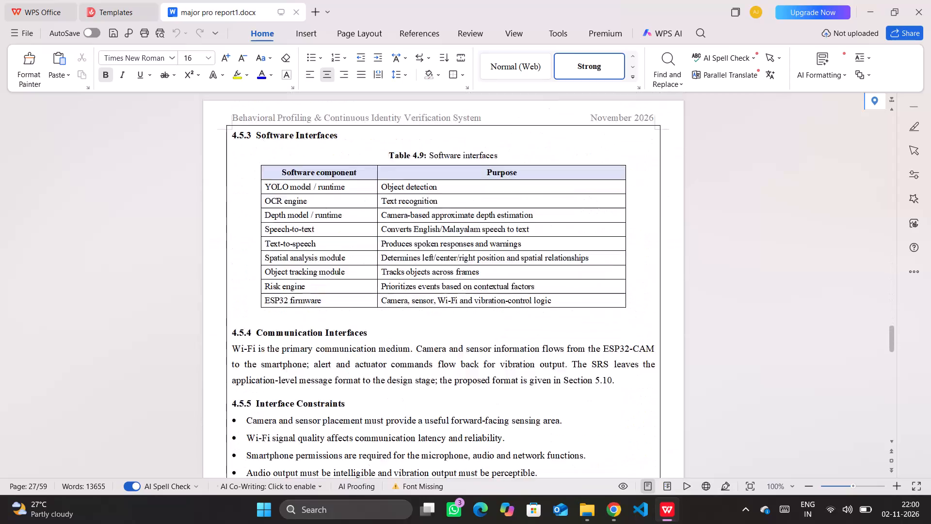
# Examine the remaining pages of major pro report1, from Chapter 4 to the appendices and back to Chapter 6.
pyautogui.scroll(-8, 437, 350)
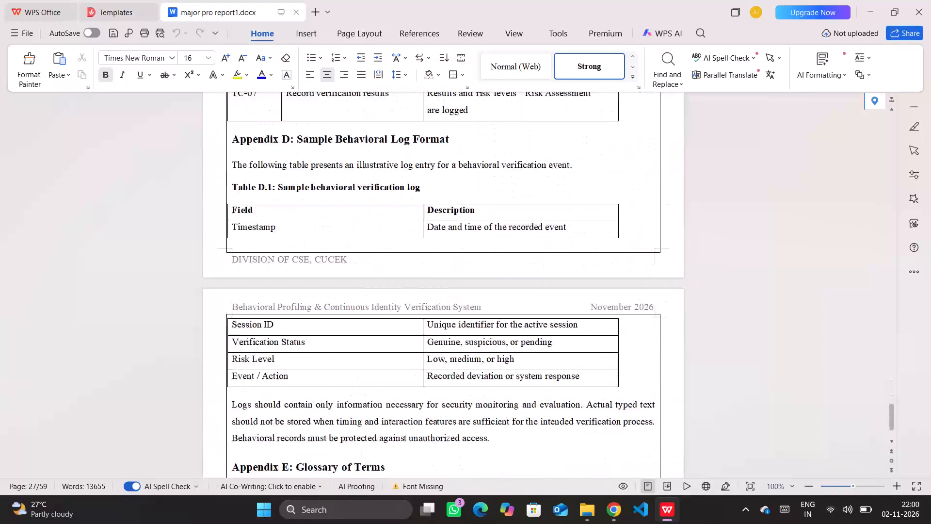
pyautogui.scroll(-4, 437, 350)
pyautogui.scroll(20, 437, 350)
pyautogui.scroll(8, 437, 350)
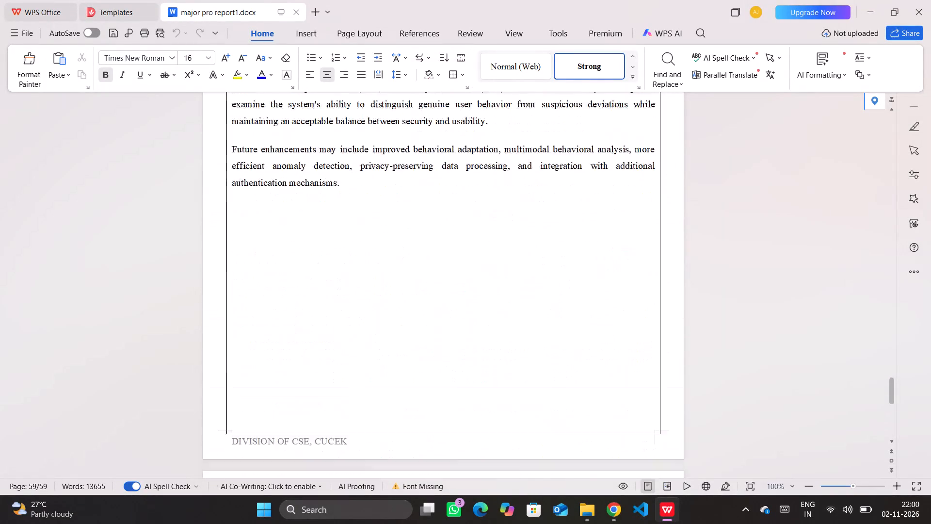
pyautogui.scroll(2, 437, 350)
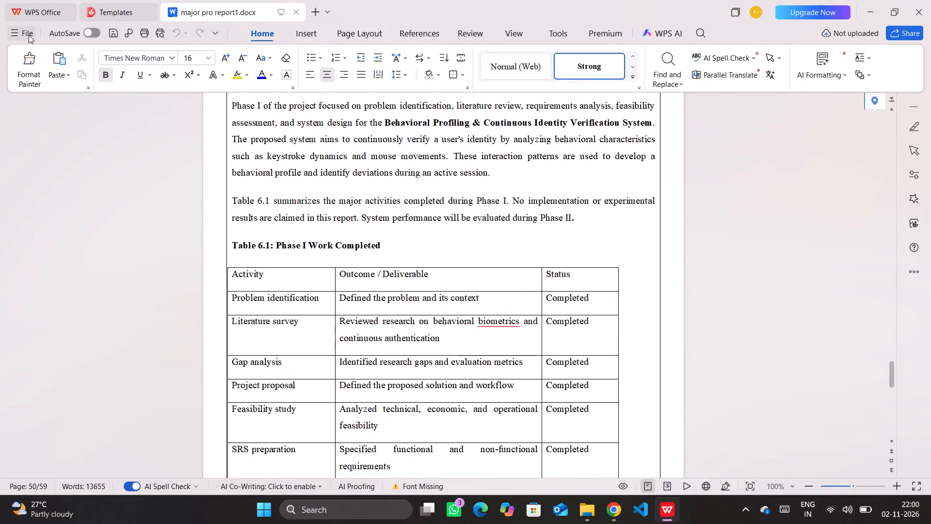
# Open the file-opening dialog and look through the recent files, first documents only, then all file types.
pyautogui.click(29, 35)
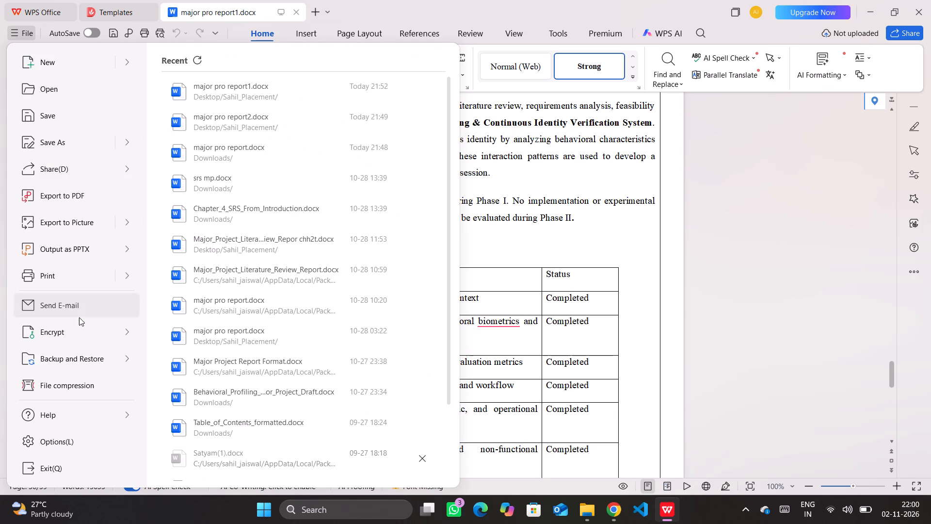
pyautogui.click(73, 101)
pyautogui.click(50, 92)
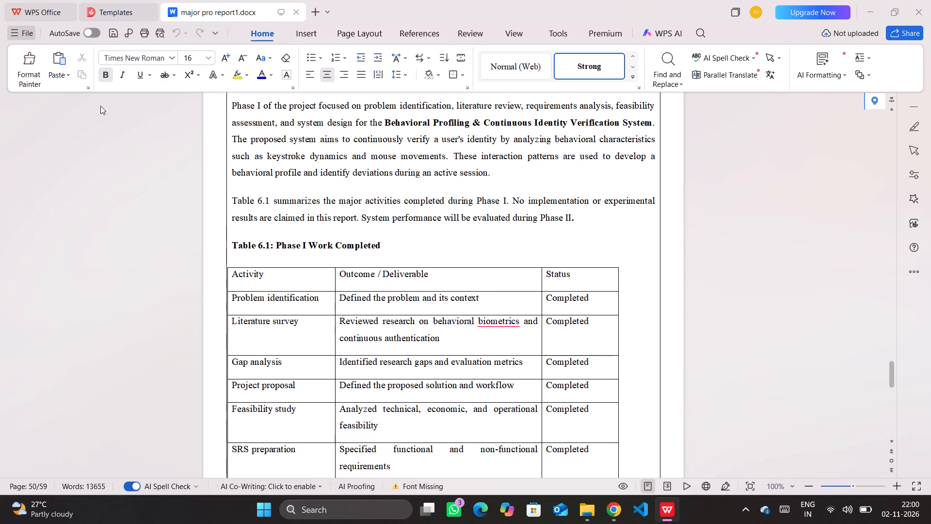
pyautogui.scroll(-1, 360, 249)
pyautogui.scroll(1, 360, 249)
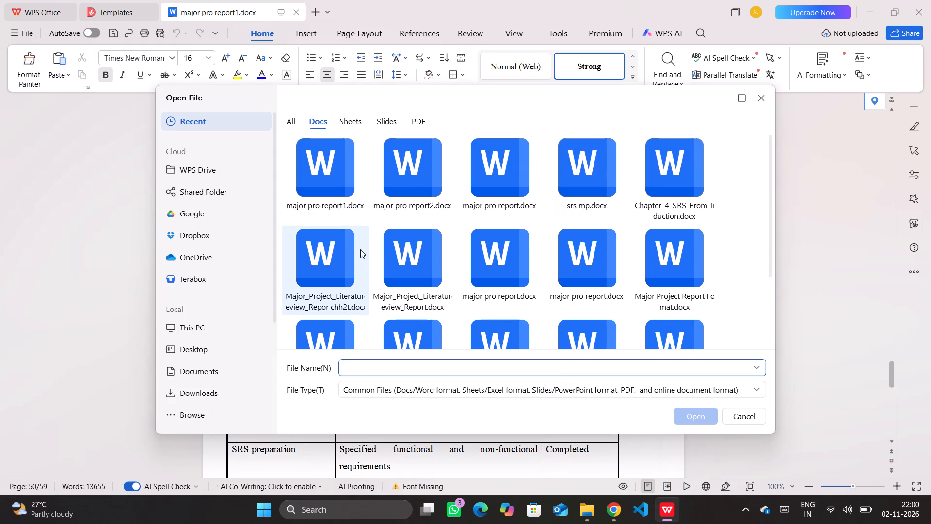
pyautogui.scroll(-1, 657, 205)
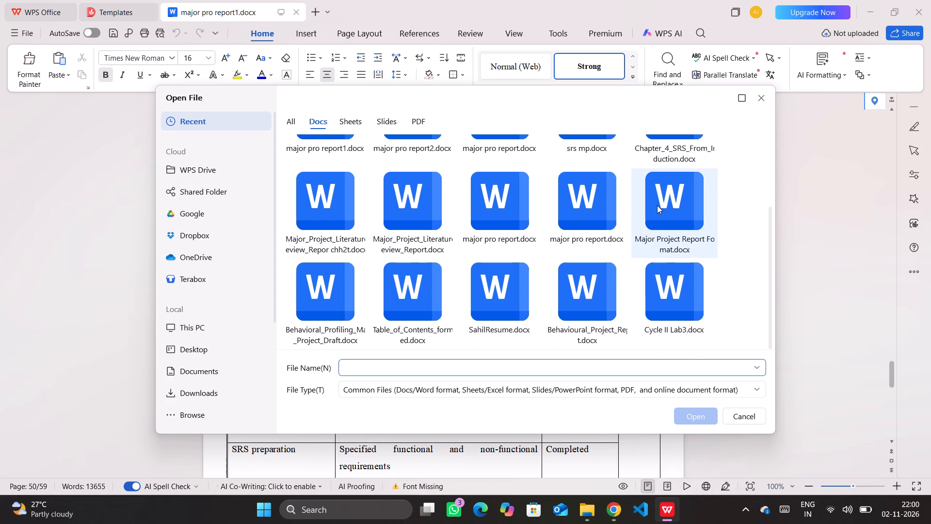
pyautogui.scroll(-1, 657, 205)
pyautogui.scroll(-1, 461, 246)
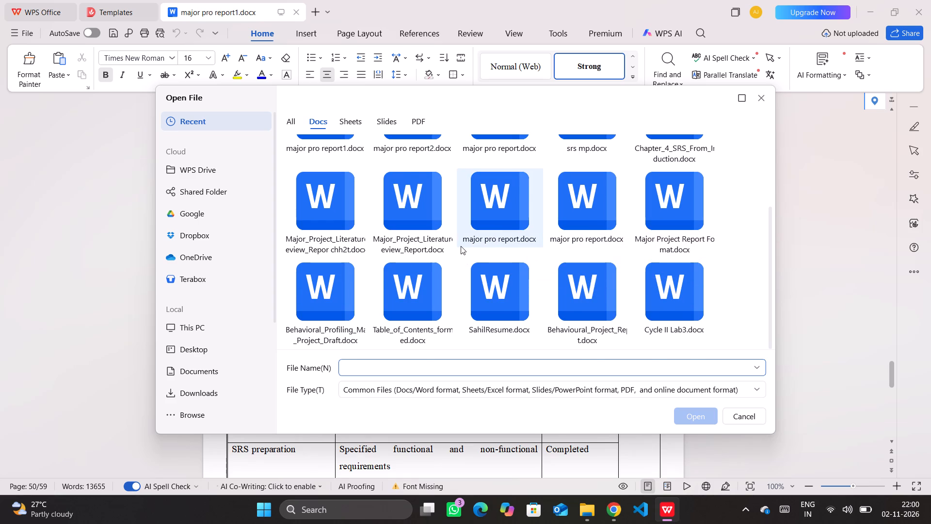
pyautogui.scroll(1, 461, 246)
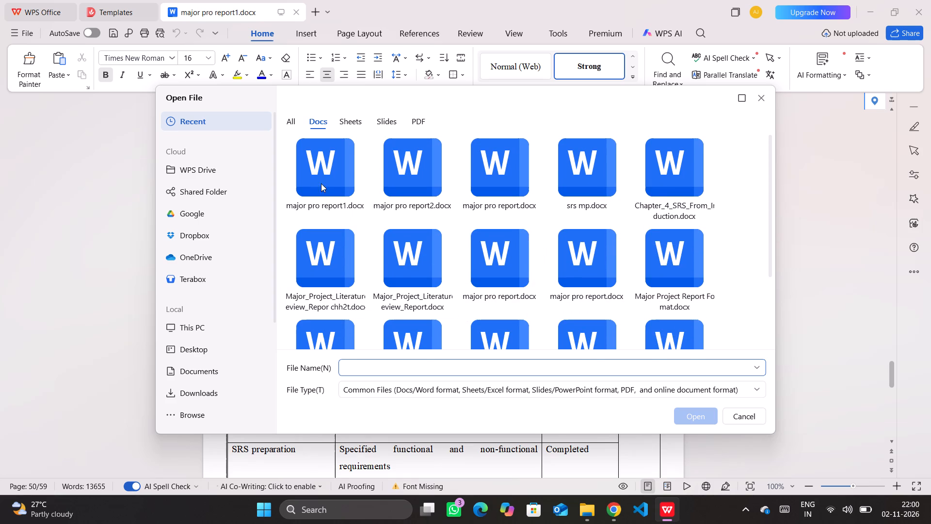
pyautogui.click(292, 126)
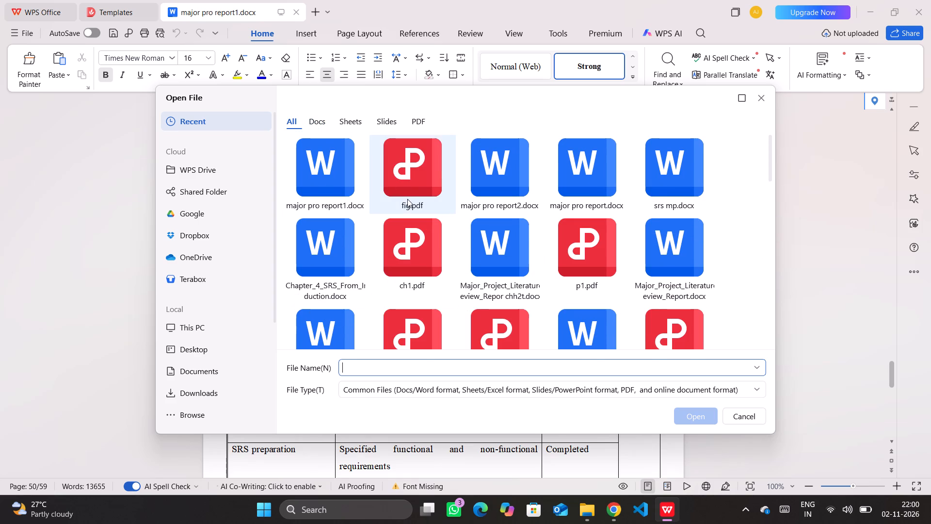
pyautogui.scroll(-1, 407, 199)
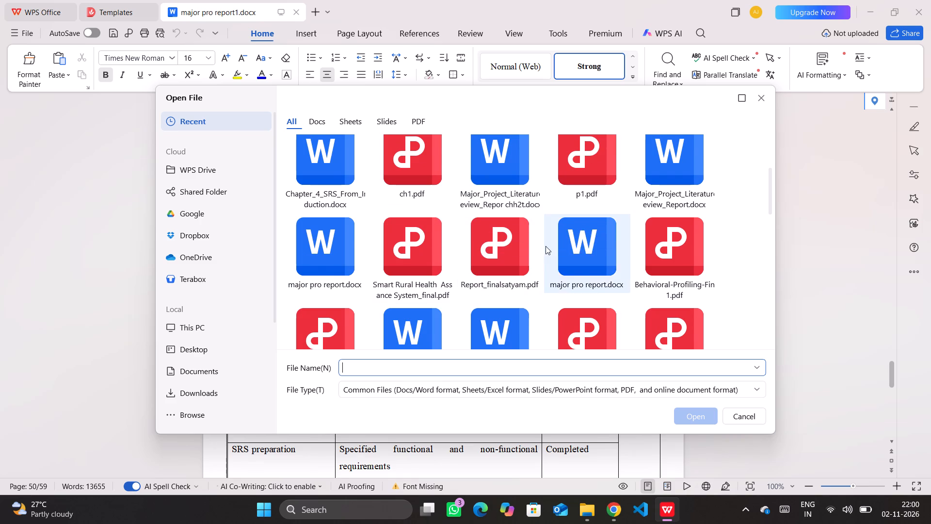
pyautogui.scroll(-1, 546, 246)
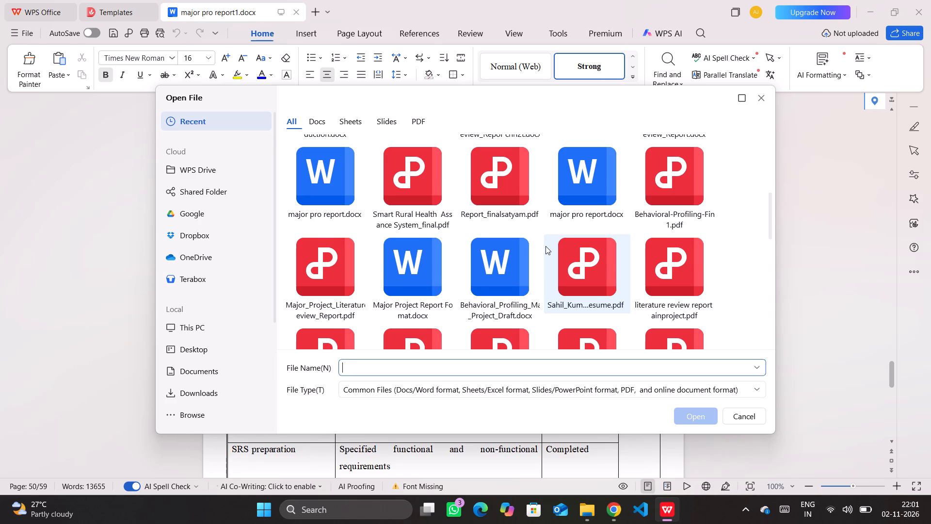
pyautogui.scroll(-1, 456, 251)
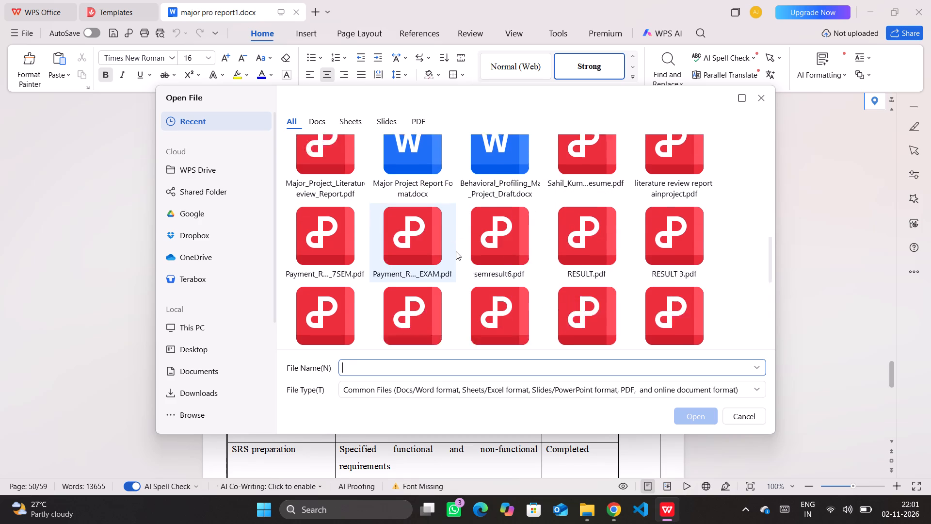
pyautogui.scroll(-1, 456, 251)
pyautogui.scroll(3, 456, 251)
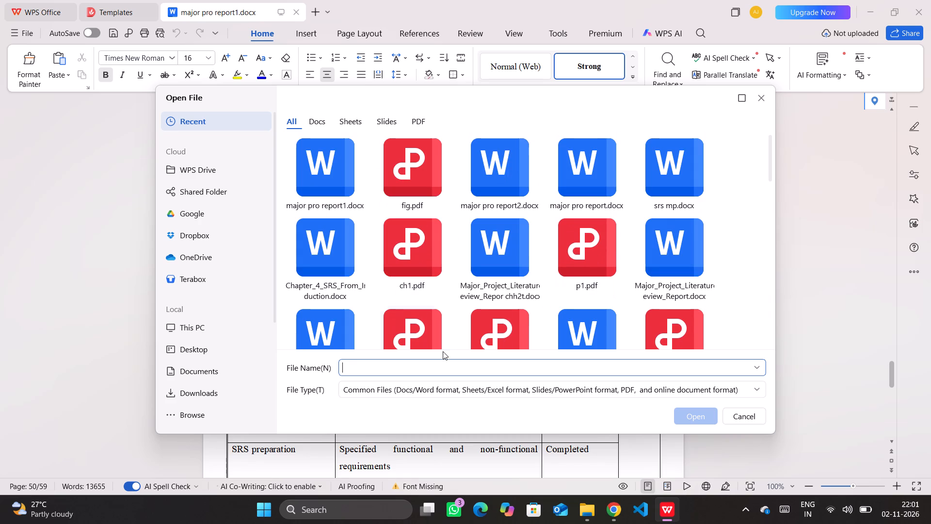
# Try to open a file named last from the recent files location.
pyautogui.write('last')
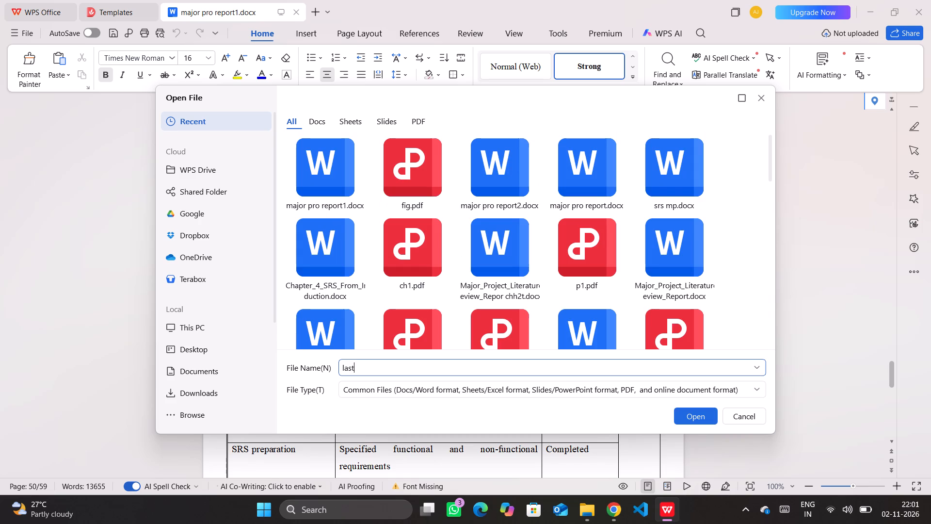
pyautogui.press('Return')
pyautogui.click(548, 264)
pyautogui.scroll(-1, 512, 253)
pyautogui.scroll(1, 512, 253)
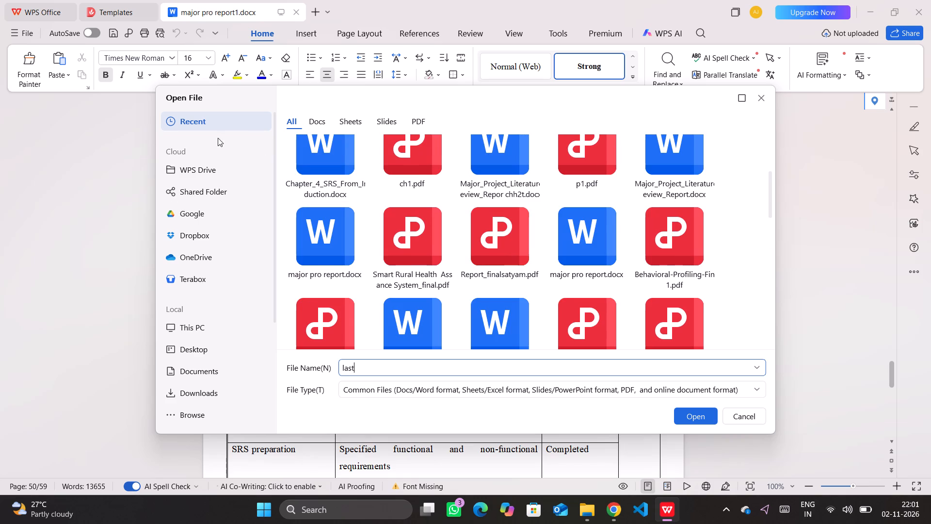
# Open last.pdf from the local Downloads folder.
pyautogui.scroll(-1, 207, 262)
pyautogui.click(200, 301)
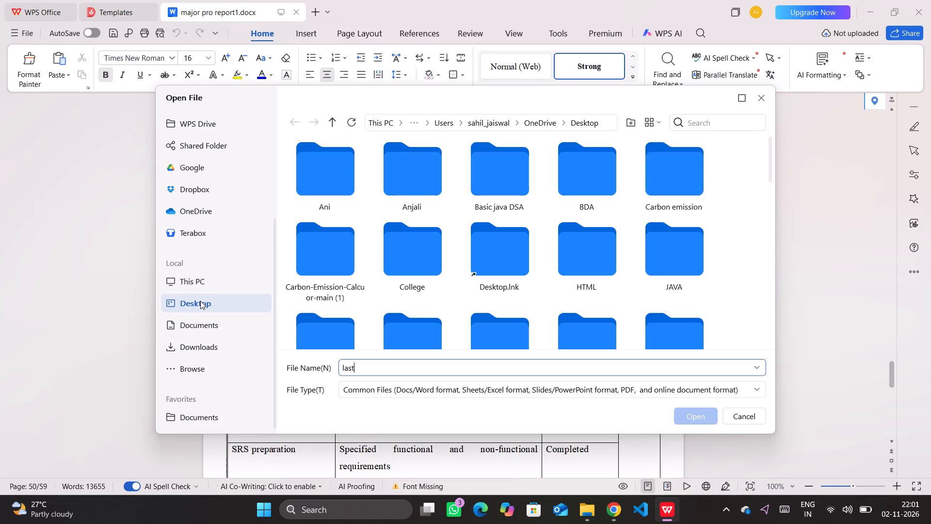
pyautogui.click(202, 344)
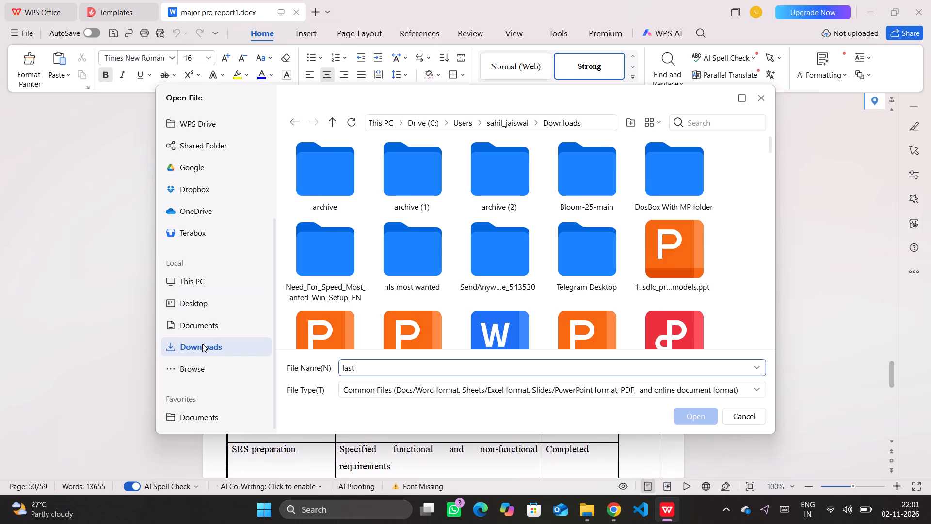
pyautogui.scroll(-2, 418, 241)
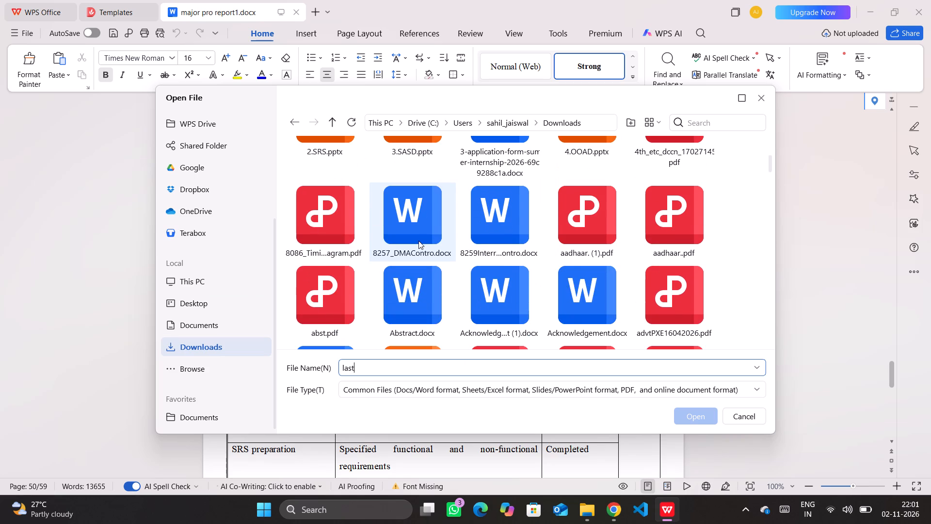
pyautogui.scroll(-2, 418, 241)
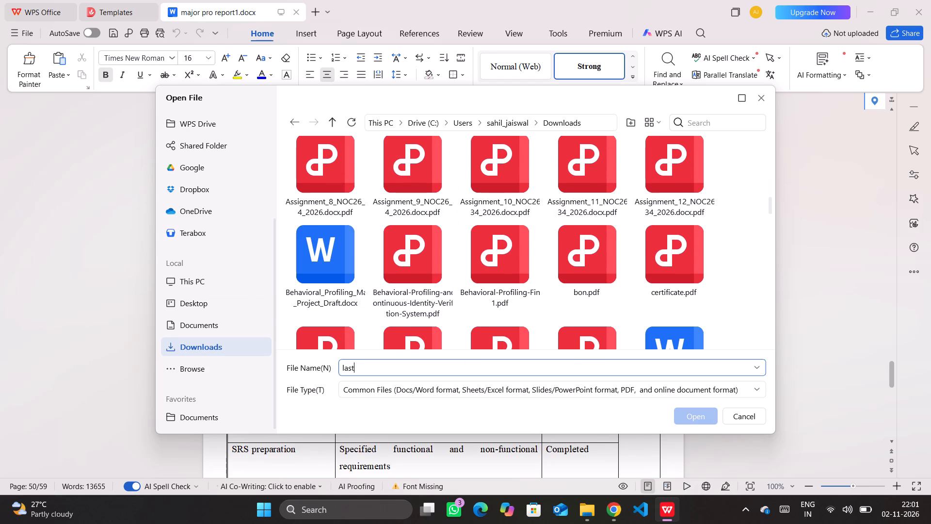
pyautogui.click(398, 361)
pyautogui.press('Return')
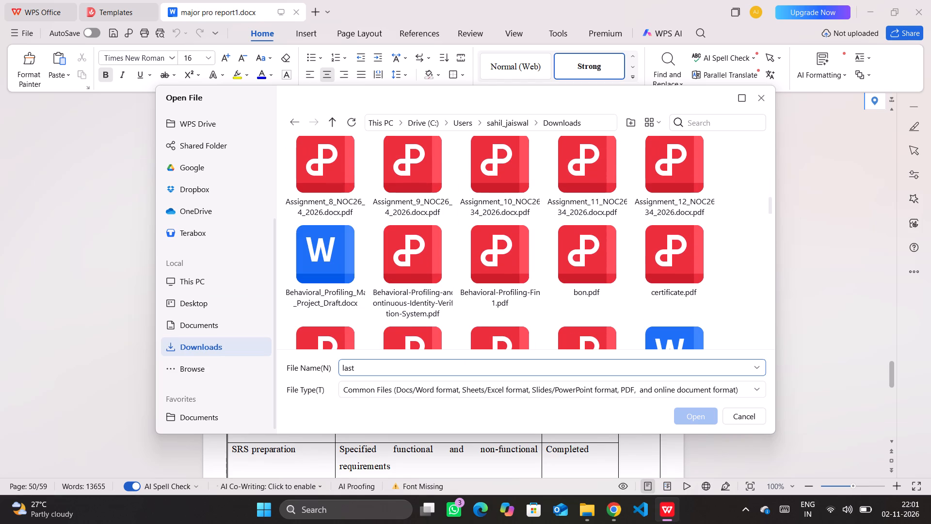
pyautogui.click(405, 369)
pyautogui.press('BackSpace')
pyautogui.press('BackSpace')
pyautogui.press('BackSpace')
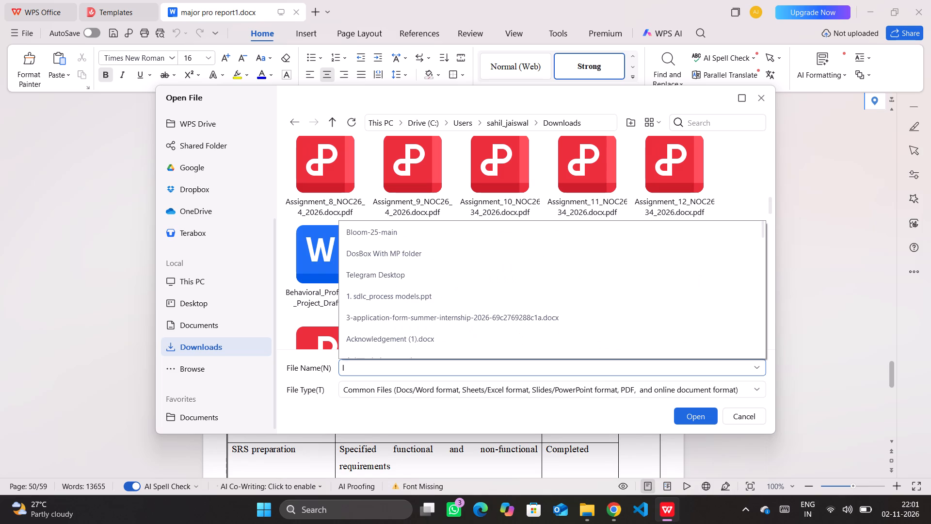
pyautogui.write('as')
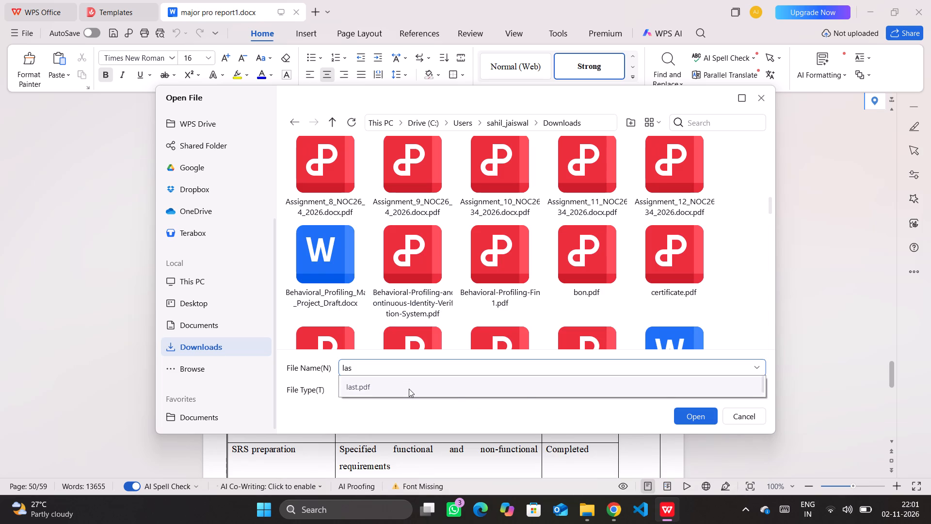
pyautogui.click(409, 389)
pyautogui.click(685, 418)
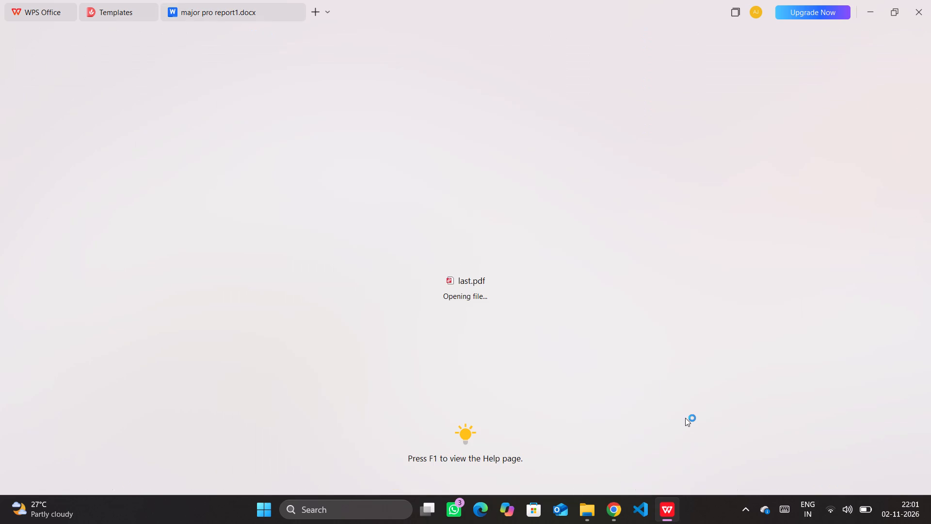
# Examine the pages of last.pdf from section 5.2 System Architecture through Chapter 6 to the start of Chapter 7.
pyautogui.hscroll(-1, 578, 371)
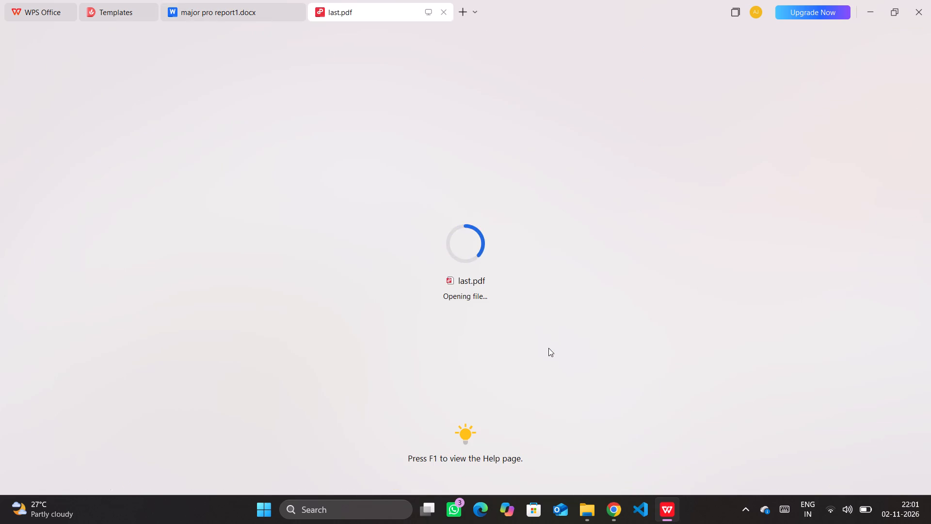
pyautogui.scroll(-2, 548, 348)
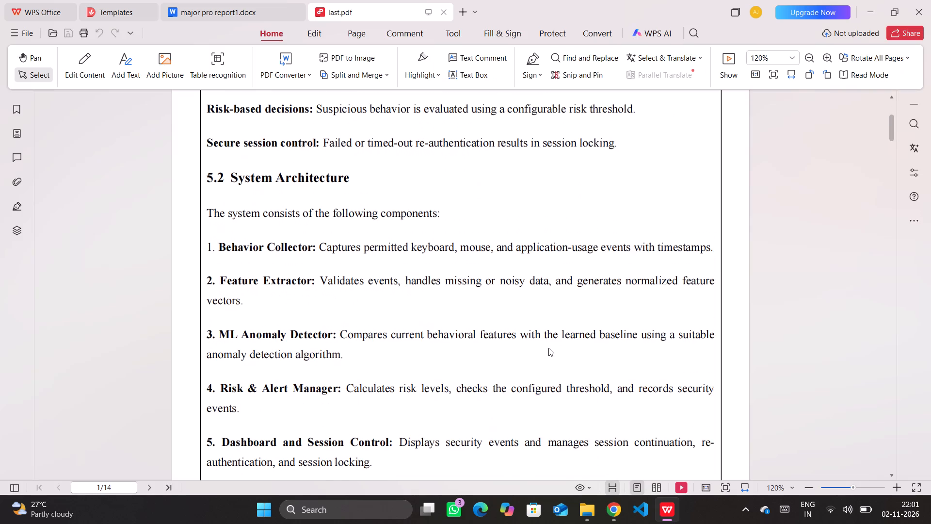
pyautogui.scroll(-5, 548, 348)
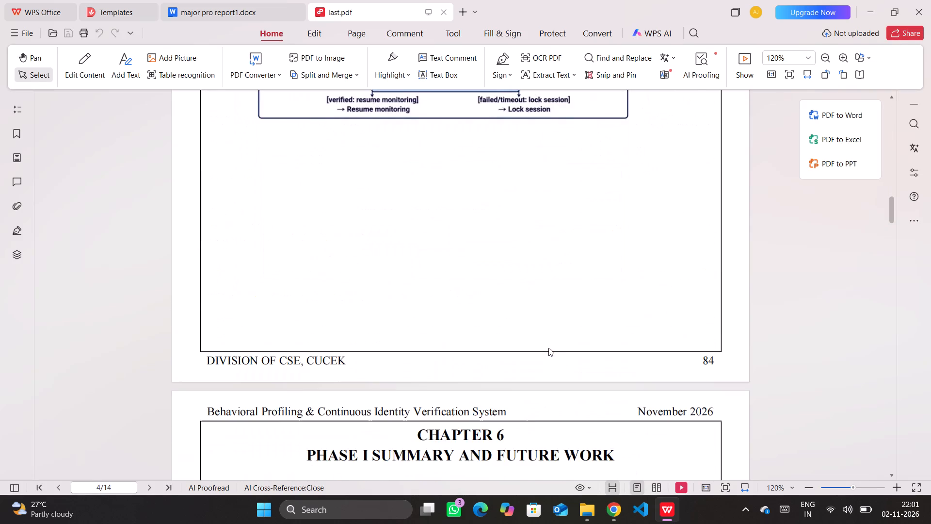
pyautogui.scroll(-1, 548, 348)
pyautogui.scroll(4, 548, 348)
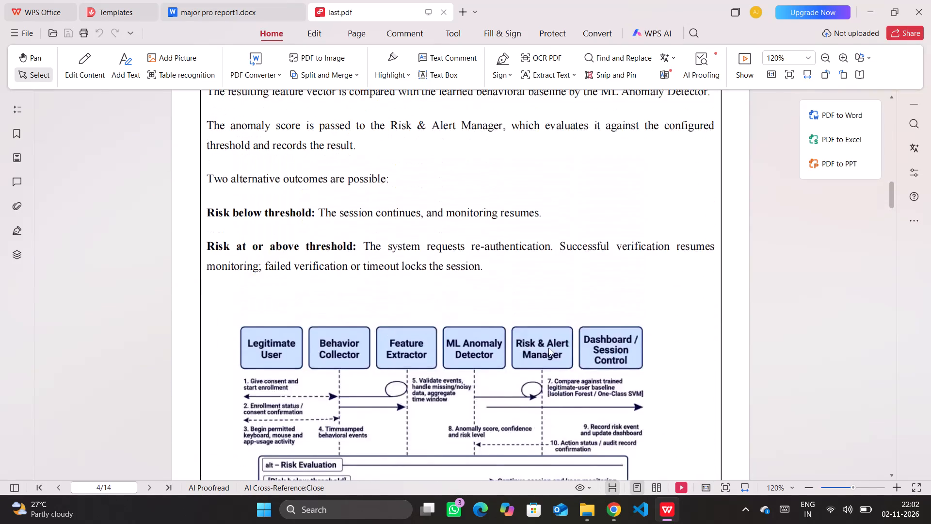
pyautogui.scroll(3, 548, 348)
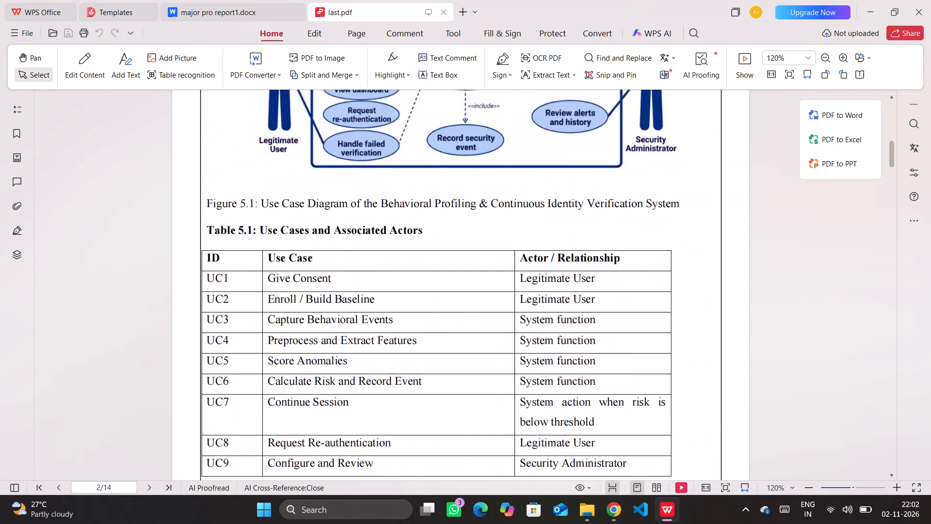
pyautogui.scroll(1, 548, 348)
pyautogui.scroll(-3, 548, 348)
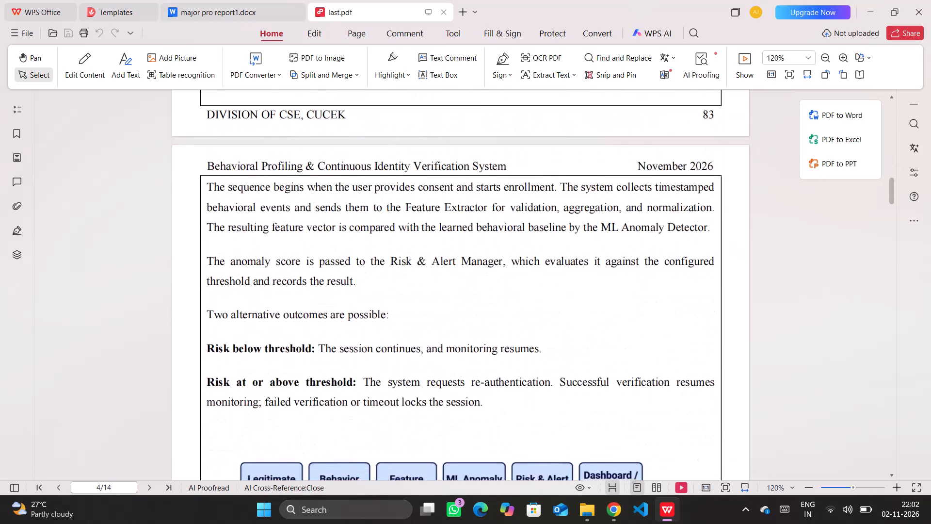
pyautogui.scroll(-5, 548, 348)
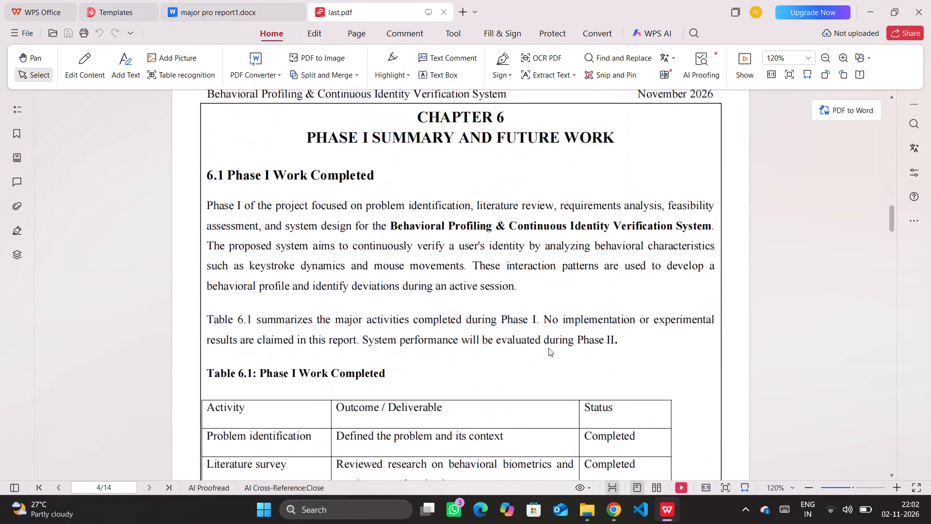
pyautogui.scroll(-2, 548, 348)
pyautogui.click(491, 319)
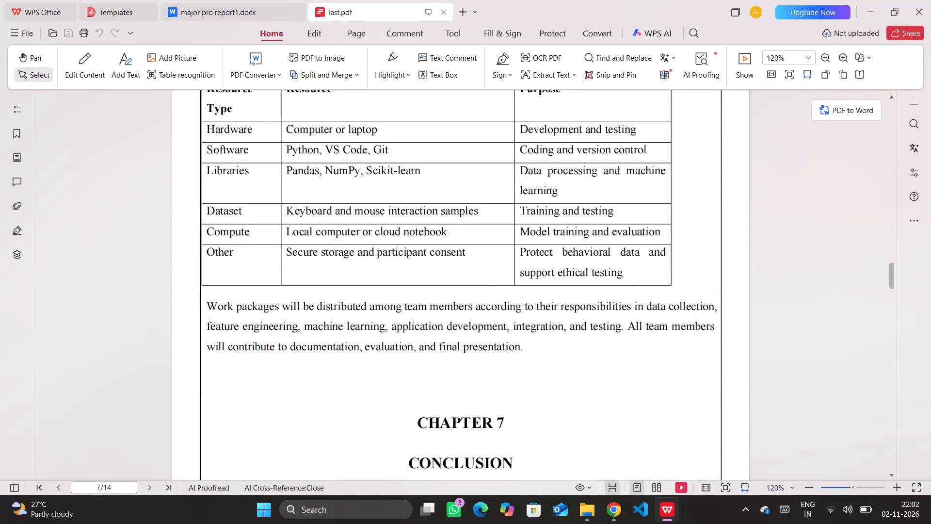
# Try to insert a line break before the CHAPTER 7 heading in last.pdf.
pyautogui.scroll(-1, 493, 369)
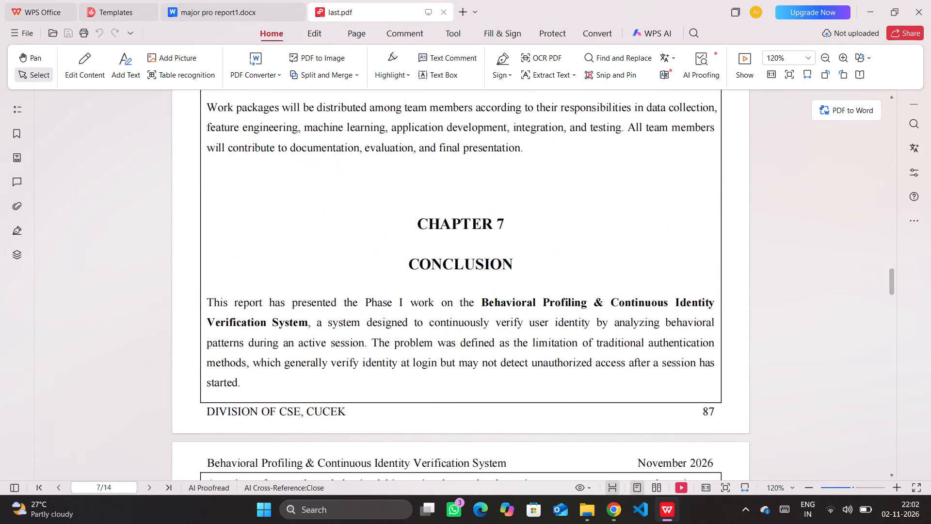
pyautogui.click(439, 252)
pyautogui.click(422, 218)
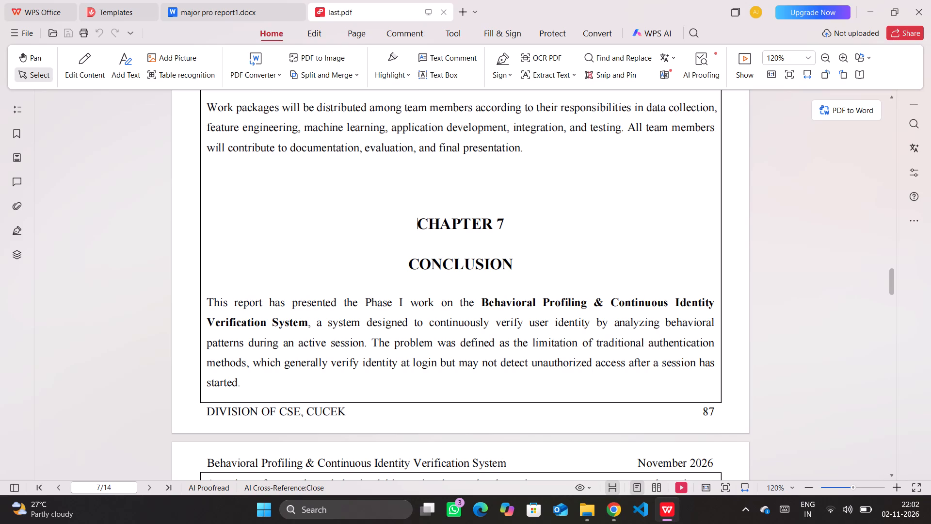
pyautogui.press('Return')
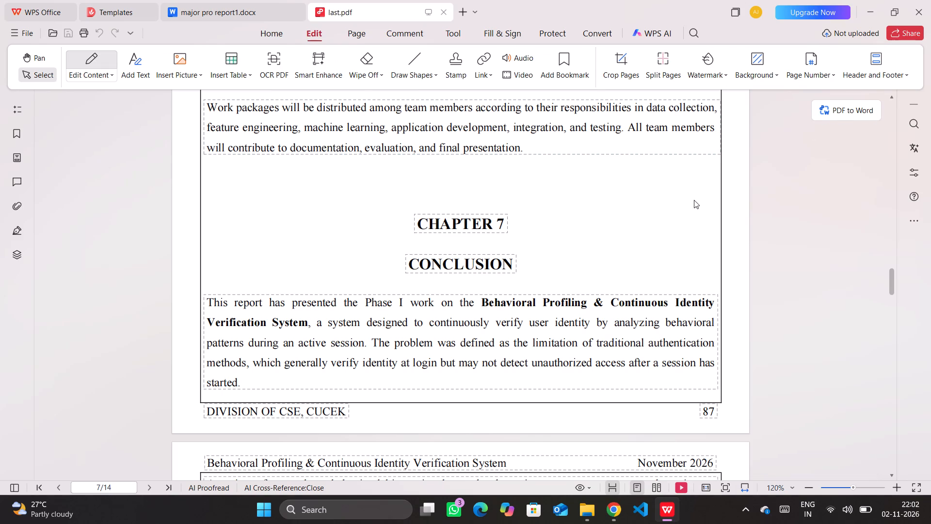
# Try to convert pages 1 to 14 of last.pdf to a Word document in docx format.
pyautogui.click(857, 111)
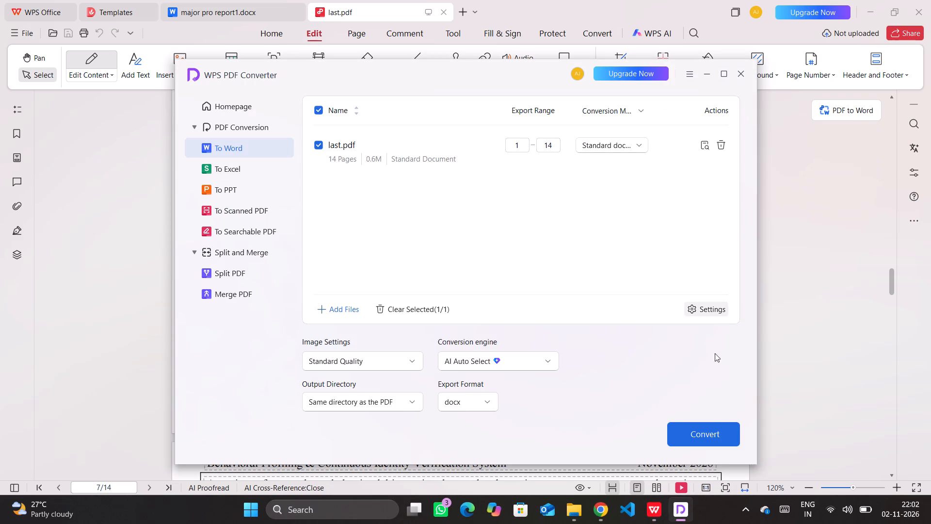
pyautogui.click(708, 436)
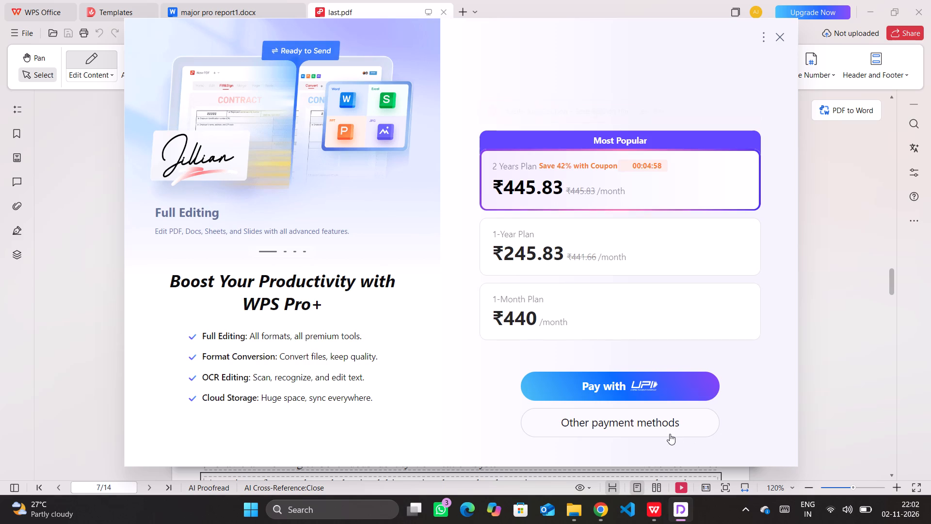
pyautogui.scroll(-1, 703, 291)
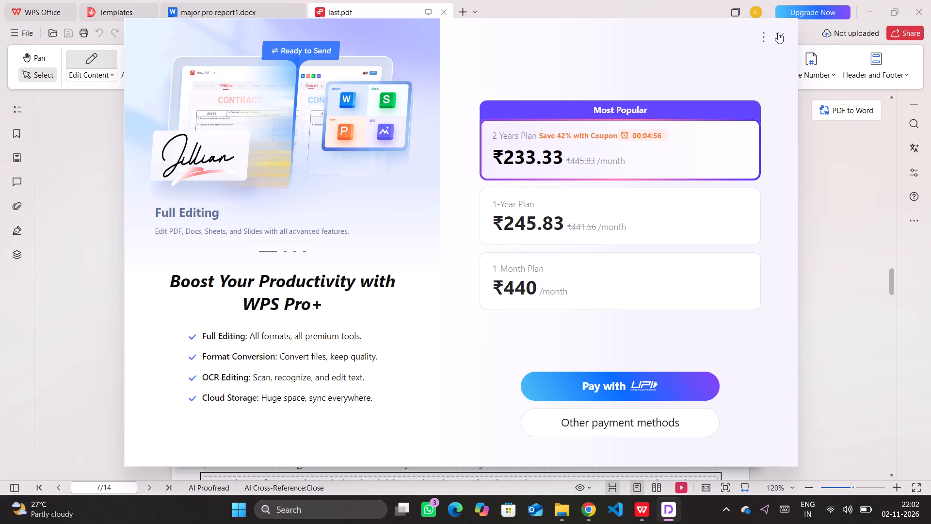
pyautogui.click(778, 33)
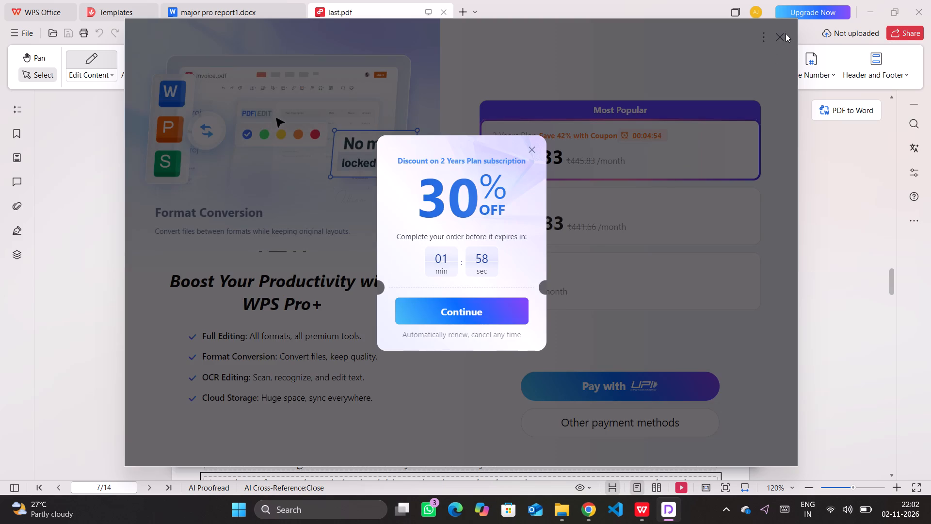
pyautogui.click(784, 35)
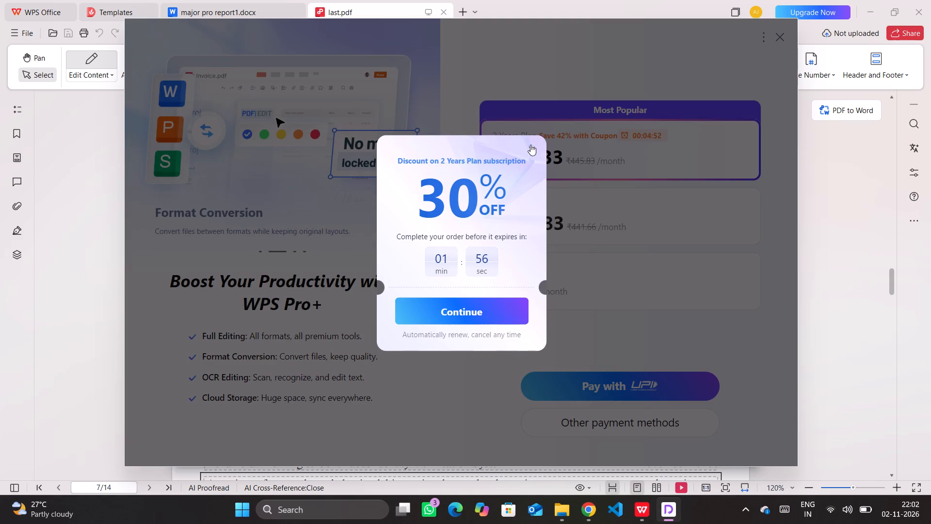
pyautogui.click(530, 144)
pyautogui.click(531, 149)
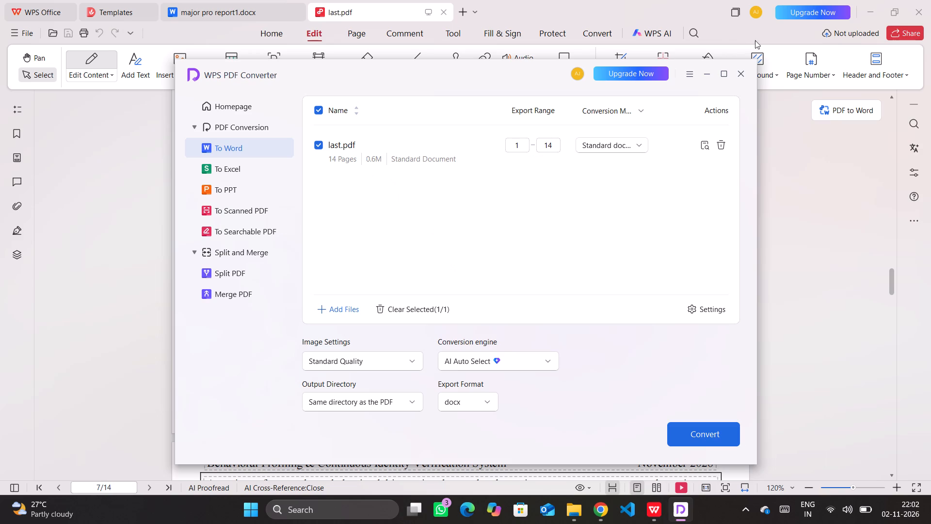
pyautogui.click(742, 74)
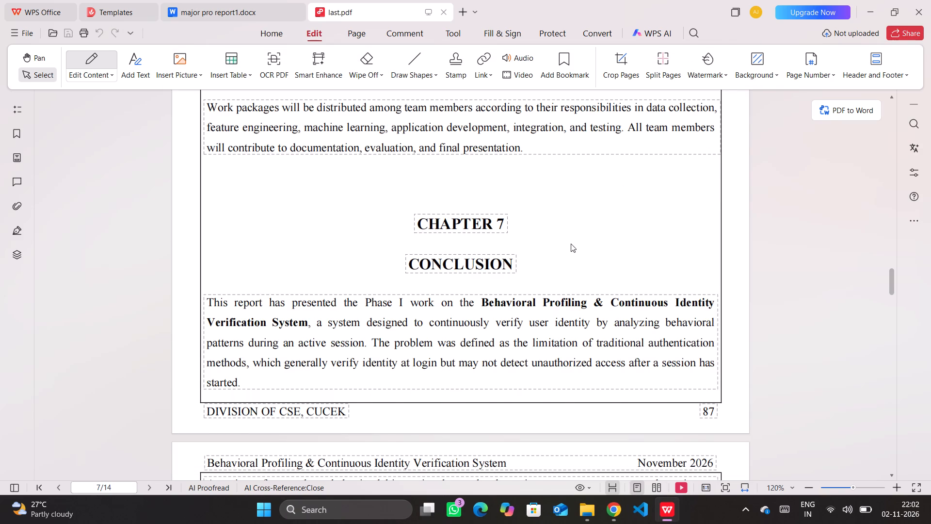
# In major pro report1.docx, push the CHAPTER 7 heading to the top of a new page with blank lines above it.
pyautogui.scroll(-1, 571, 244)
pyautogui.scroll(2, 571, 244)
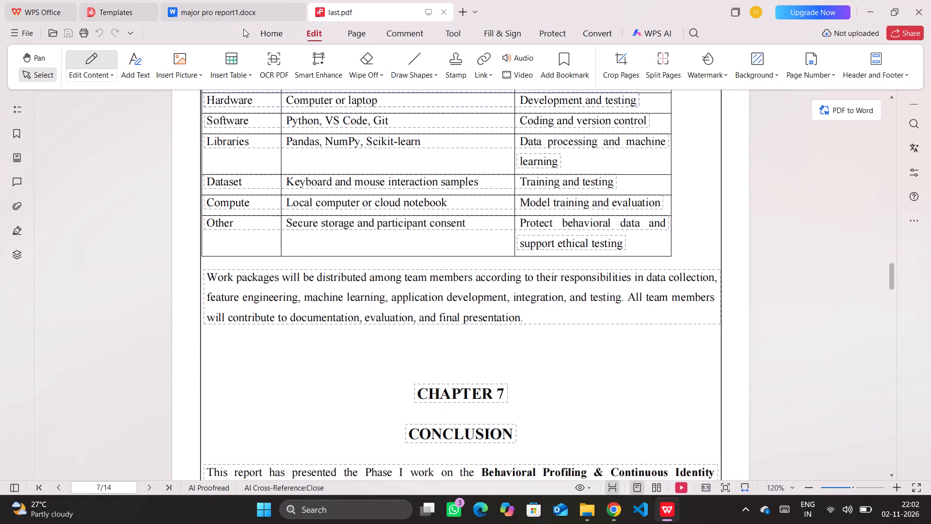
pyautogui.click(236, 6)
pyautogui.scroll(-9, 260, 255)
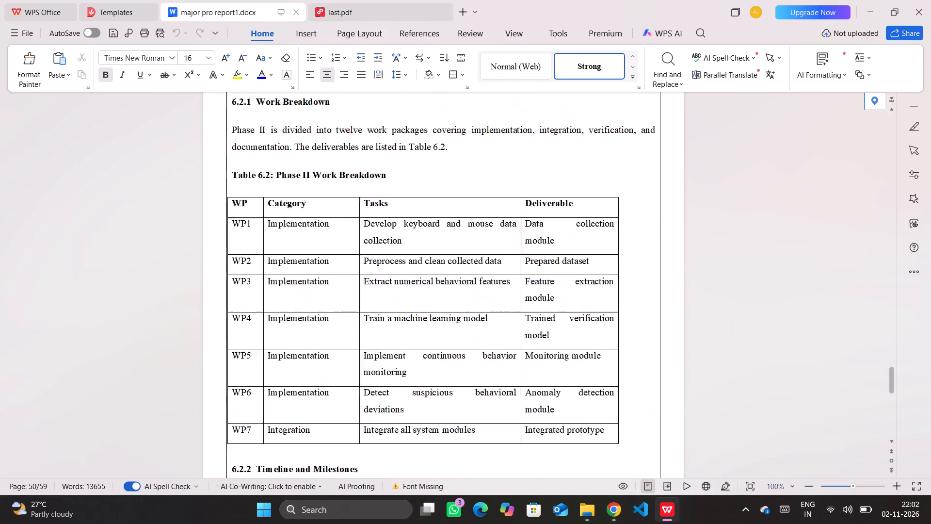
pyautogui.scroll(-8, 260, 255)
pyautogui.scroll(4, 260, 255)
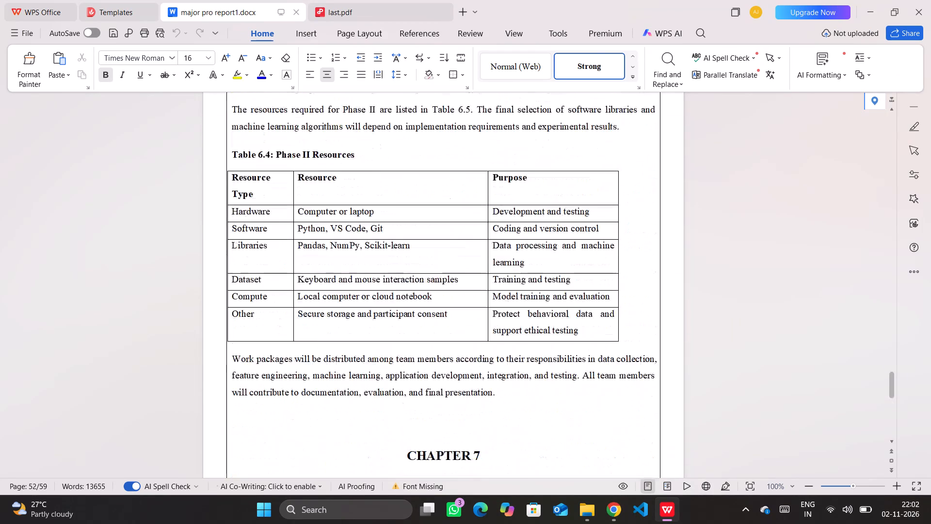
pyautogui.scroll(-1, 260, 255)
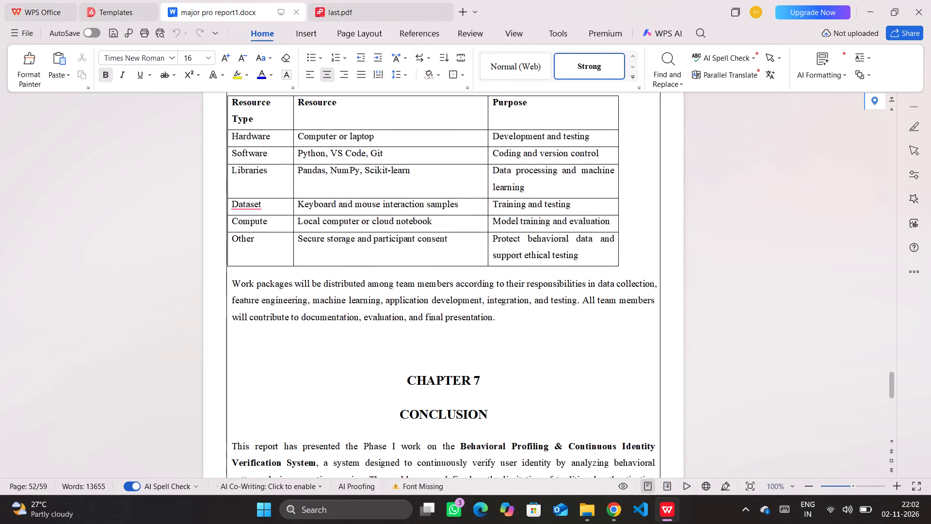
pyautogui.click(407, 373)
pyautogui.press('Return')
pyautogui.press('Return')
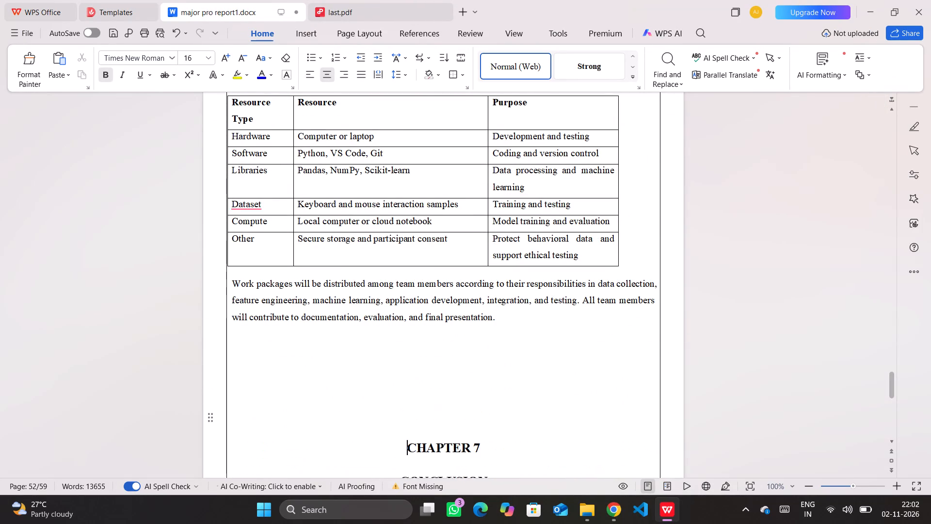
pyautogui.press('Return')
pyautogui.press('Return')
pyautogui.press('Return')
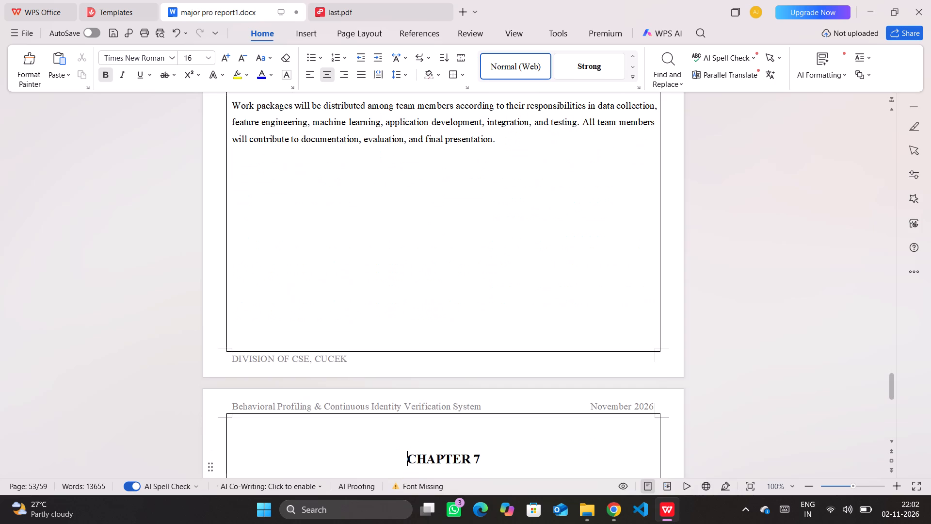
pyautogui.press('BackSpace')
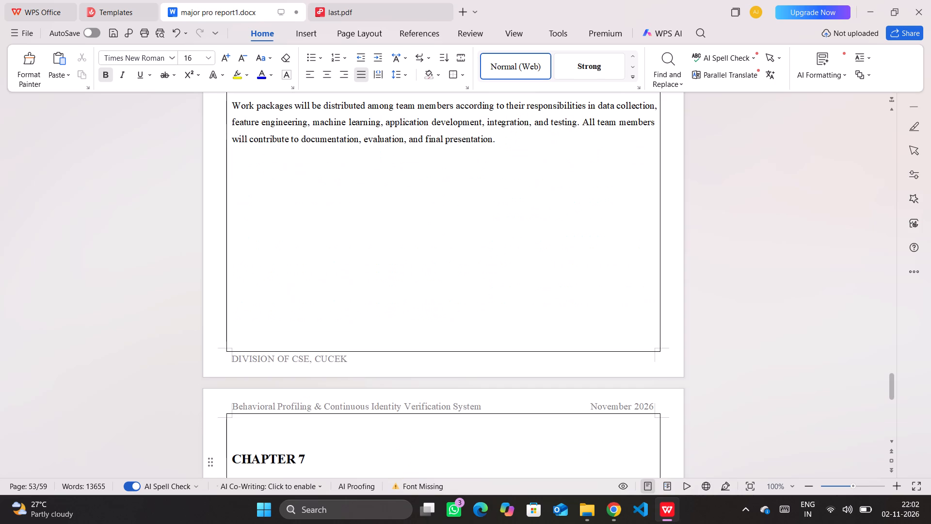
pyautogui.press('BackSpace')
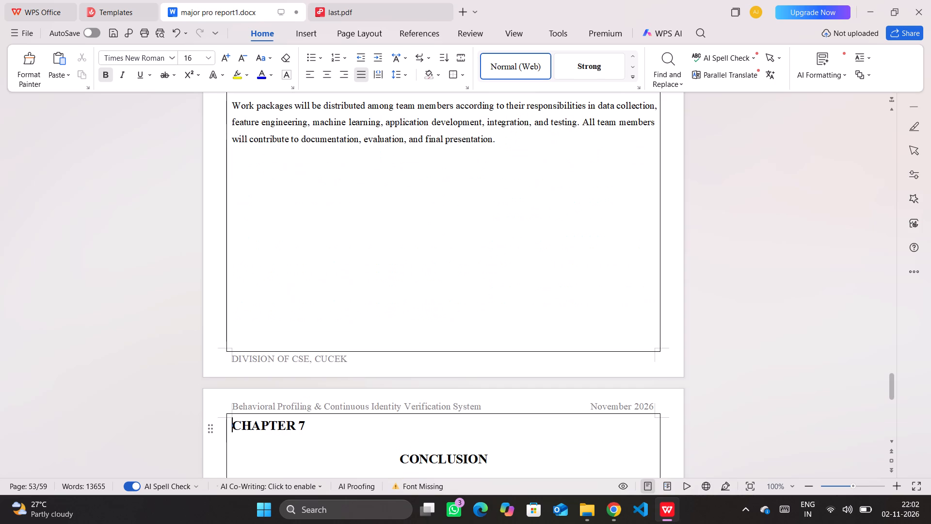
# Centre-align the CHAPTER 7 heading.
pyautogui.click(332, 79)
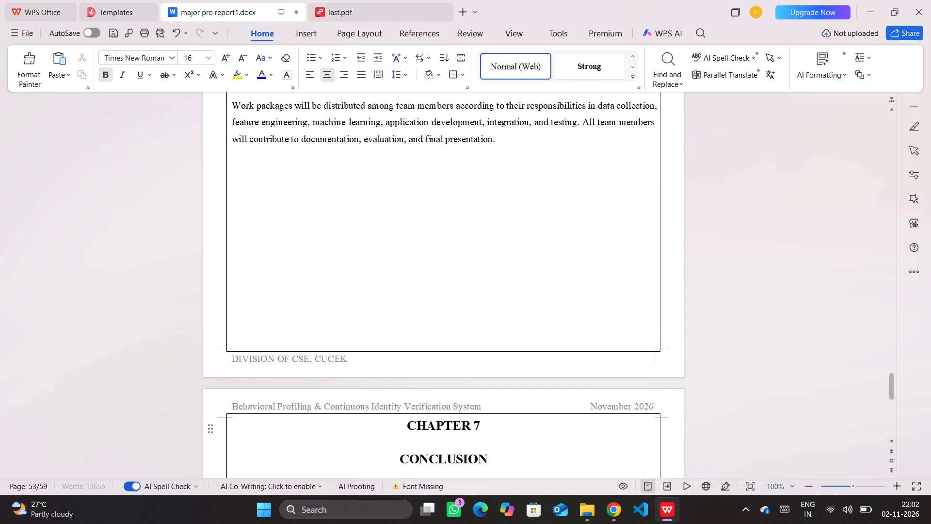
# Examine the layout of the Chapter 7 conclusion page and the start of the References after the heading move.
pyautogui.scroll(-4, 400, 260)
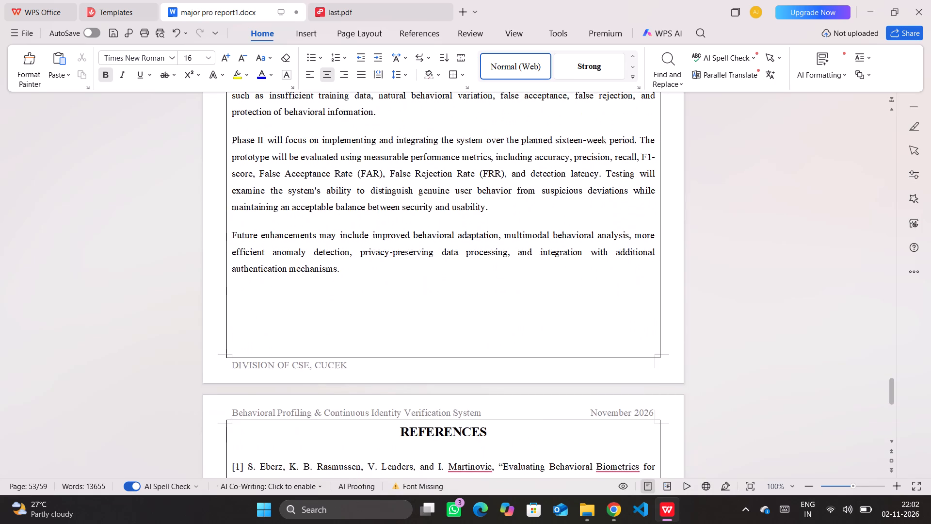
pyautogui.scroll(-2, 400, 260)
pyautogui.scroll(2, 400, 260)
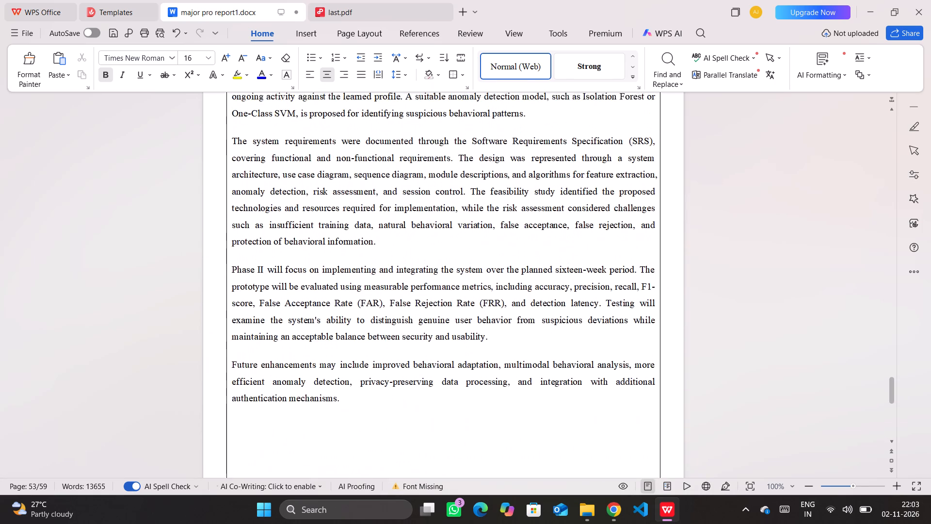
pyautogui.scroll(3, 400, 260)
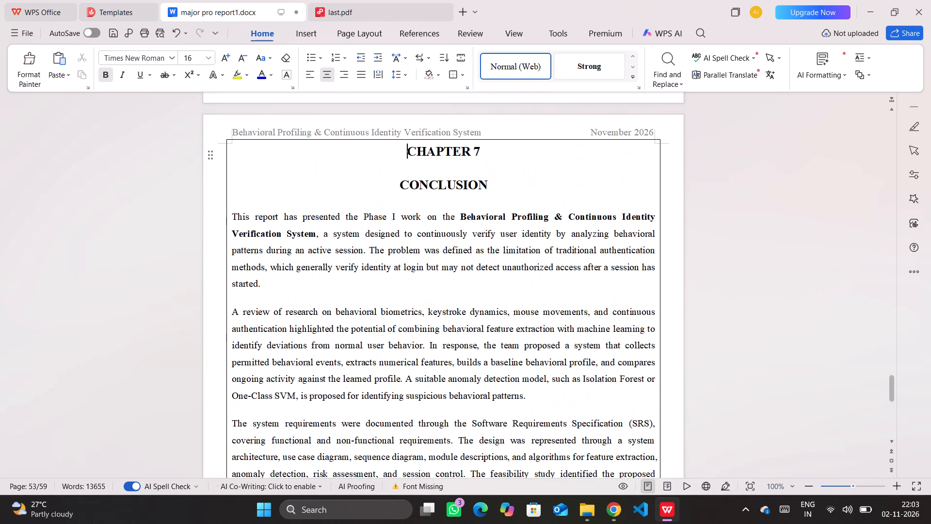
pyautogui.scroll(-2, 400, 260)
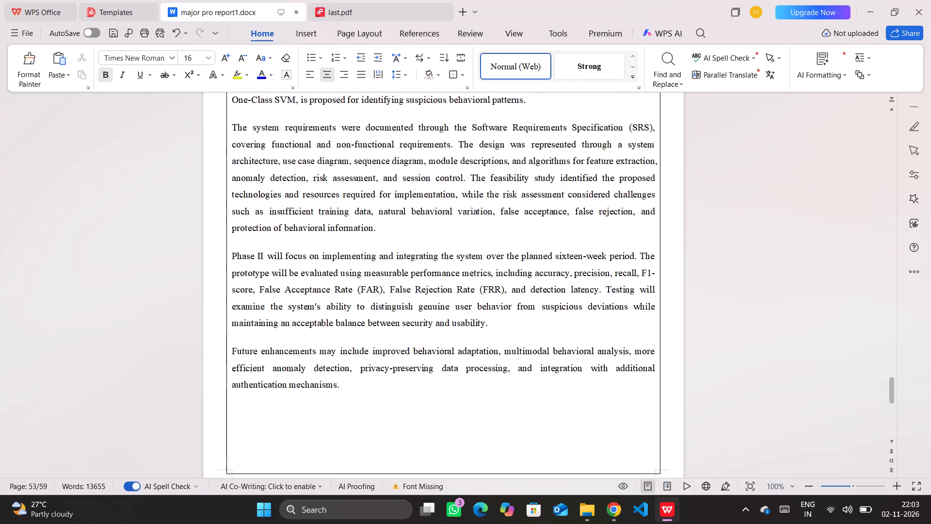
pyautogui.scroll(-1, 400, 260)
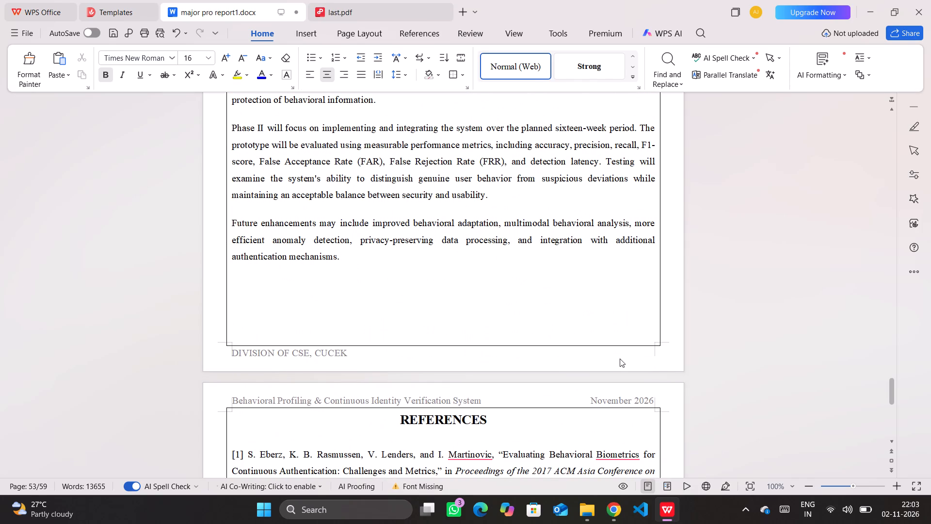
pyautogui.scroll(3, 572, 327)
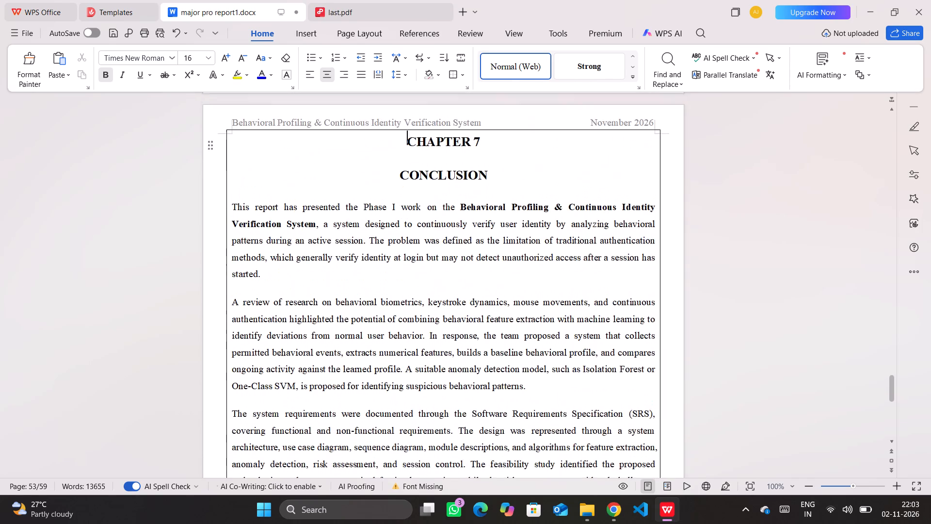
pyautogui.scroll(-1, 572, 327)
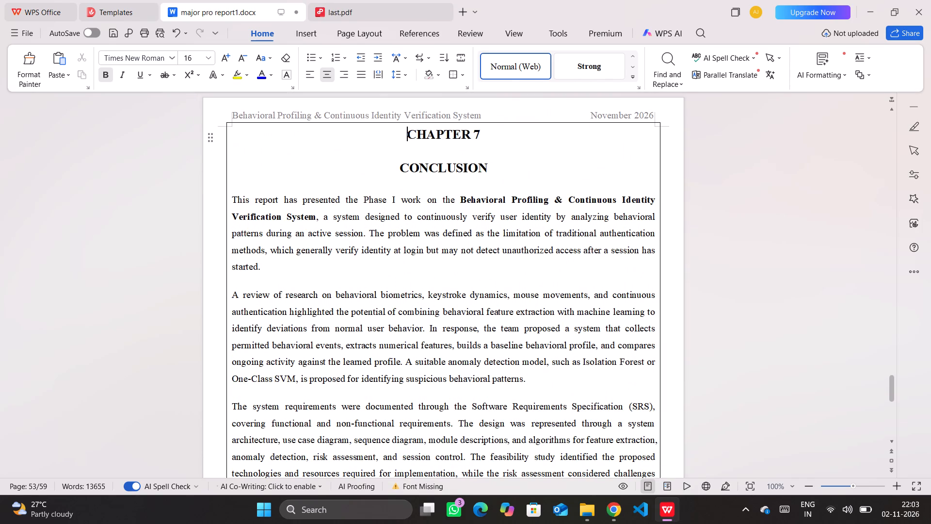
pyautogui.hscroll(-1, 355, 93)
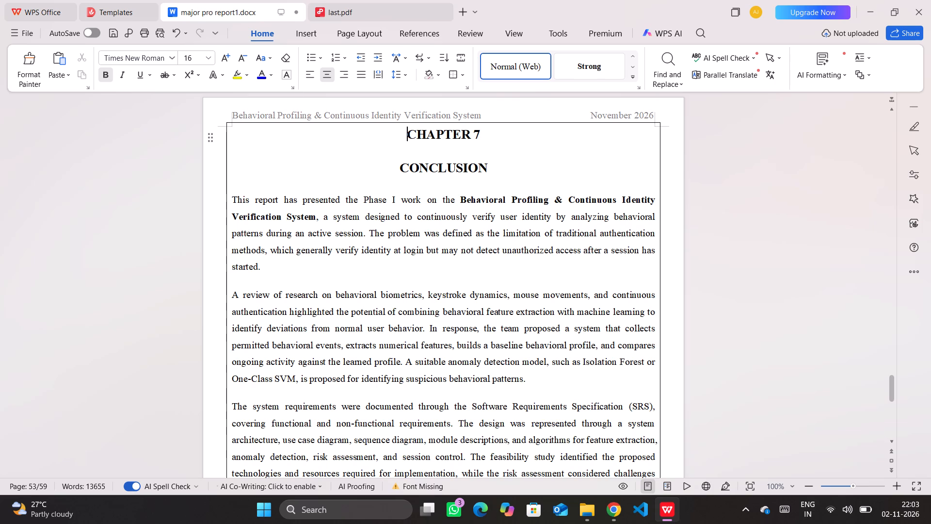
# Insert page numbers into the report's footer using the Footer right preset.
pyautogui.hscroll(-1, 339, 94)
pyautogui.scroll(-3, 362, 214)
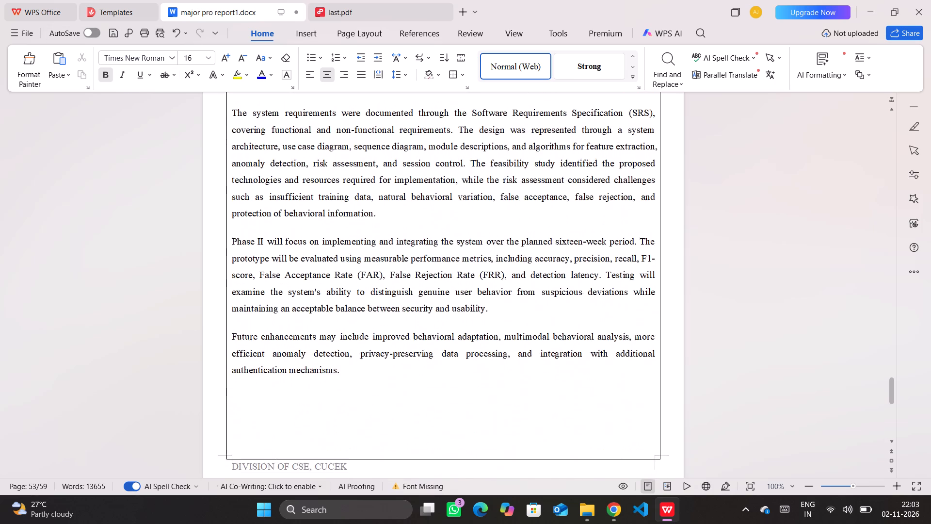
pyautogui.scroll(-1, 362, 214)
pyautogui.scroll(3, 362, 214)
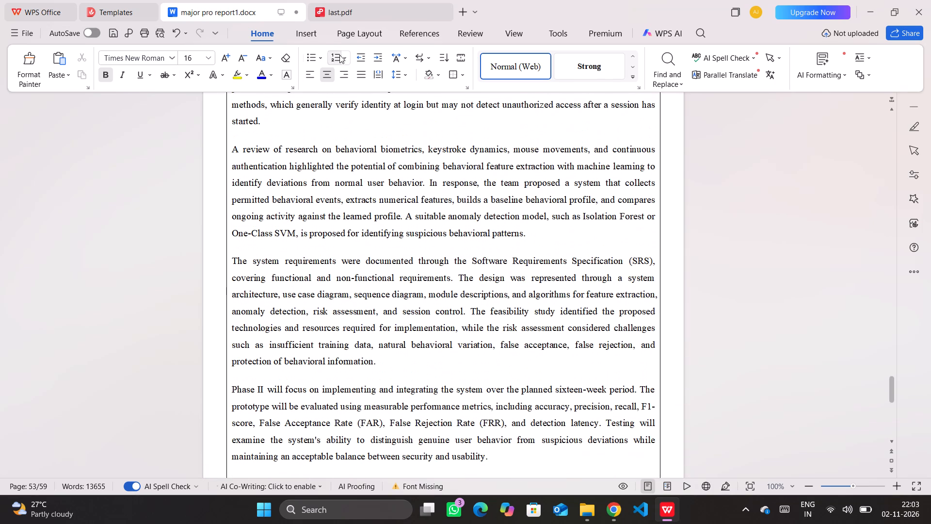
pyautogui.scroll(-1, 332, 49)
pyautogui.click(315, 40)
pyautogui.hscroll(-1, 218, 63)
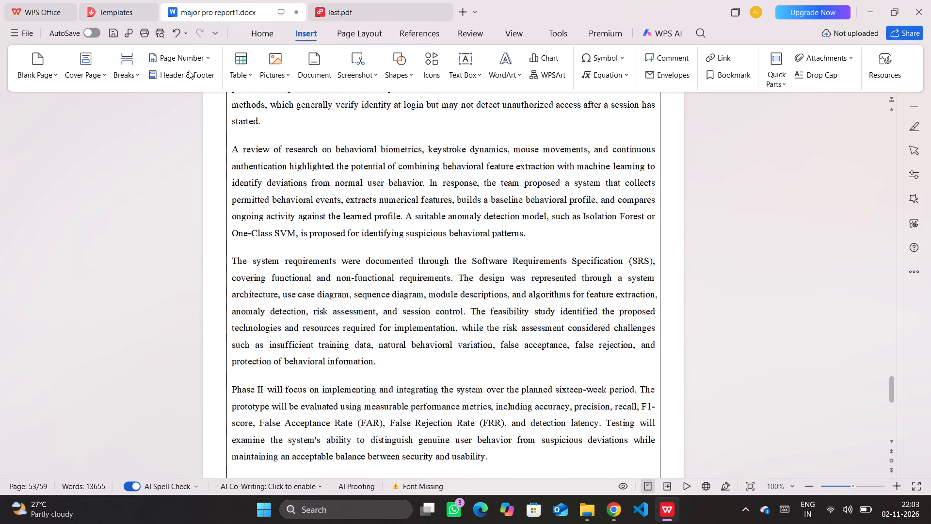
pyautogui.hscroll(-1, 189, 70)
pyautogui.click(171, 57)
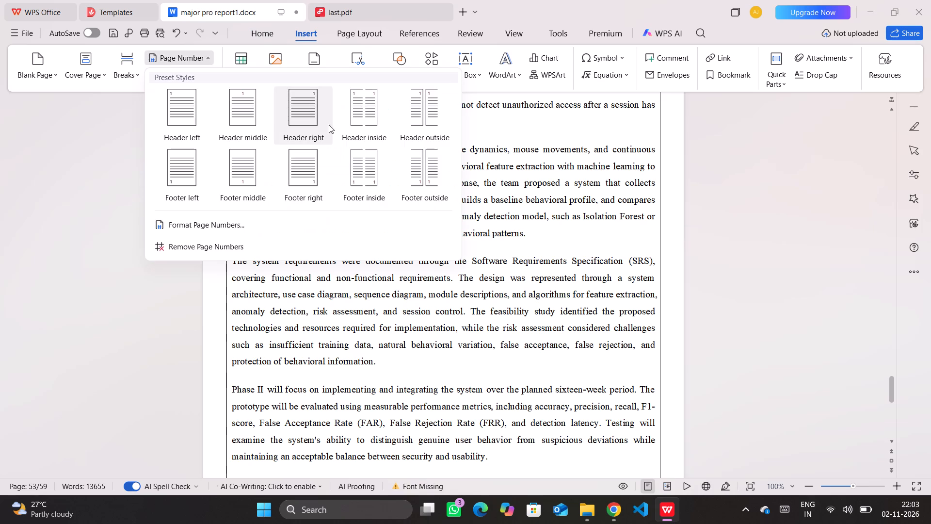
pyautogui.click(314, 168)
# Move the page number box on the conclusion page down, level with the DIVISION OF CSE, CUCEK footer text.
pyautogui.scroll(-1, 436, 245)
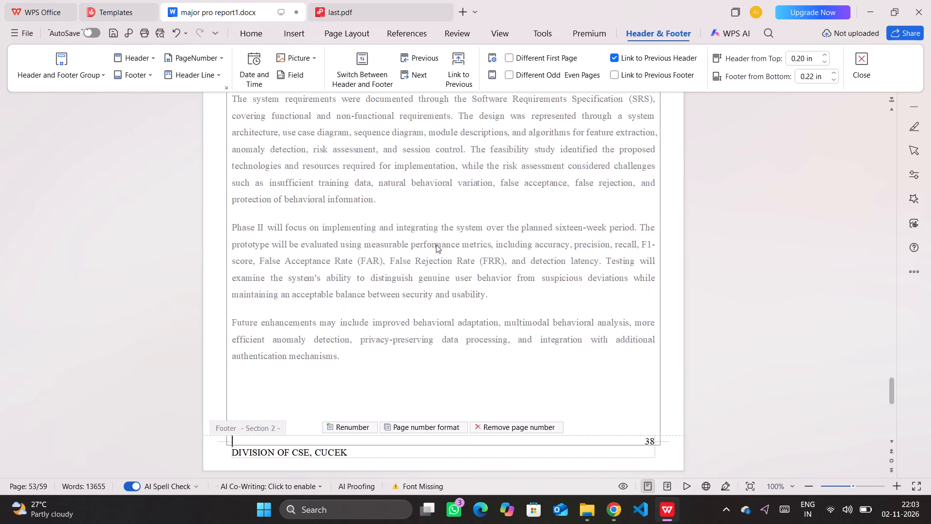
pyautogui.scroll(-1, 436, 245)
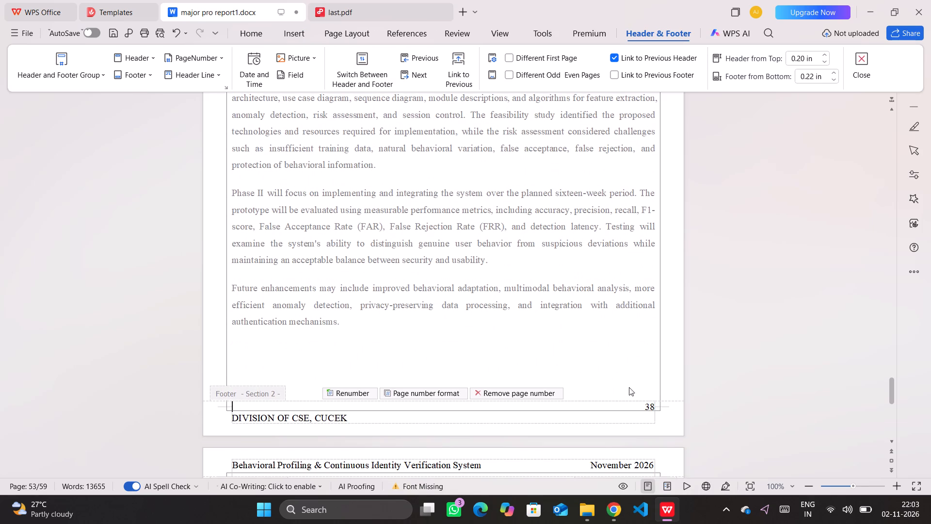
pyautogui.click(646, 404)
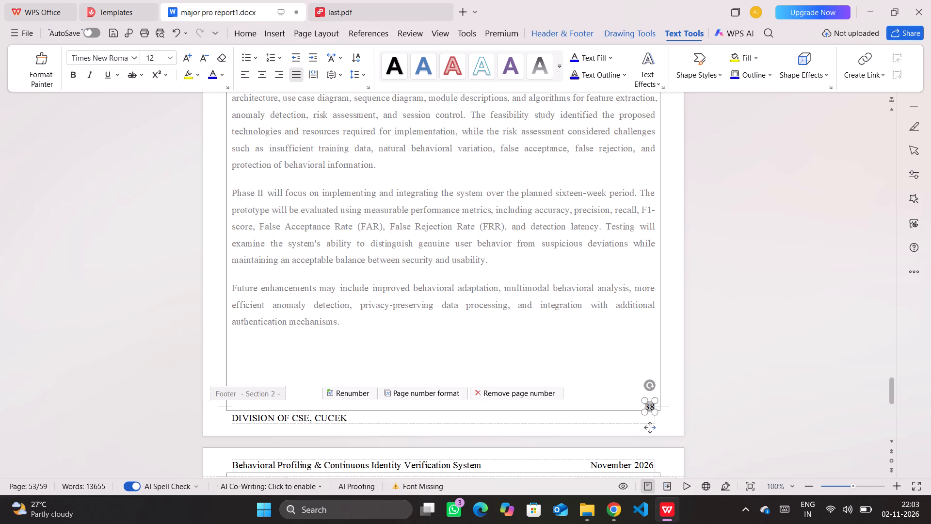
pyautogui.click(651, 404)
pyautogui.moveTo(649, 426); pyautogui.dragTo(649, 436)
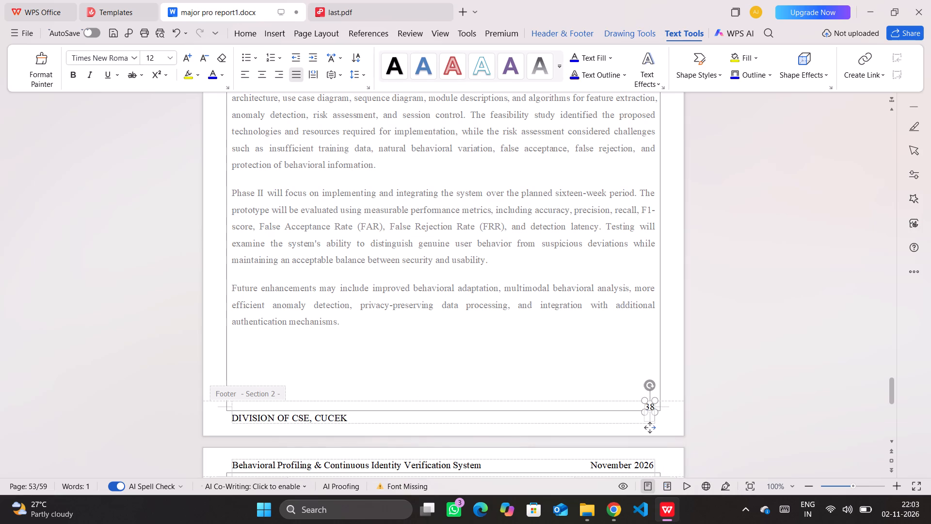
pyautogui.moveTo(649, 436); pyautogui.dragTo(648, 436)
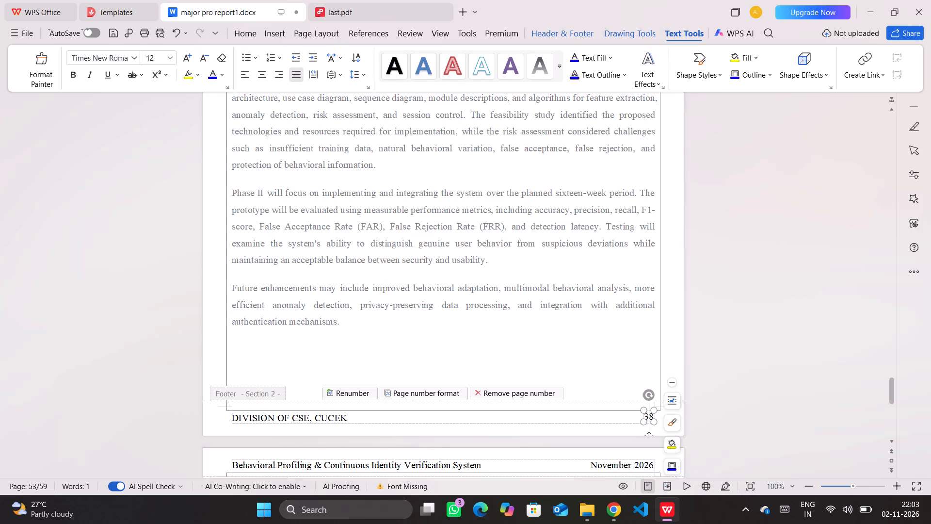
# Replace the automatic page number in the footer box with the fixed text 88.
pyautogui.click(650, 417)
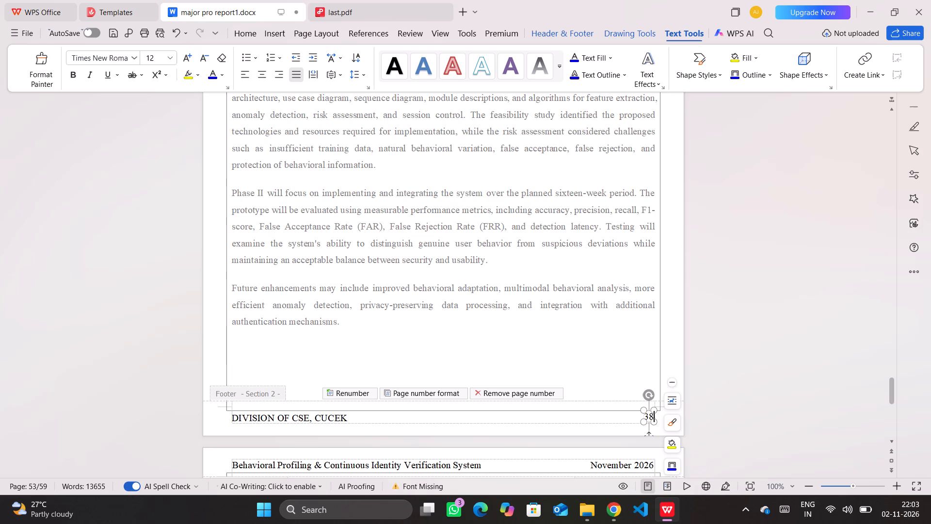
pyautogui.press('BackSpace')
pyautogui.press('BackSpace')
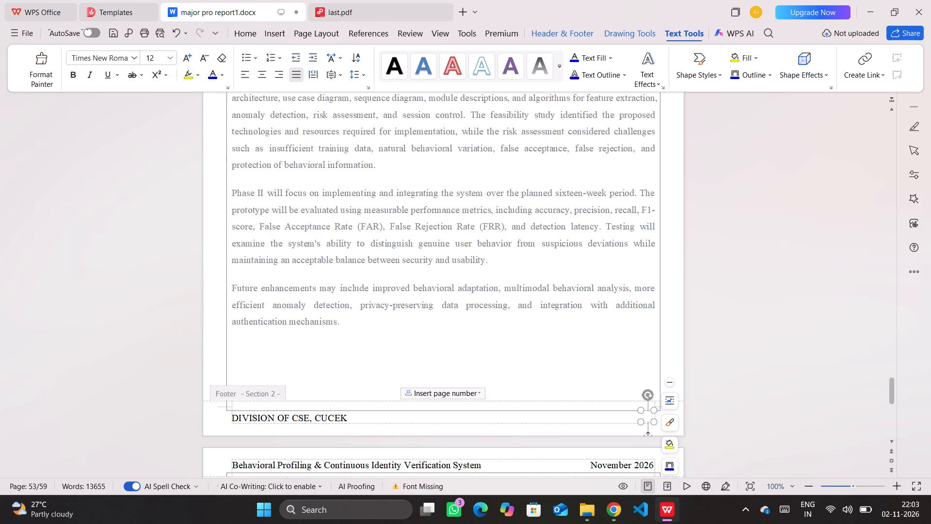
pyautogui.write('88')
# Check the footer number on the page before Chapter 7 and leave header and footer editing.
pyautogui.scroll(1, 548, 362)
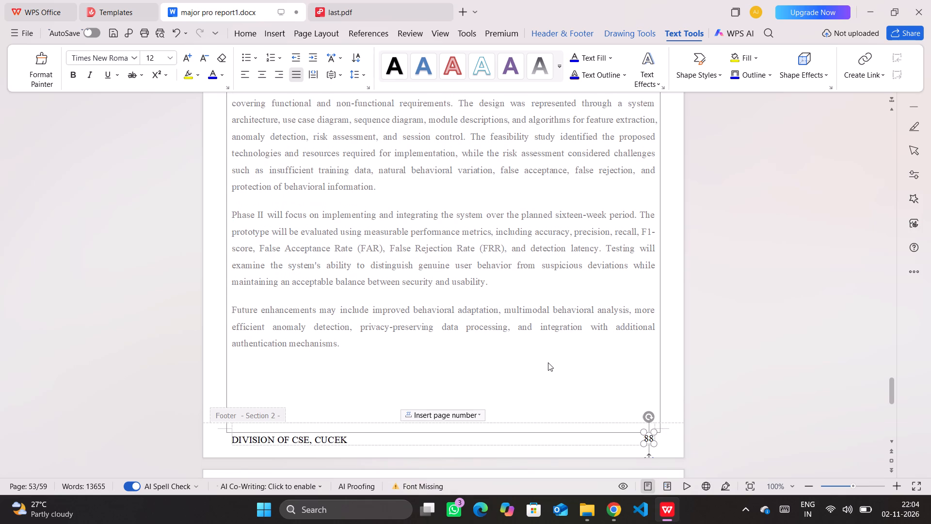
pyautogui.scroll(1, 548, 362)
pyautogui.scroll(2, 669, 214)
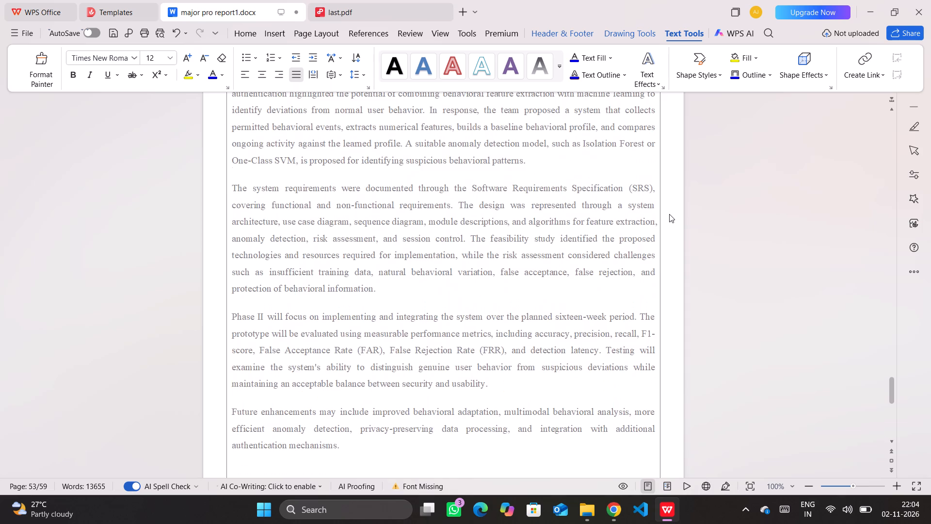
pyautogui.scroll(2, 669, 214)
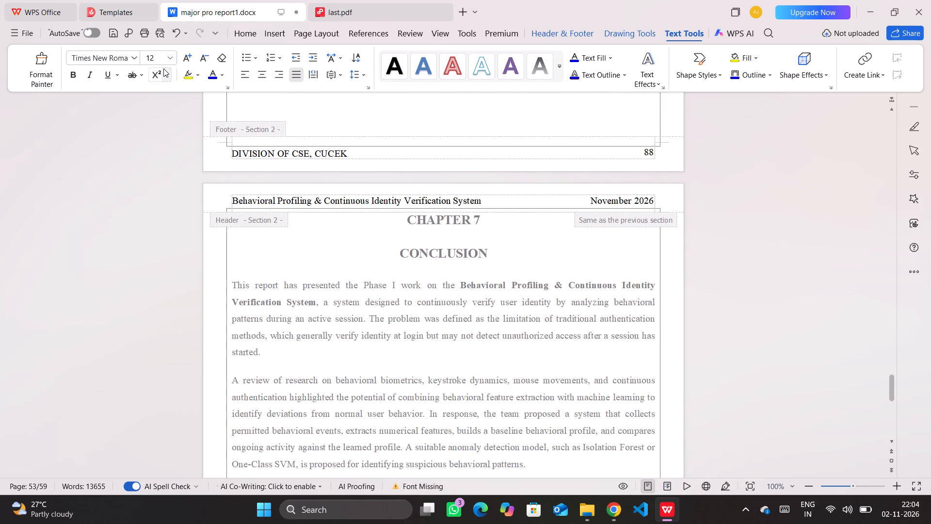
pyautogui.click(269, 36)
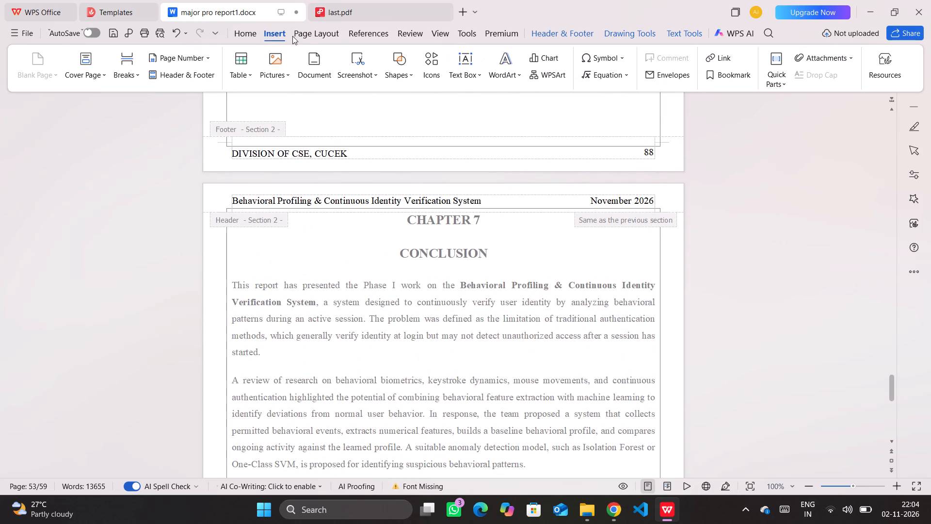
pyautogui.click(256, 34)
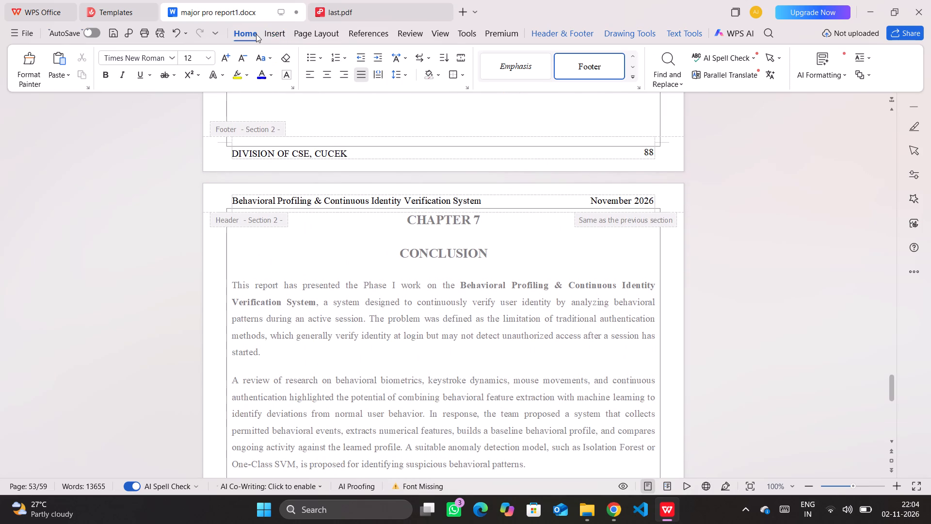
pyautogui.click(268, 34)
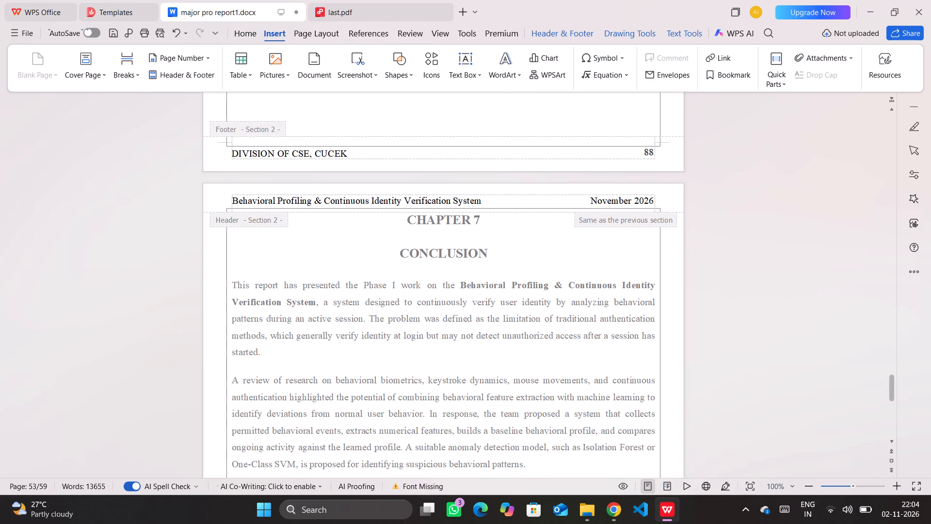
pyautogui.click(327, 29)
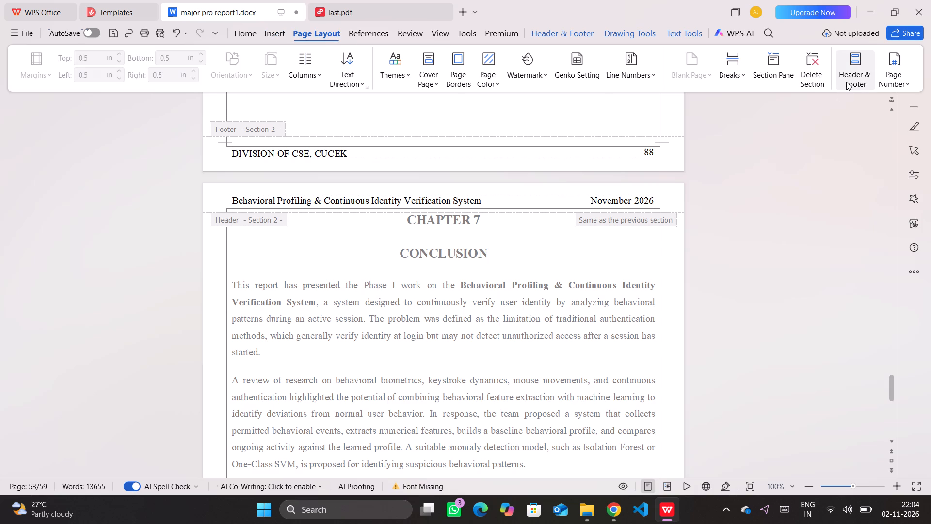
pyautogui.click(888, 71)
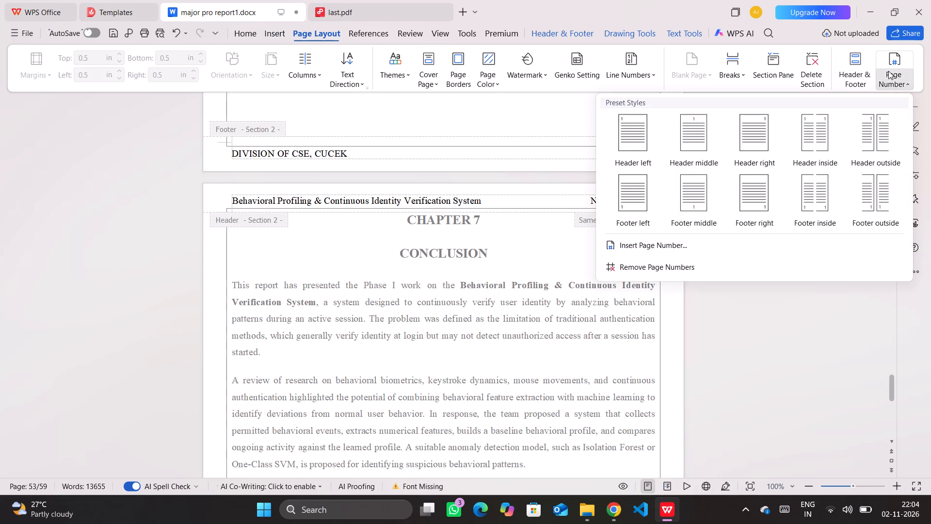
pyautogui.click(888, 71)
pyautogui.click(849, 72)
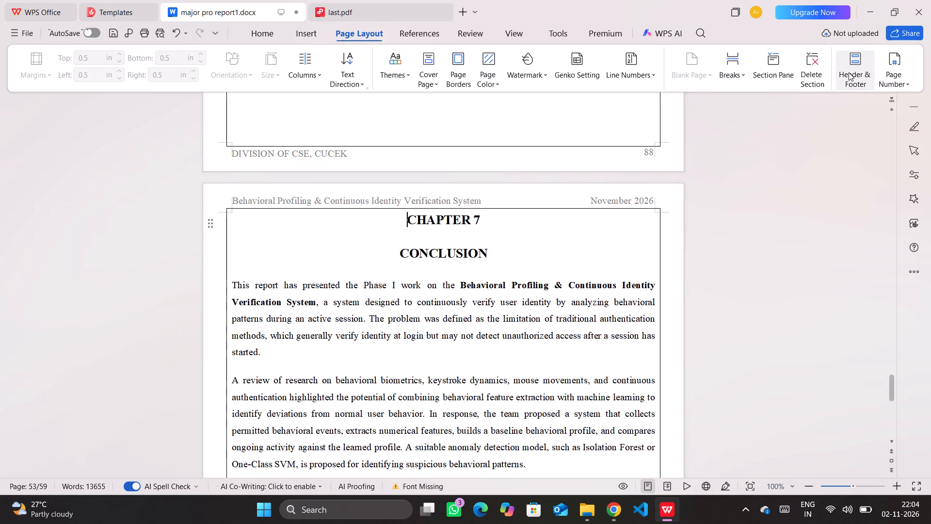
pyautogui.click(849, 72)
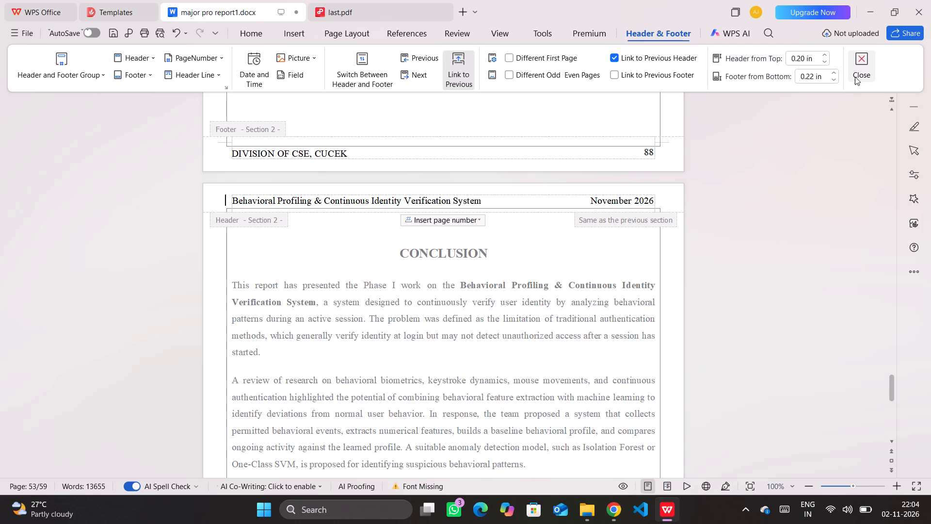
pyautogui.click(859, 70)
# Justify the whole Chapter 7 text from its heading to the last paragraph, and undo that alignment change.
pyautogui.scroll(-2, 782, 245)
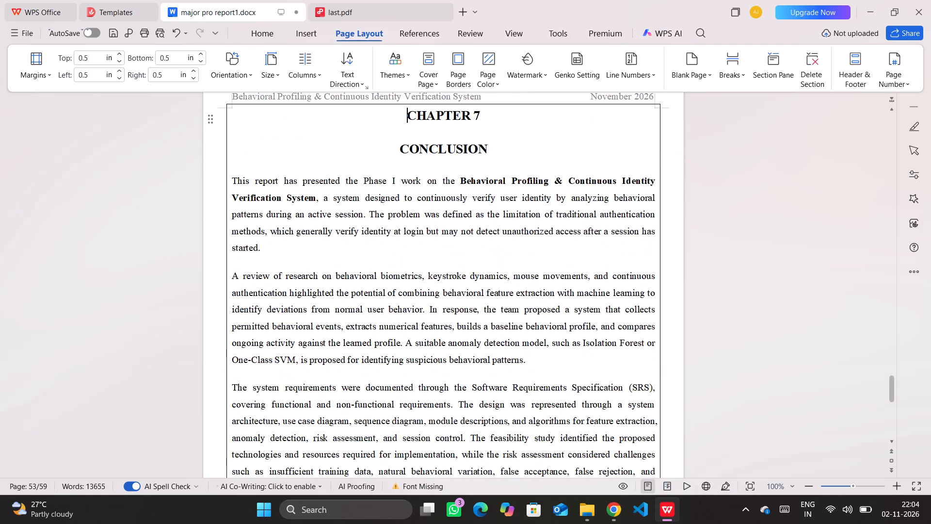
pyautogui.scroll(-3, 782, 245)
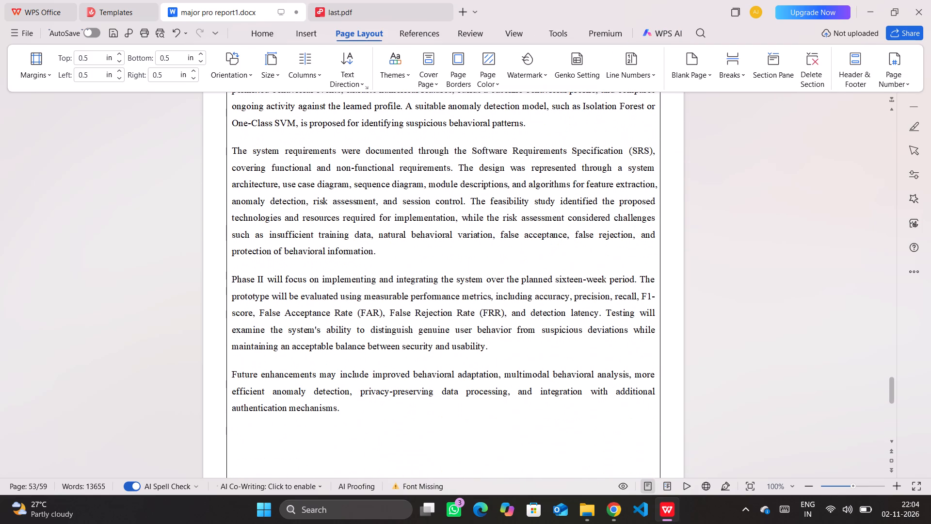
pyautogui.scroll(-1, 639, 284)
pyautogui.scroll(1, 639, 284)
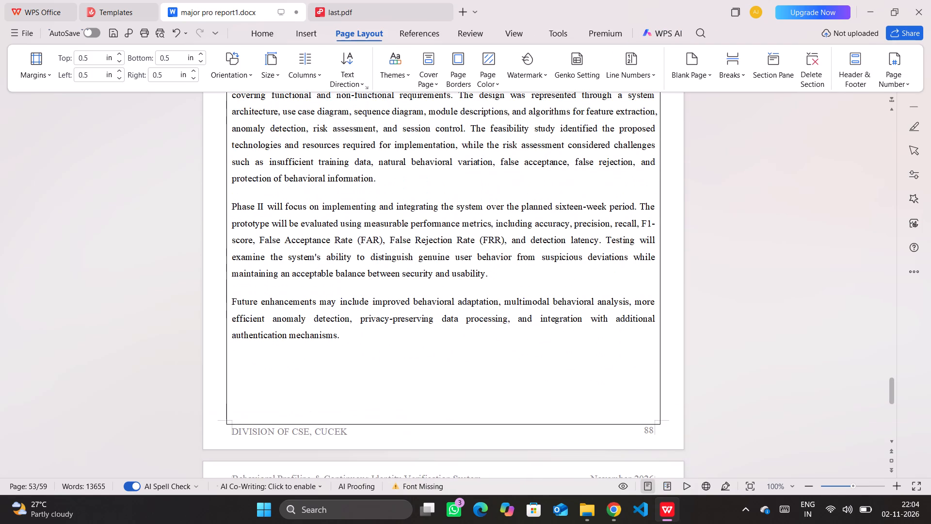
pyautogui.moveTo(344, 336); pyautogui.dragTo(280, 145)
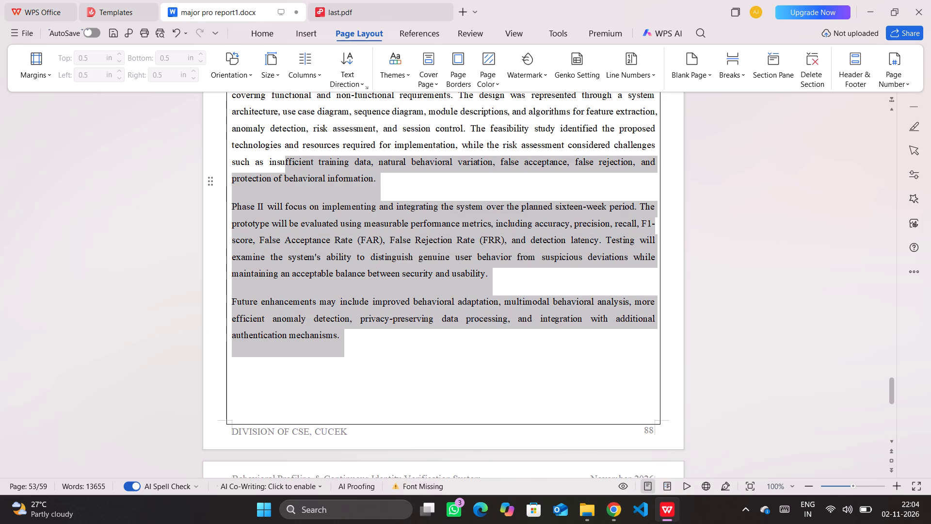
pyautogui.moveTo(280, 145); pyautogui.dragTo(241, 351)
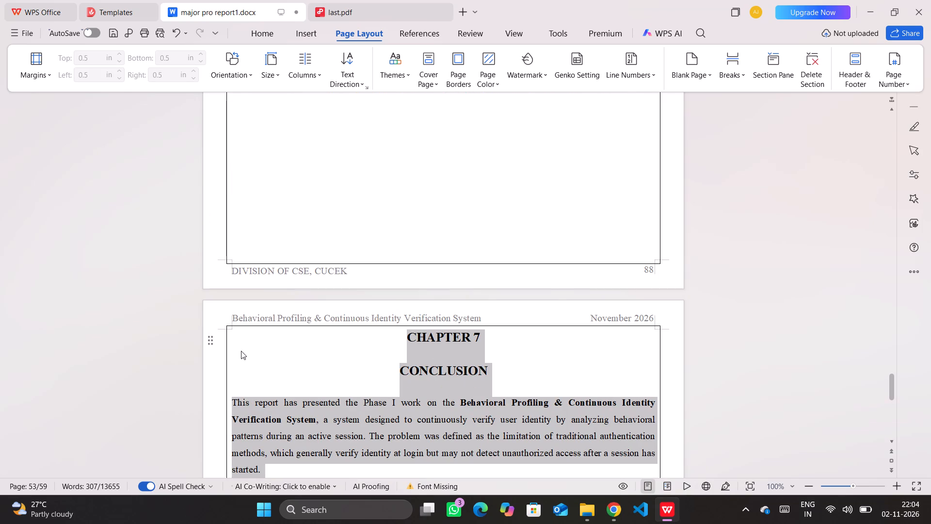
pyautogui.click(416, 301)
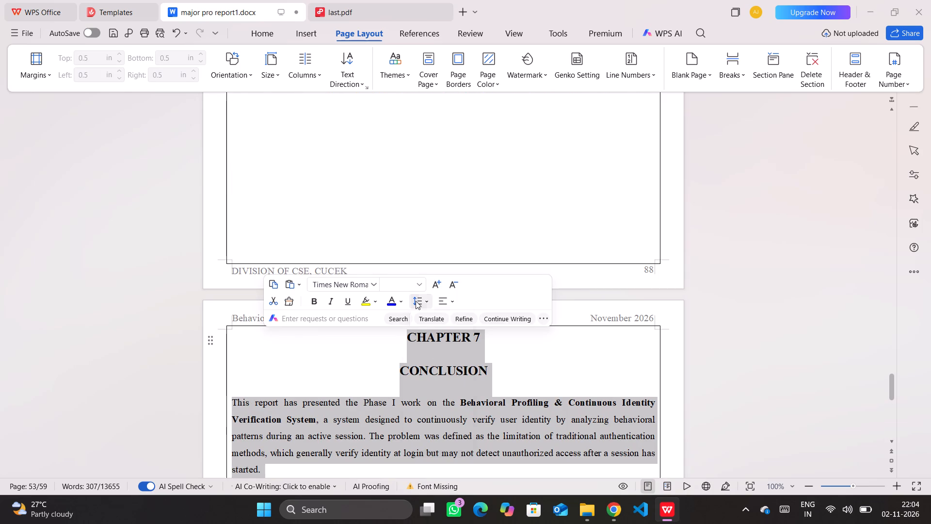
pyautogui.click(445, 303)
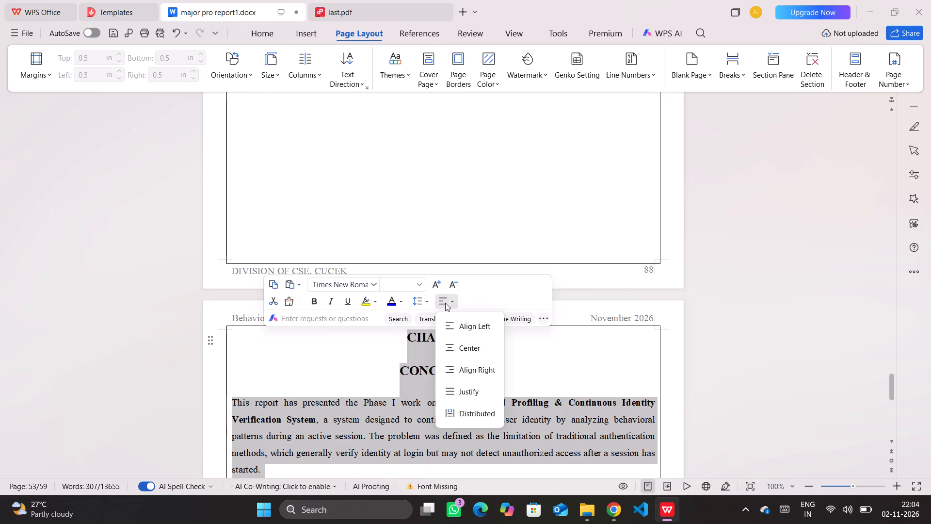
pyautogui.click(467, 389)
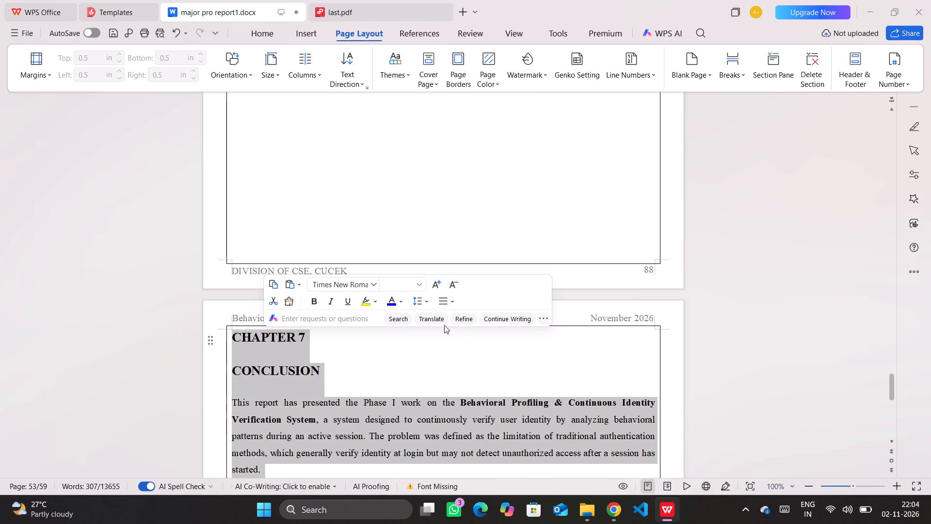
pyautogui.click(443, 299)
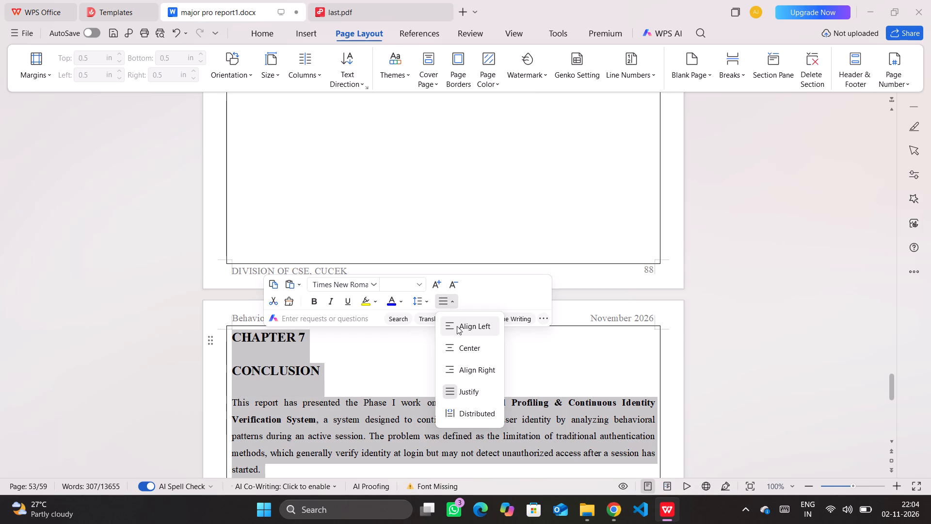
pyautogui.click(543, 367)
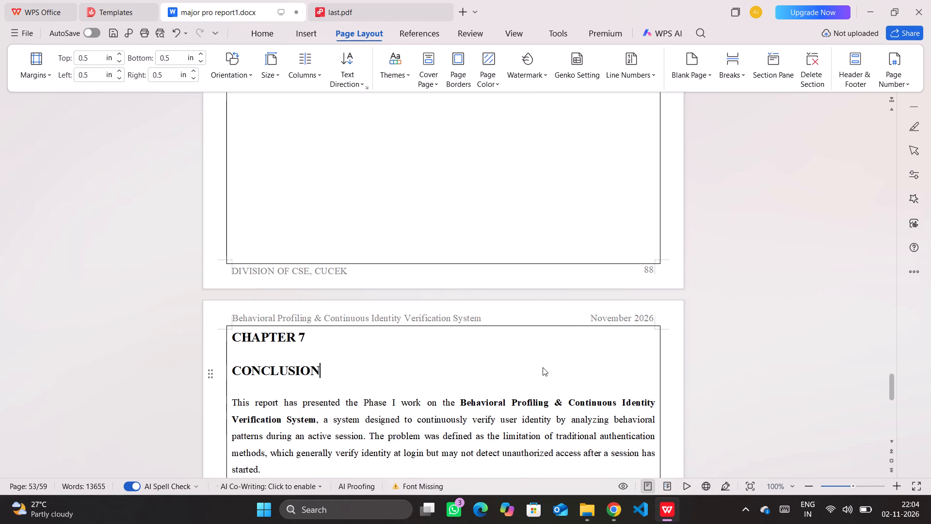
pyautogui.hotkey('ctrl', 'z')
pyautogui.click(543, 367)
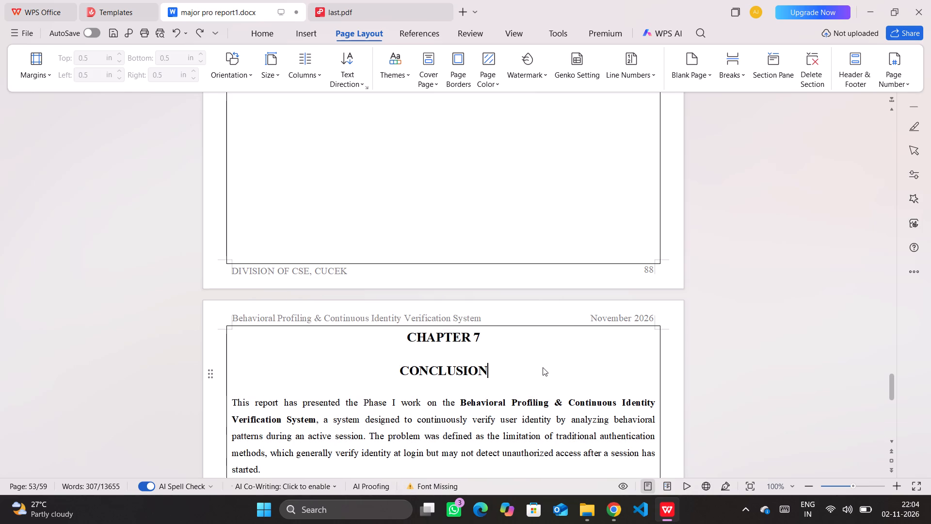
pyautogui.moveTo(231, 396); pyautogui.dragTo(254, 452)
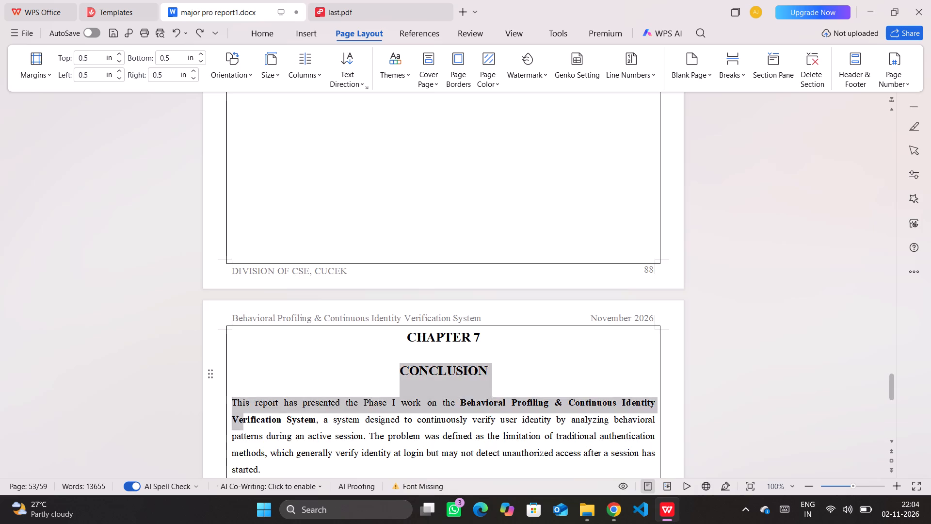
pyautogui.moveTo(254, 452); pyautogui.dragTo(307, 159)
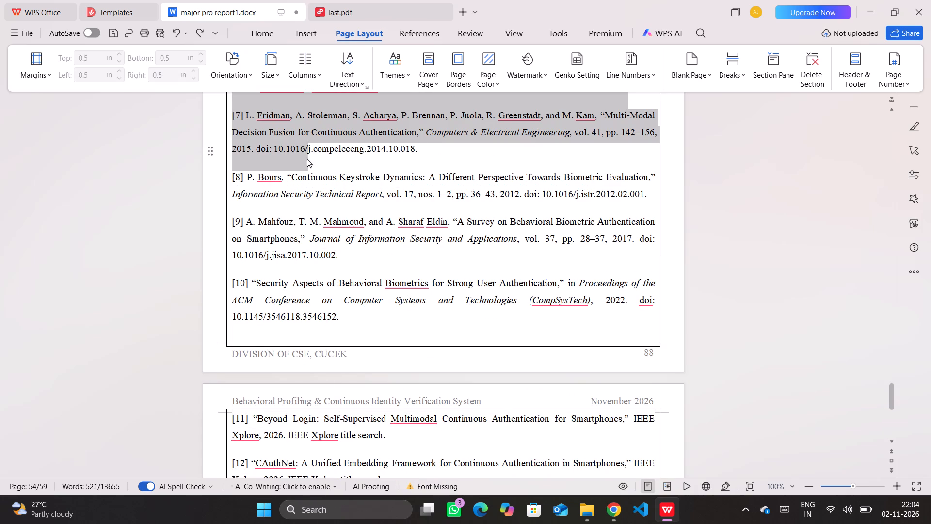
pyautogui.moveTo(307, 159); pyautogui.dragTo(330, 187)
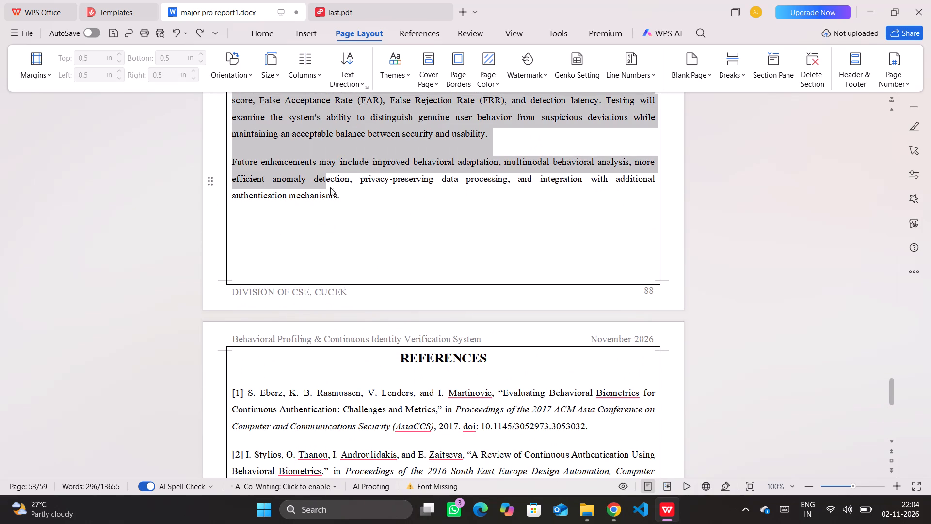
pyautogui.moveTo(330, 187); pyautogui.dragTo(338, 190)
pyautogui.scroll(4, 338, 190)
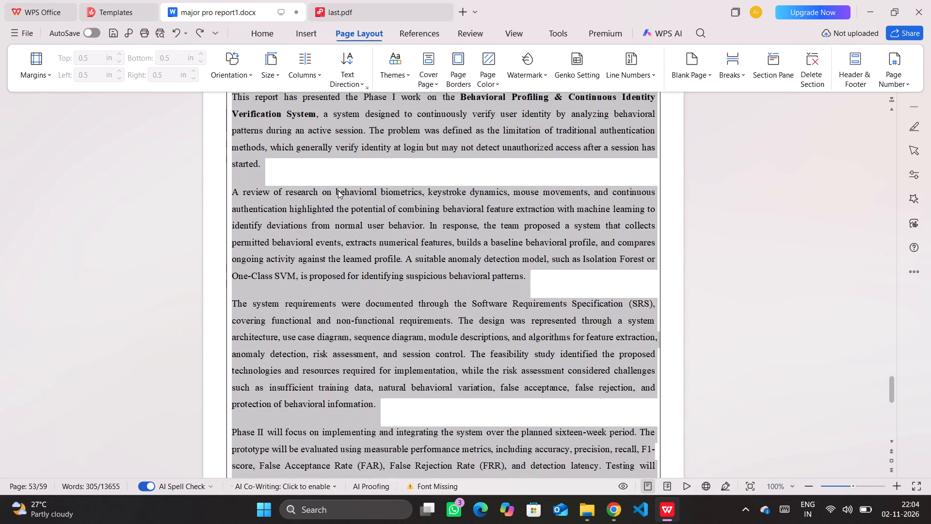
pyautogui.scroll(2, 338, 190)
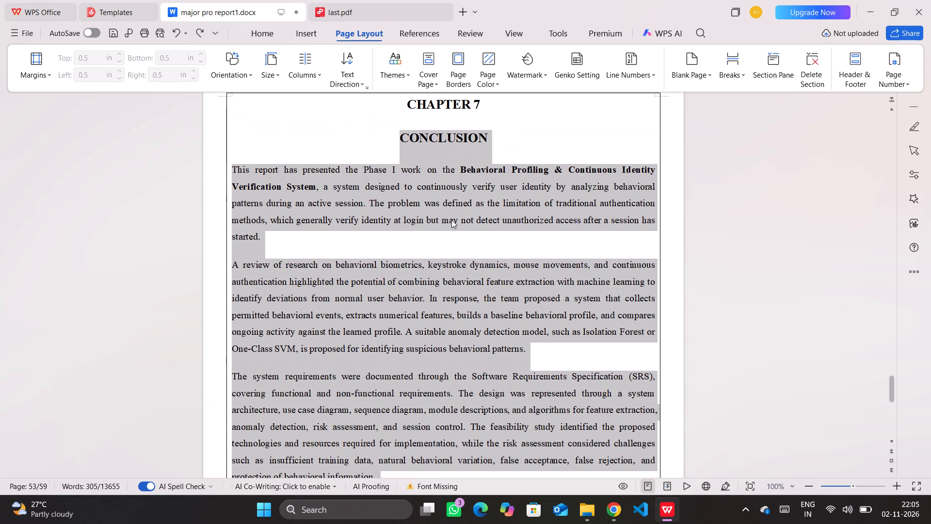
# Print only the Chapter 7 conclusion page with Microsoft Print to PDF, saving it in Downloads as conclusion.
pyautogui.click(451, 220)
pyautogui.scroll(1, 429, 194)
pyautogui.scroll(-1, 429, 194)
pyautogui.scroll(1, 429, 194)
pyautogui.scroll(-1, 429, 194)
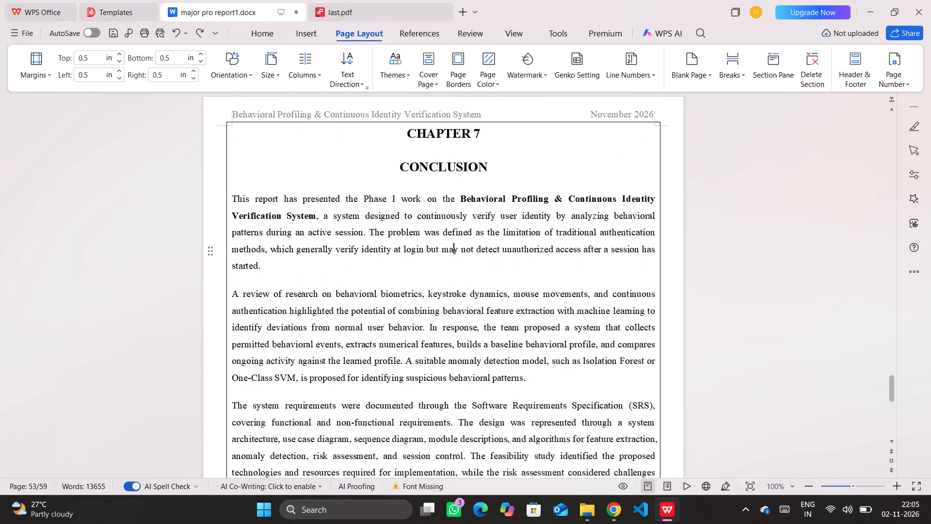
pyautogui.scroll(-3, 429, 194)
pyautogui.scroll(1, 429, 194)
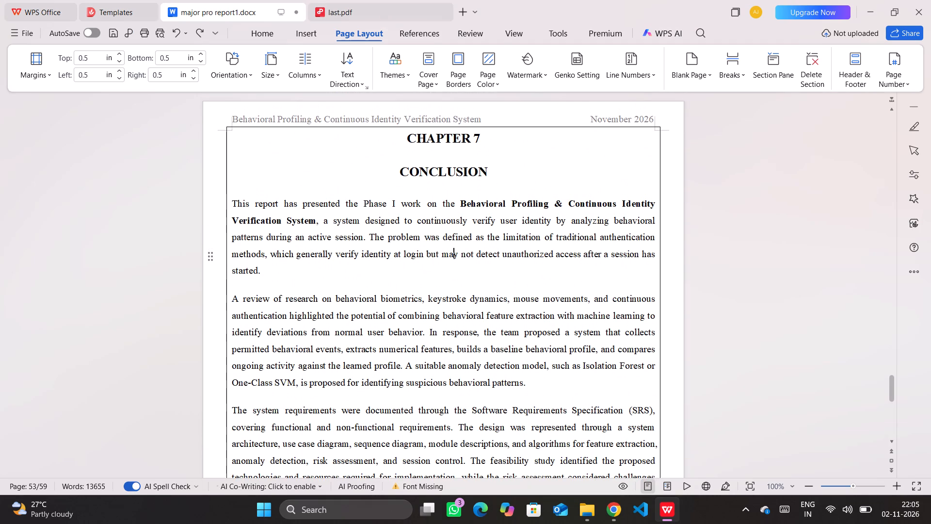
pyautogui.hotkey('ctrl', 'p')
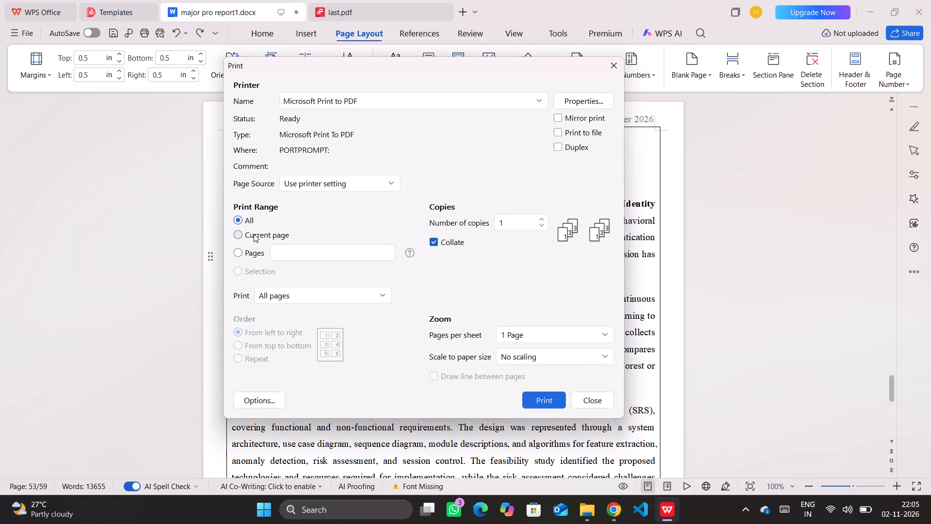
pyautogui.click(254, 234)
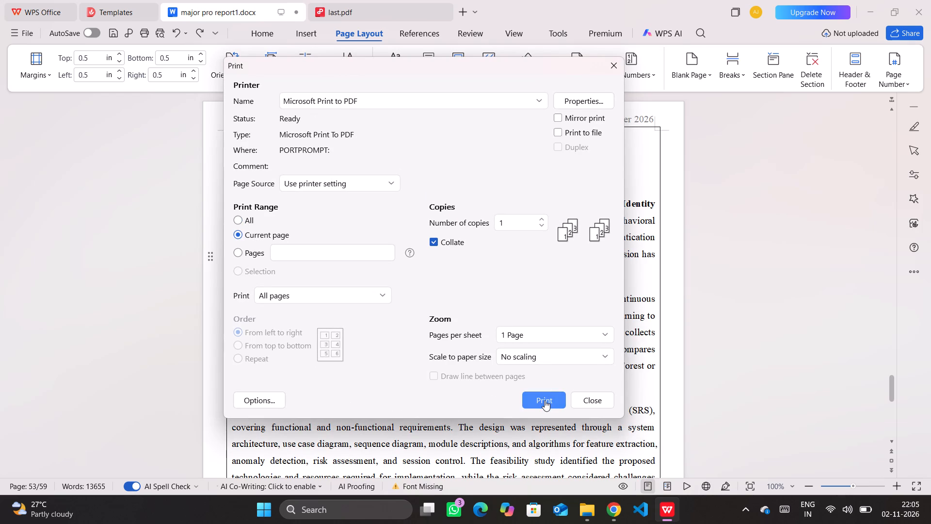
pyautogui.click(545, 400)
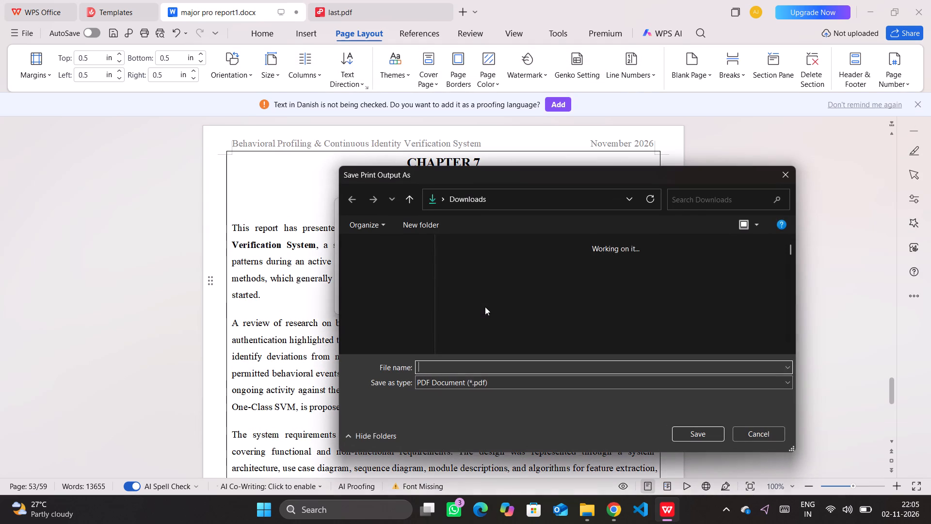
pyautogui.write('conclusipon')
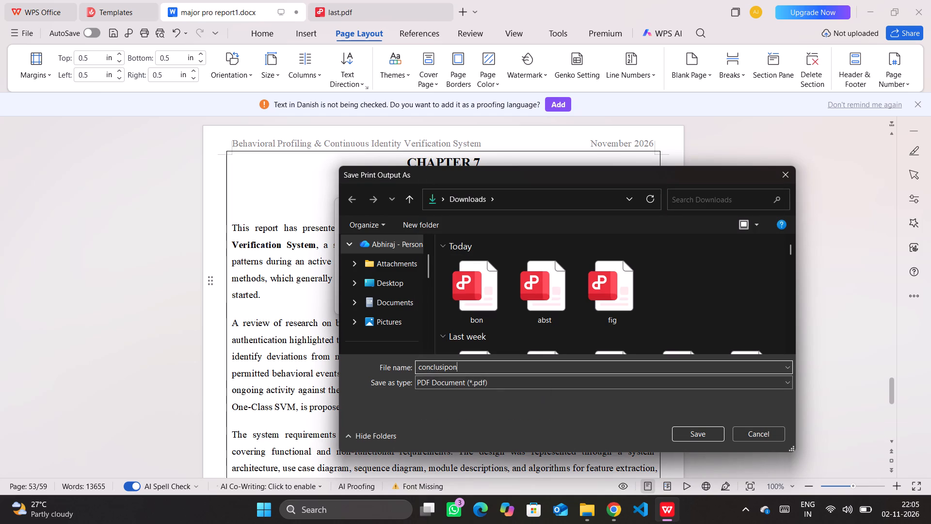
pyautogui.click(448, 367)
pyautogui.press('BackSpace')
pyautogui.click(690, 433)
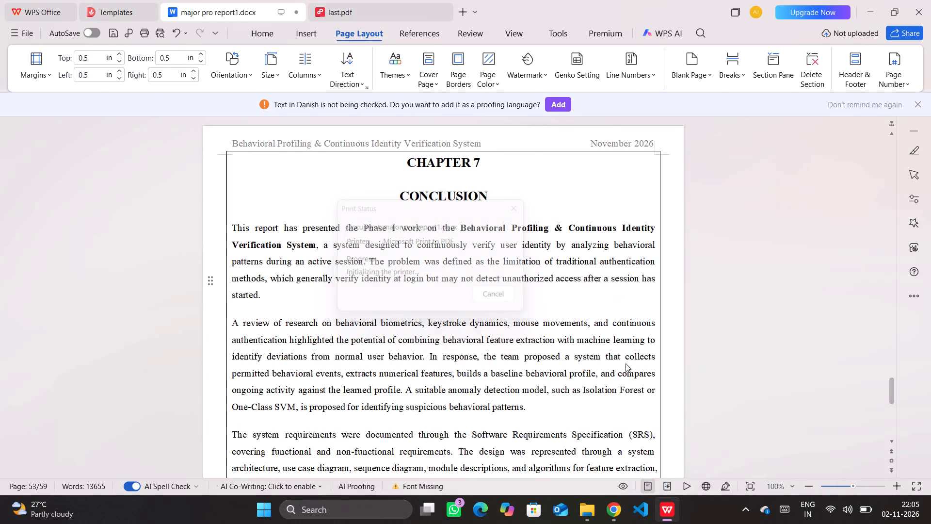
# Review the pages before Chapter 7, from the sequence diagram page through Chapter 6's tables and sections, checking their layout and page breaks.
pyautogui.scroll(4, 624, 360)
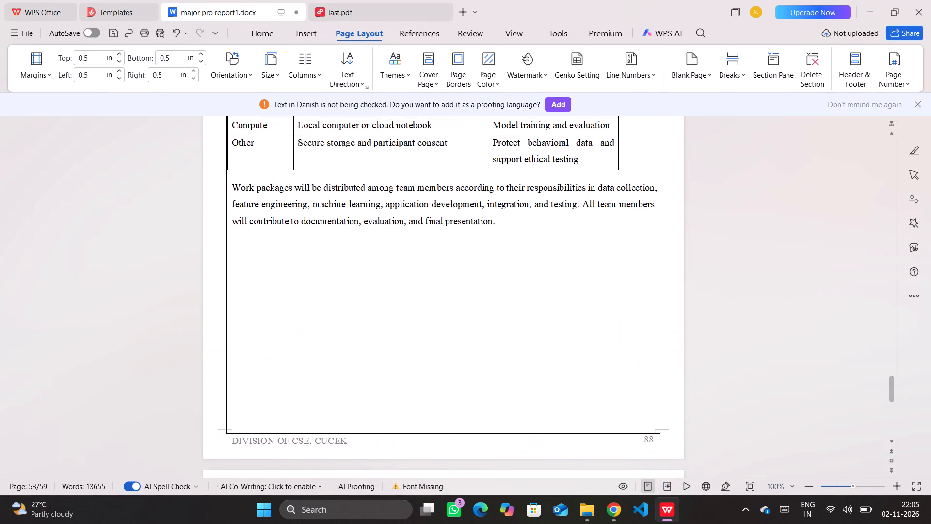
pyautogui.scroll(3, 624, 360)
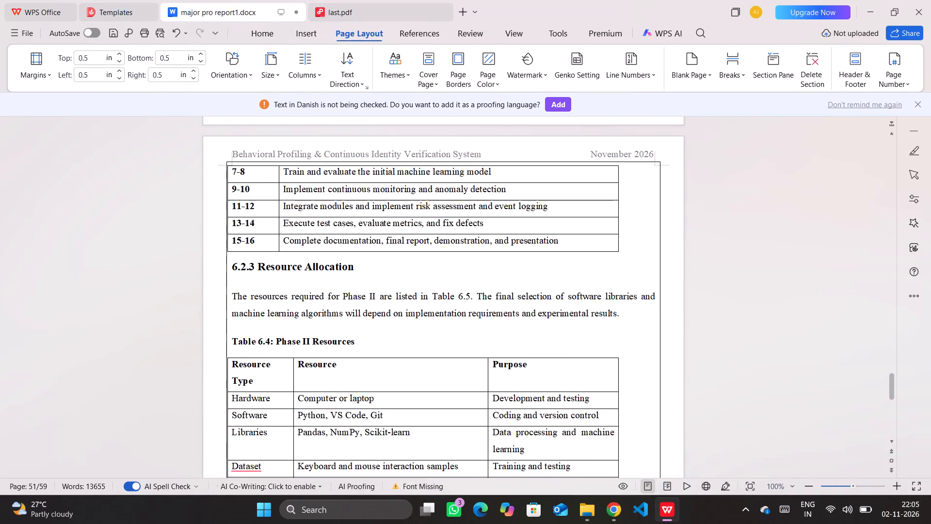
pyautogui.scroll(-2, 624, 360)
pyautogui.scroll(1, 624, 360)
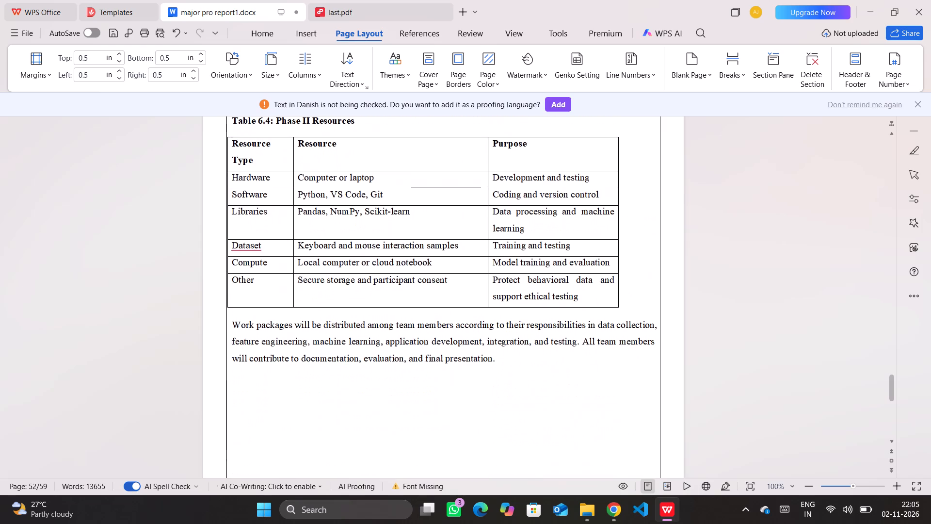
pyautogui.scroll(4, 624, 360)
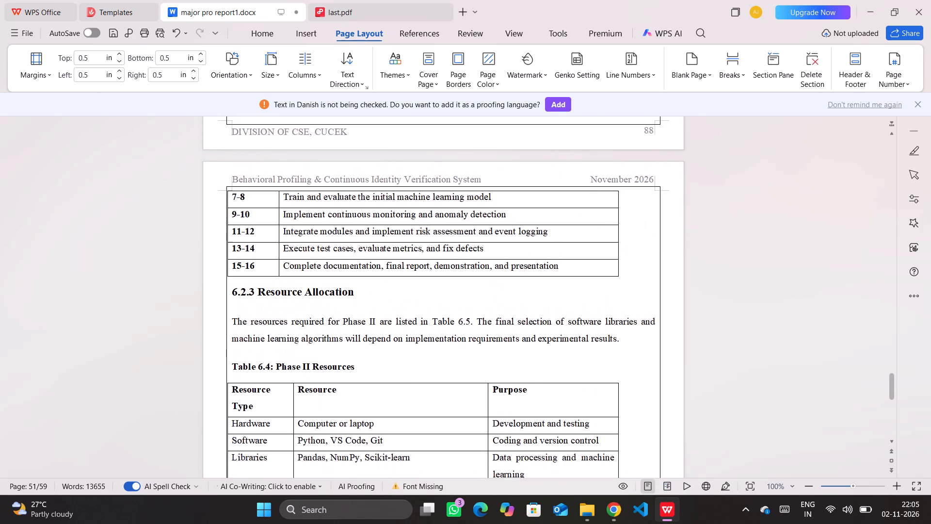
pyautogui.scroll(5, 624, 360)
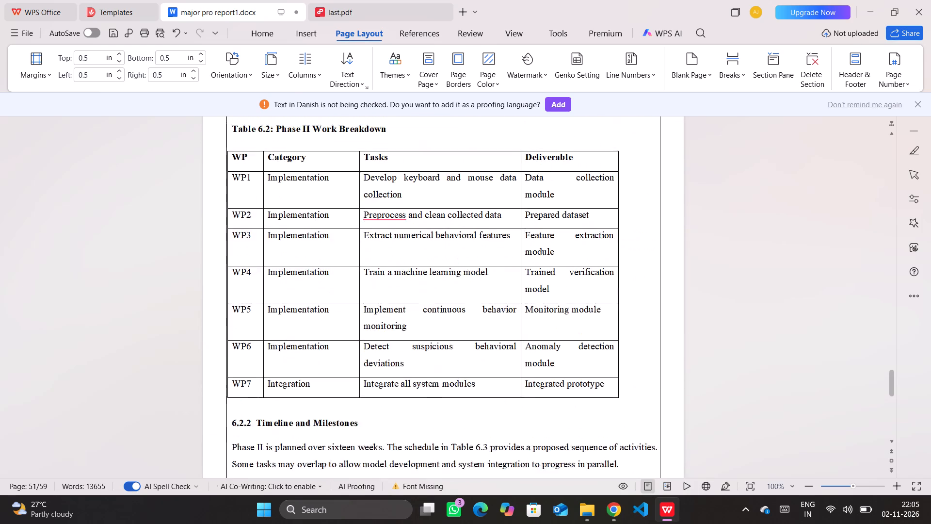
pyautogui.scroll(1, 624, 360)
pyautogui.scroll(-4, 624, 360)
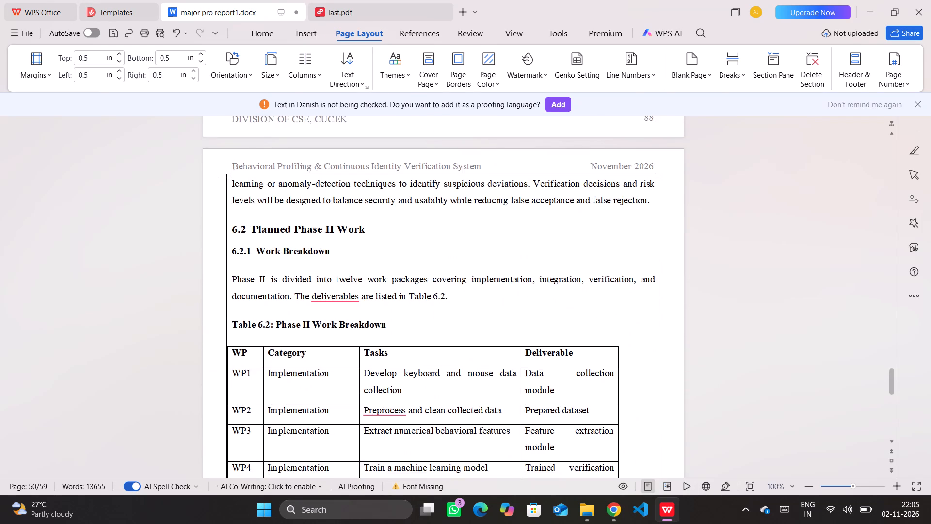
pyautogui.scroll(-3, 624, 360)
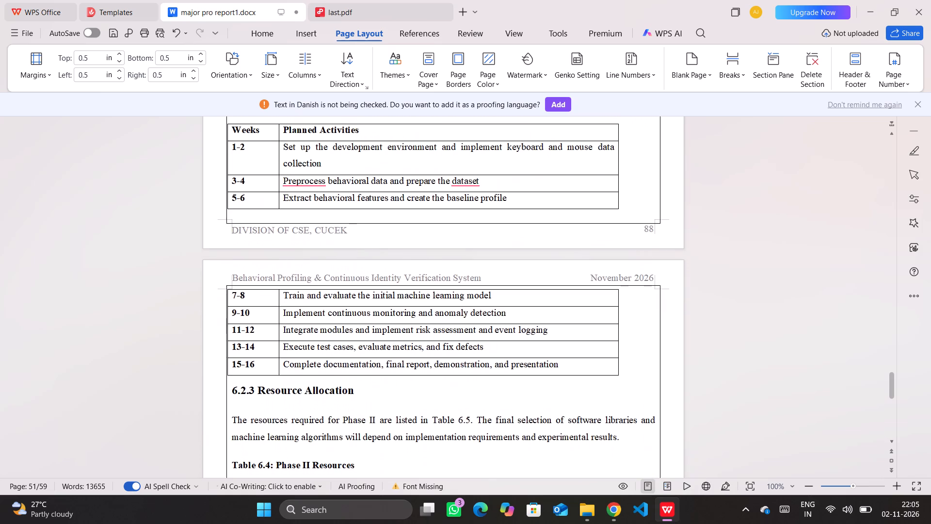
pyautogui.scroll(-3, 624, 360)
pyautogui.scroll(7, 624, 360)
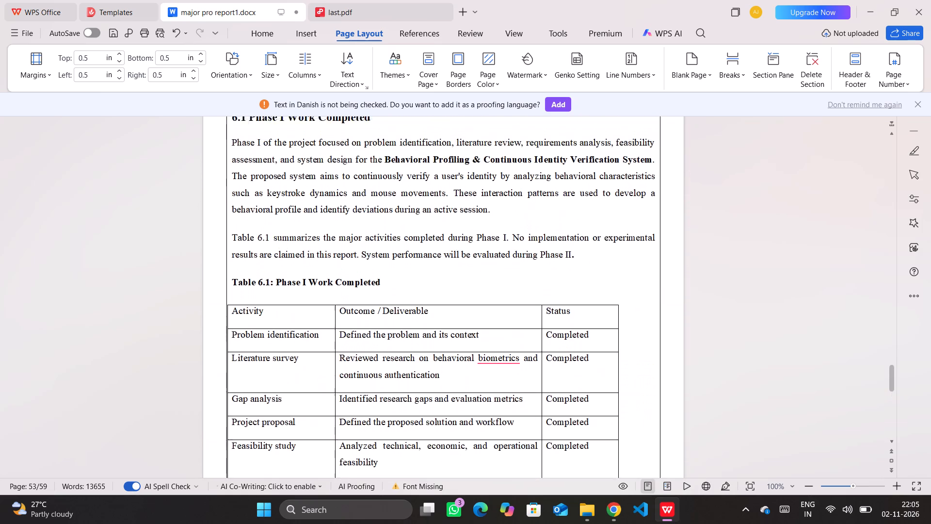
pyautogui.scroll(4, 624, 360)
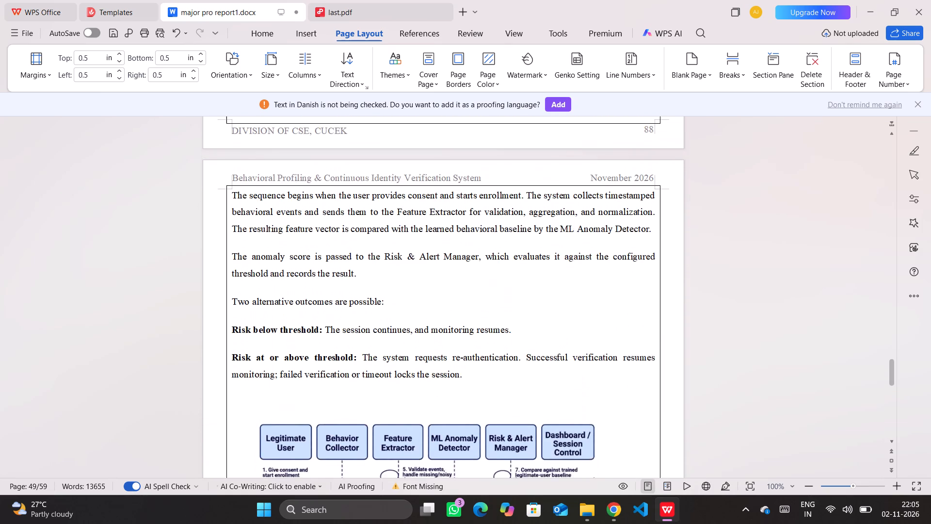
pyautogui.scroll(-2, 624, 360)
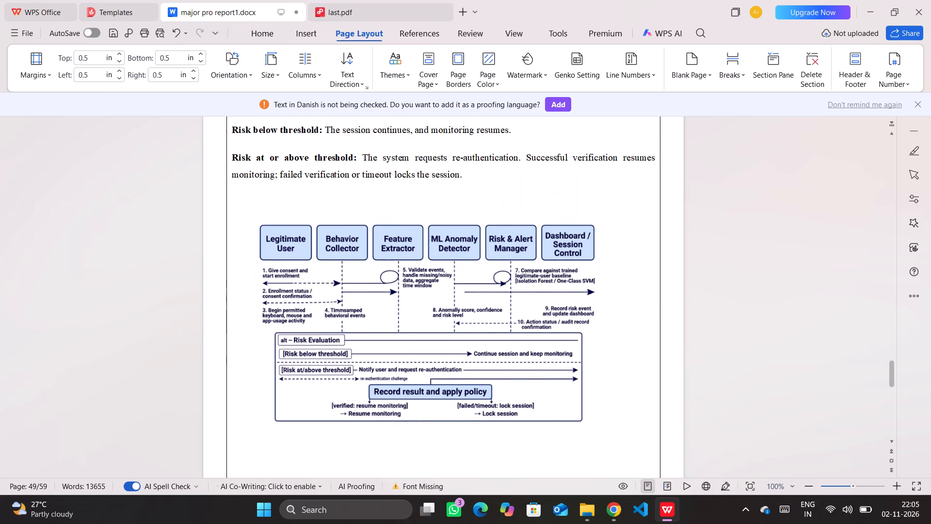
pyautogui.click(571, 341)
pyautogui.scroll(-4, 571, 341)
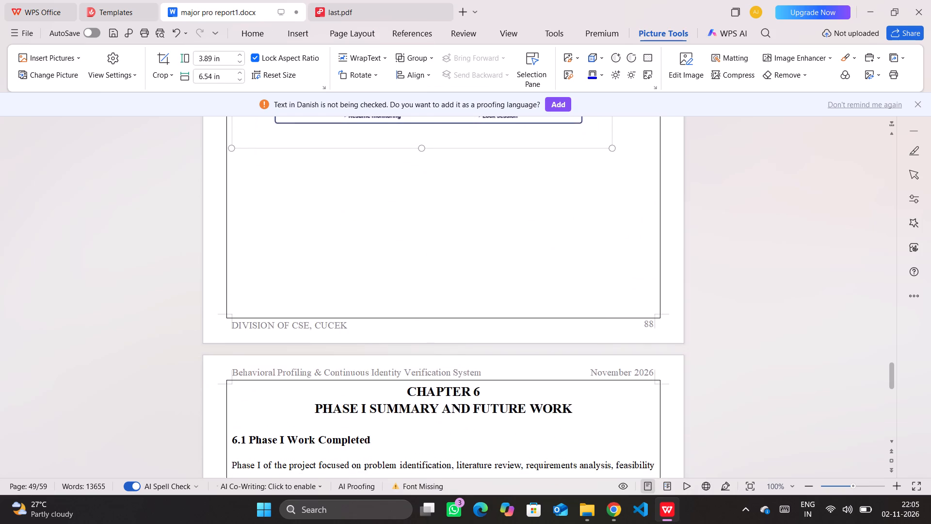
pyautogui.scroll(-3, 571, 341)
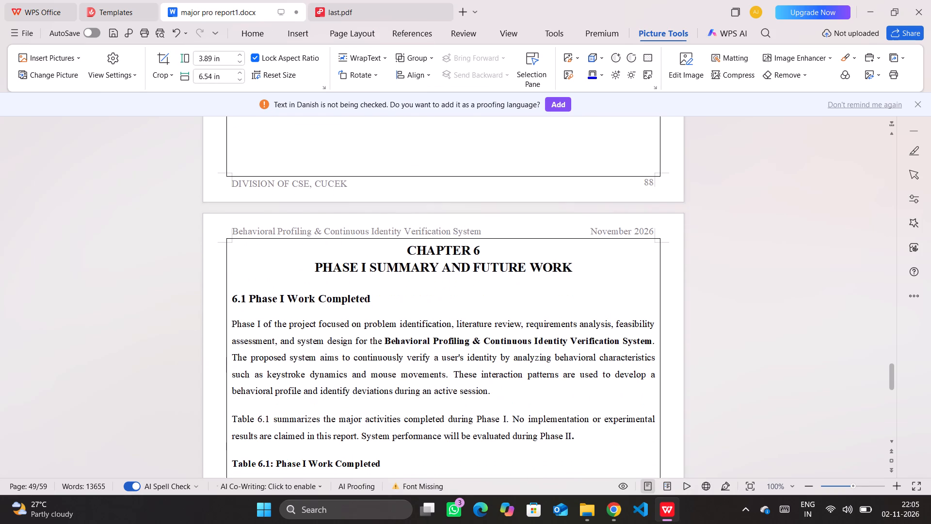
pyautogui.scroll(-4, 571, 341)
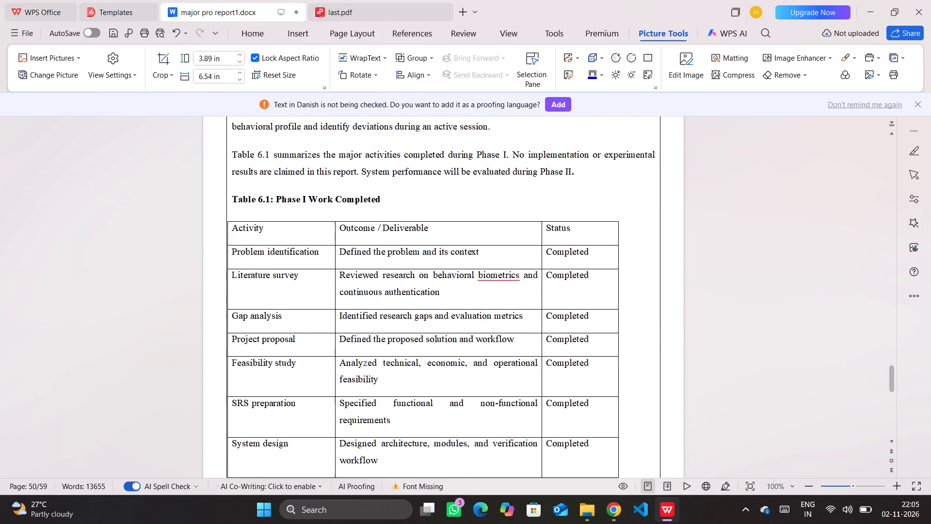
pyautogui.scroll(-1, 571, 341)
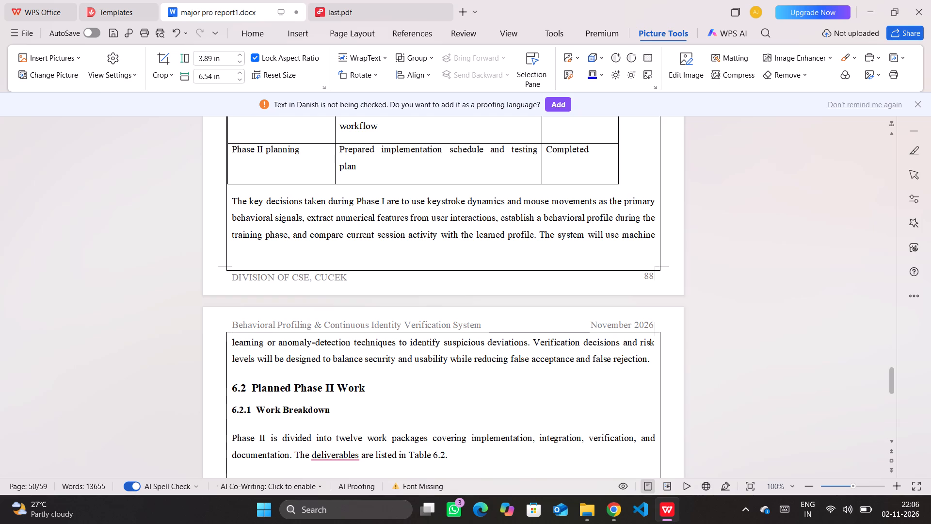
# Examine how section 6.2 and Tables 6.1 to 6.3 break across the Chapter 6 pages.
pyautogui.scroll(1, 571, 341)
pyautogui.scroll(-4, 571, 341)
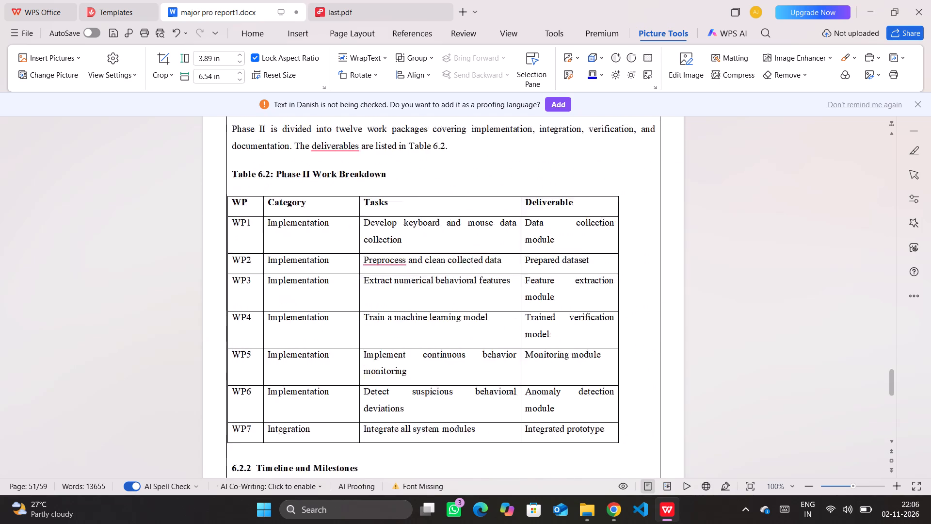
pyautogui.scroll(-4, 571, 341)
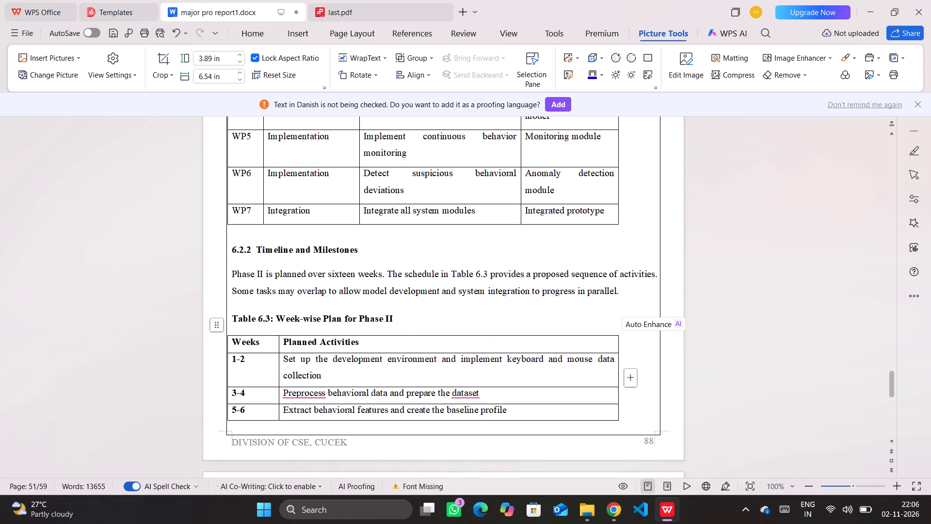
pyautogui.scroll(3, 234, 246)
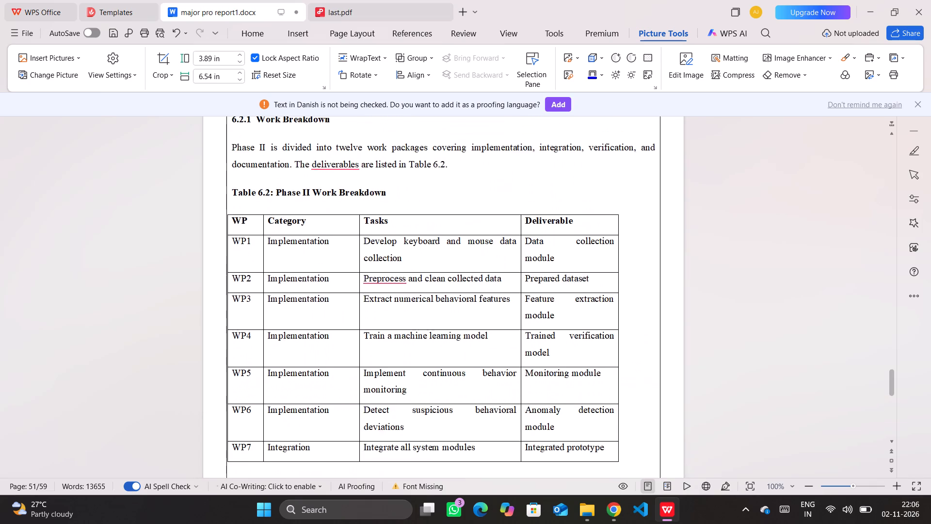
pyautogui.scroll(1, 234, 246)
pyautogui.scroll(-1, 234, 246)
pyautogui.scroll(2, 234, 246)
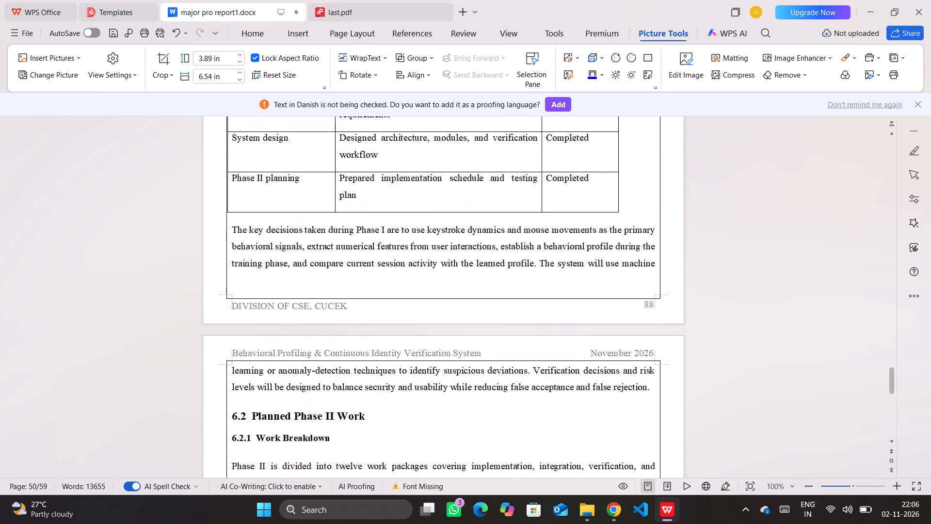
pyautogui.scroll(1, 234, 246)
pyautogui.scroll(-4, 234, 246)
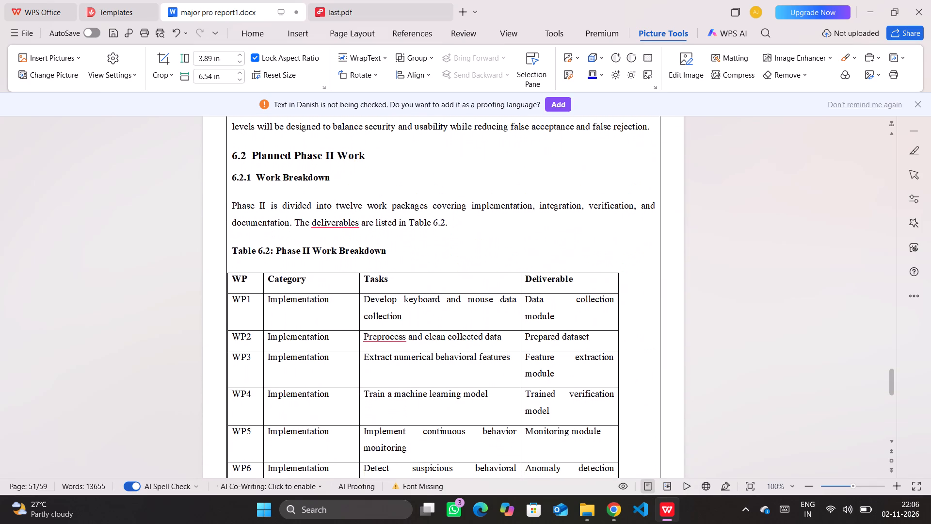
pyautogui.scroll(-2, 234, 246)
pyautogui.scroll(2, 234, 246)
pyautogui.scroll(-2, 296, 286)
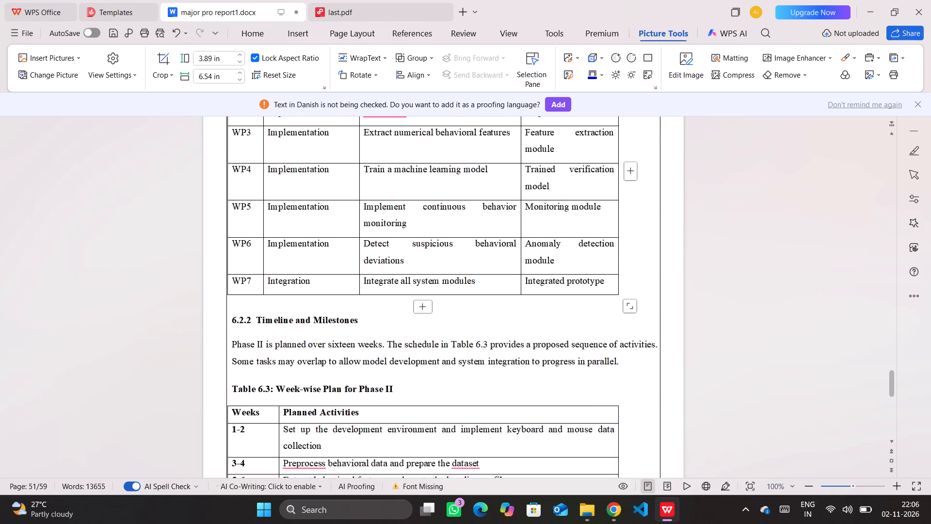
# Insert blank lines before the 6.2.2 Timeline and Milestones heading to push it and its week-wise plan onto the next page.
pyautogui.click(231, 317)
pyautogui.press('Return')
pyautogui.press('Return')
pyautogui.press('Return')
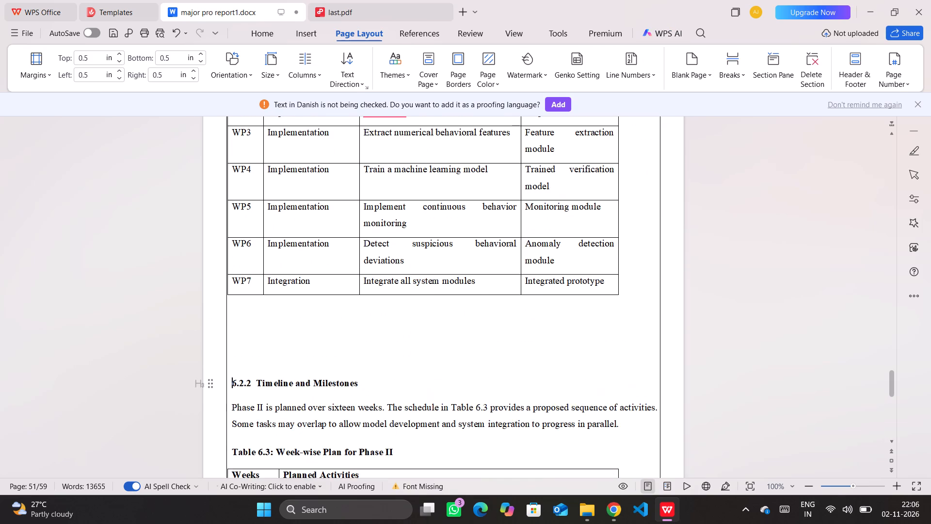
pyautogui.press('Return')
pyautogui.scroll(-1, 231, 317)
pyautogui.press('Return')
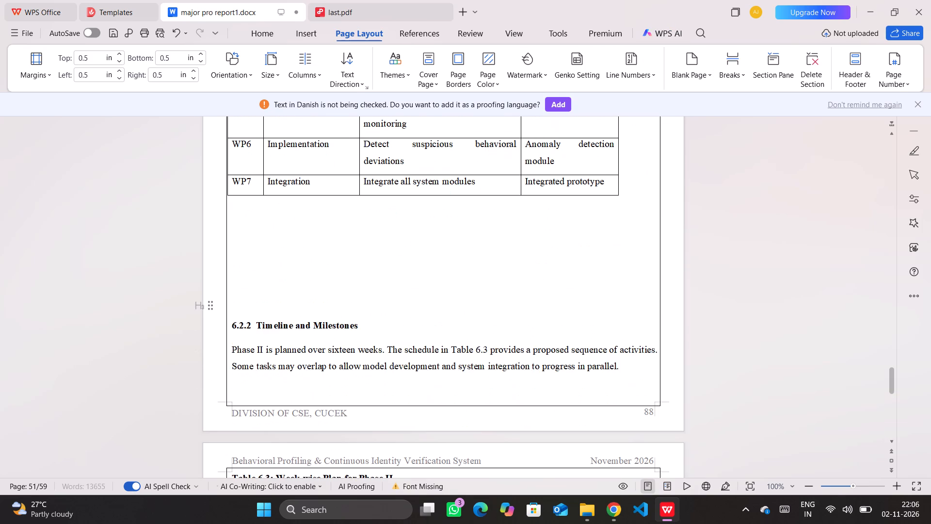
pyautogui.press('Return')
pyautogui.press('Return')
pyautogui.scroll(-2, 231, 317)
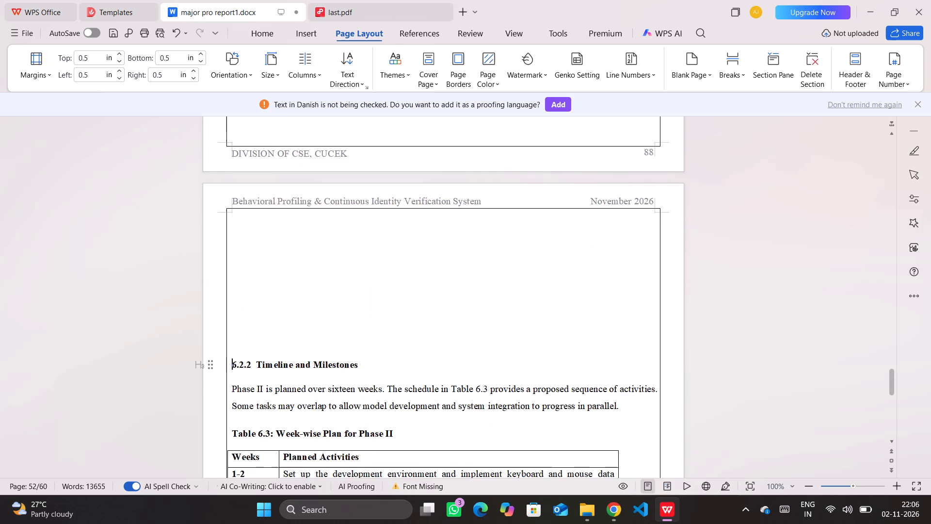
# Adjust the blank lines above the 6.2.2 Timeline and Milestones heading so that it starts at the top of its page.
pyautogui.scroll(-4, 231, 317)
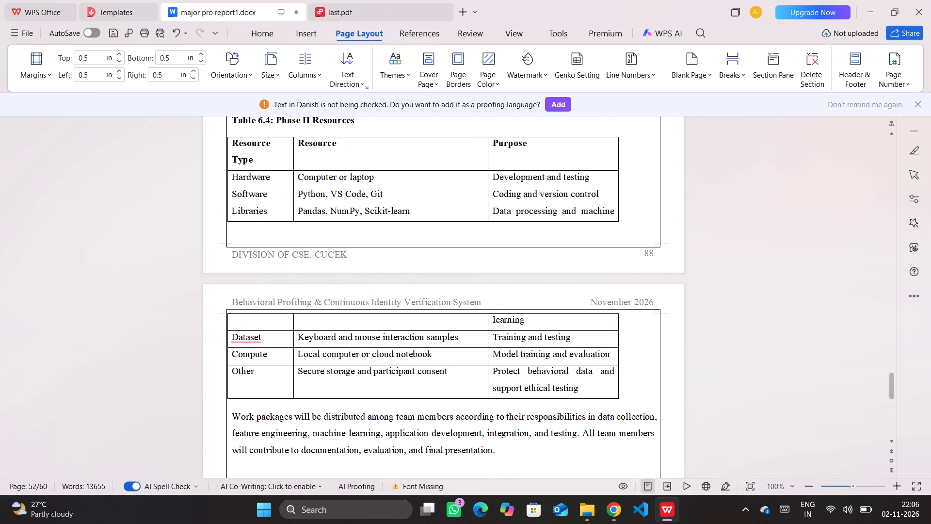
pyautogui.scroll(4, 231, 317)
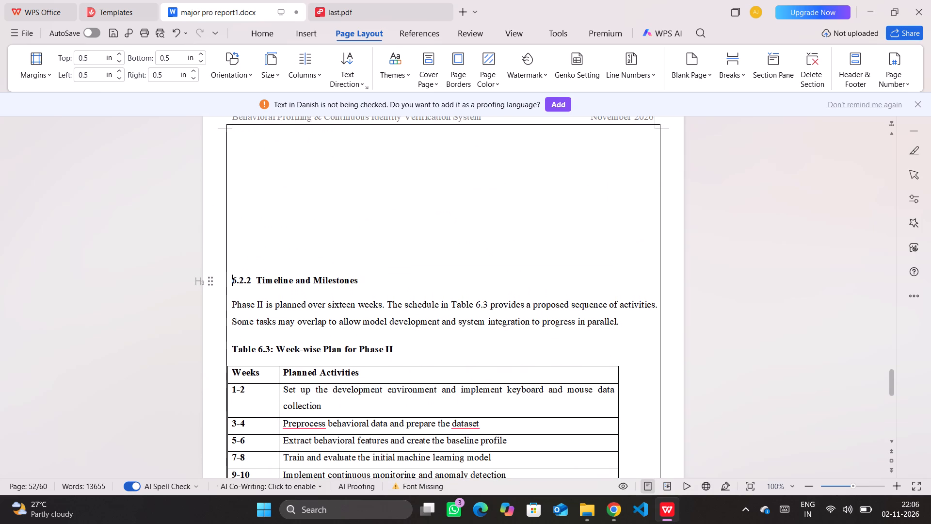
pyautogui.click(235, 267)
pyautogui.press('BackSpace')
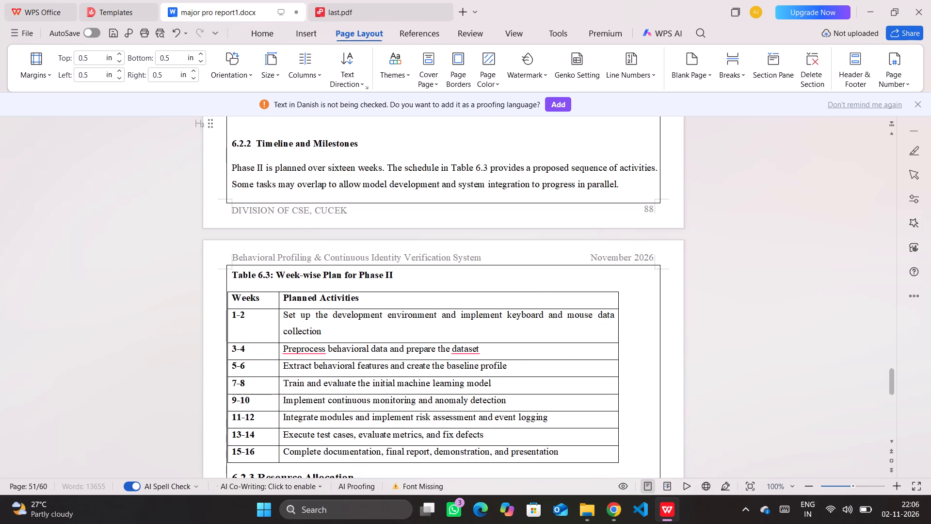
pyautogui.press('Return')
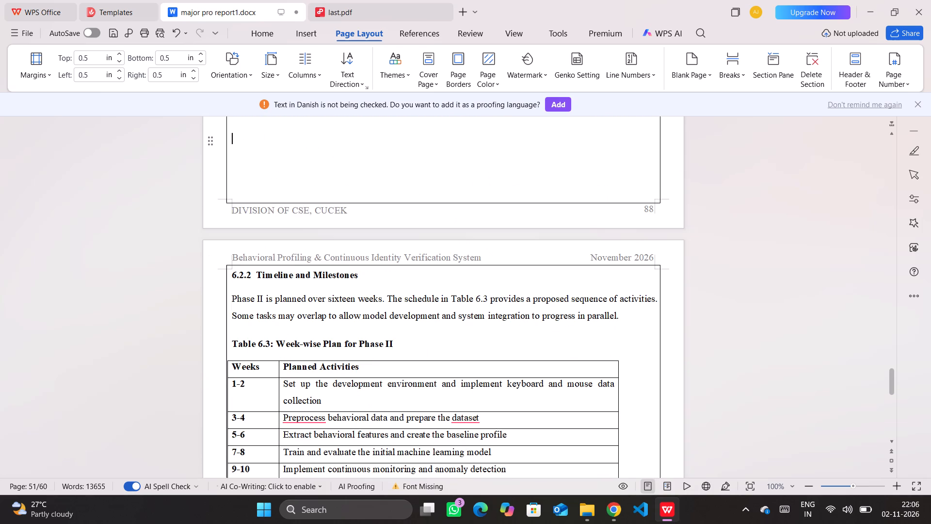
# Examine the page layout from the work package table through Table 6.4 to the Chapter 7 conclusion.
pyautogui.scroll(3, 308, 395)
pyautogui.scroll(-1, 308, 395)
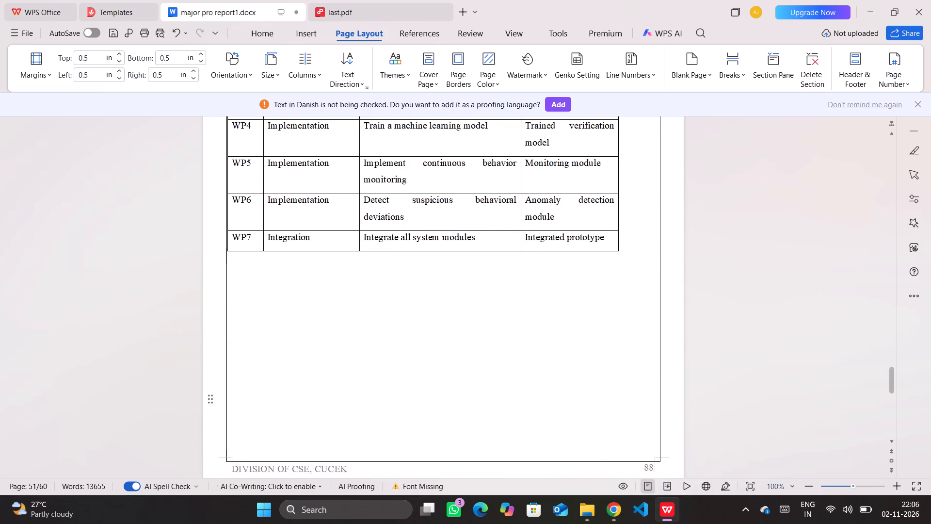
pyautogui.scroll(3, 308, 395)
pyautogui.scroll(-3, 308, 395)
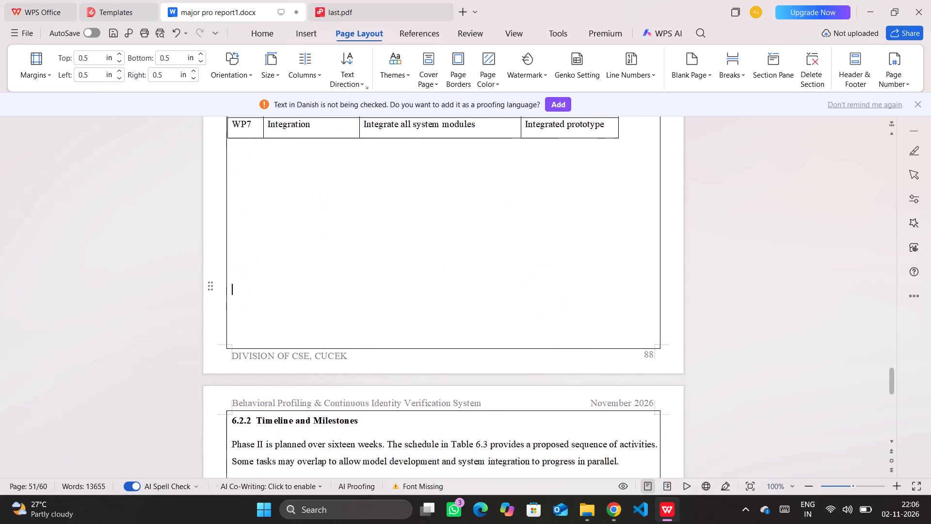
pyautogui.scroll(-6, 308, 395)
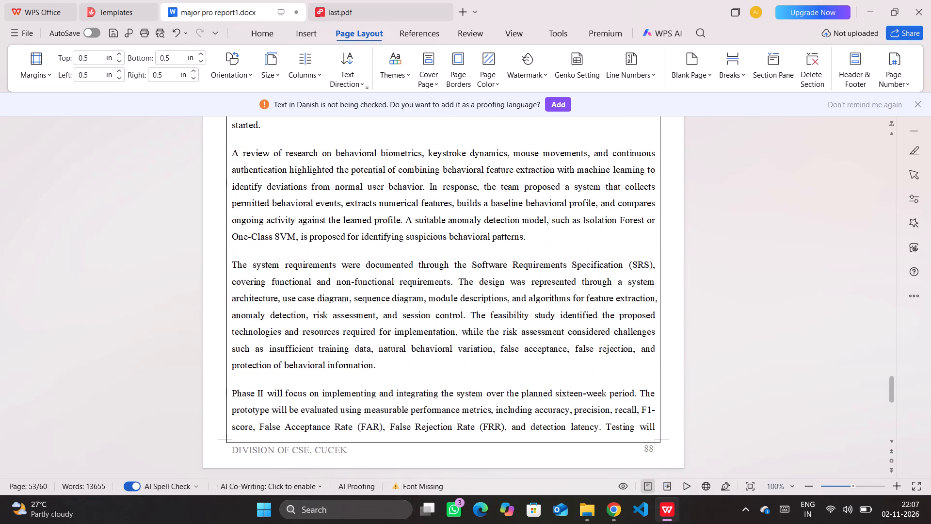
pyautogui.scroll(-1, 308, 395)
pyautogui.scroll(4, 308, 395)
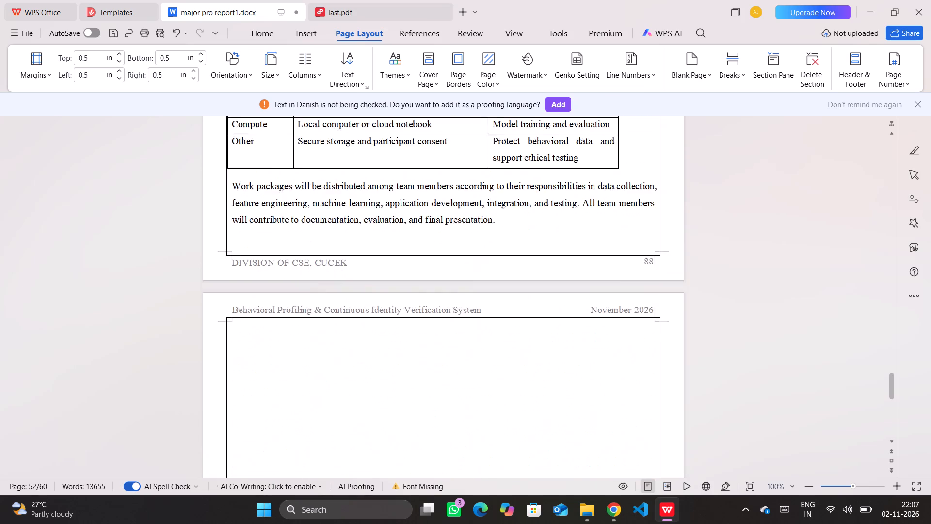
pyautogui.scroll(1, 308, 395)
pyautogui.scroll(-3, 308, 395)
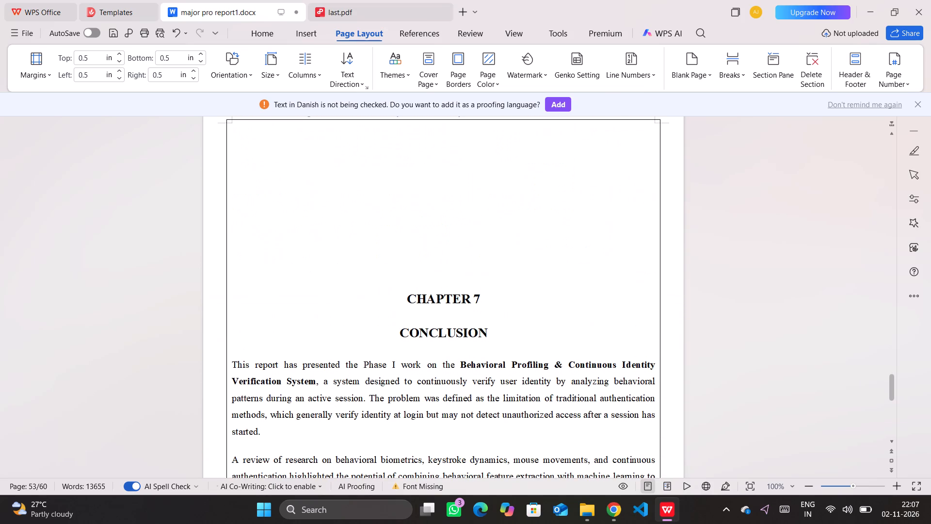
pyautogui.scroll(3, 265, 328)
pyautogui.scroll(2, 426, 276)
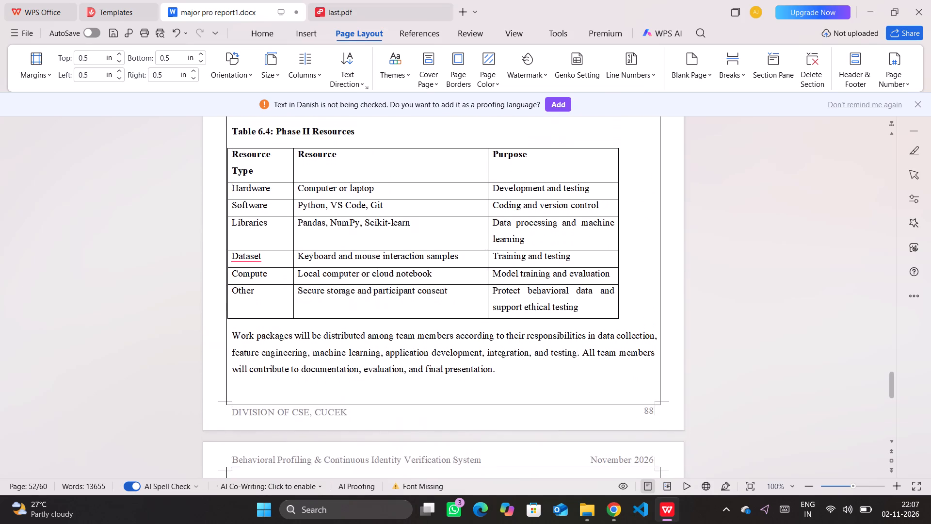
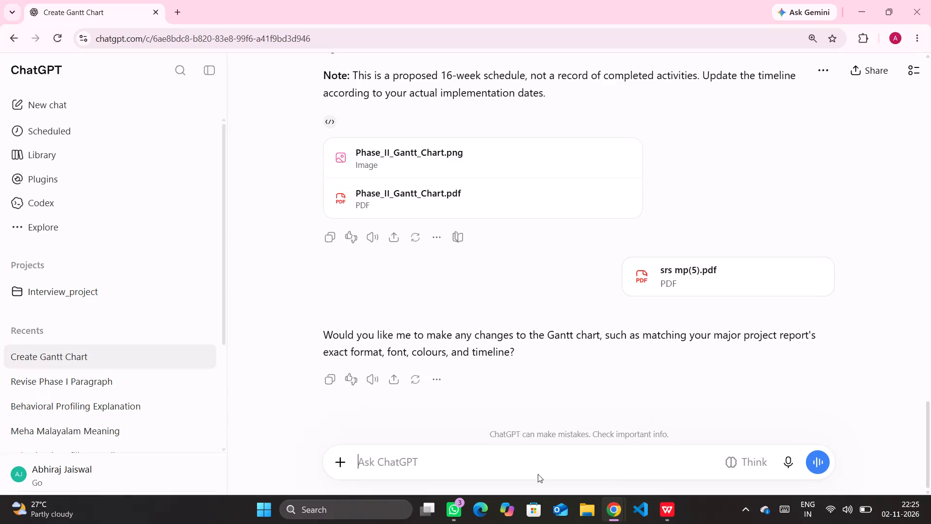
# Switch to WPS Office and examine the sequence diagram and the explanatory text above it in major pro report1.docx.
pyautogui.click(658, 510)
pyautogui.scroll(5, 455, 348)
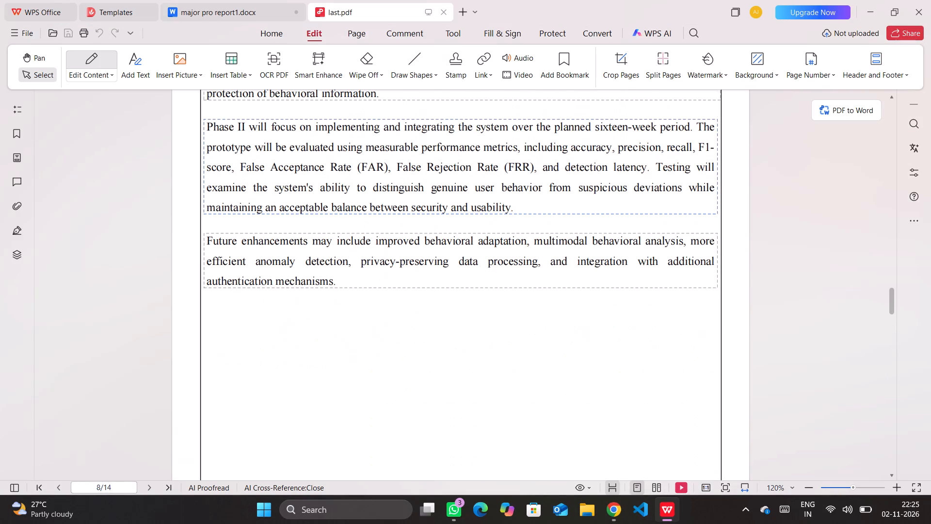
pyautogui.click(224, 14)
pyautogui.scroll(5, 332, 208)
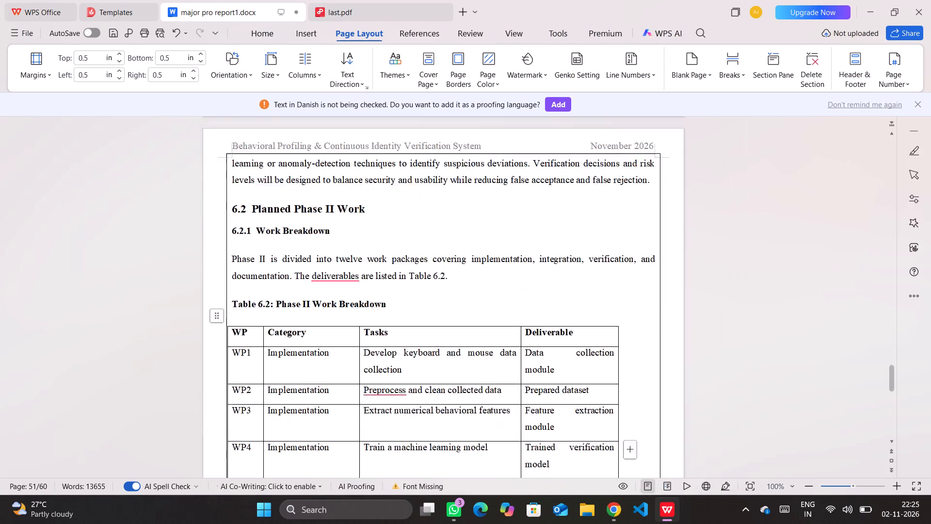
pyautogui.scroll(4, 332, 208)
pyautogui.scroll(-3, 332, 208)
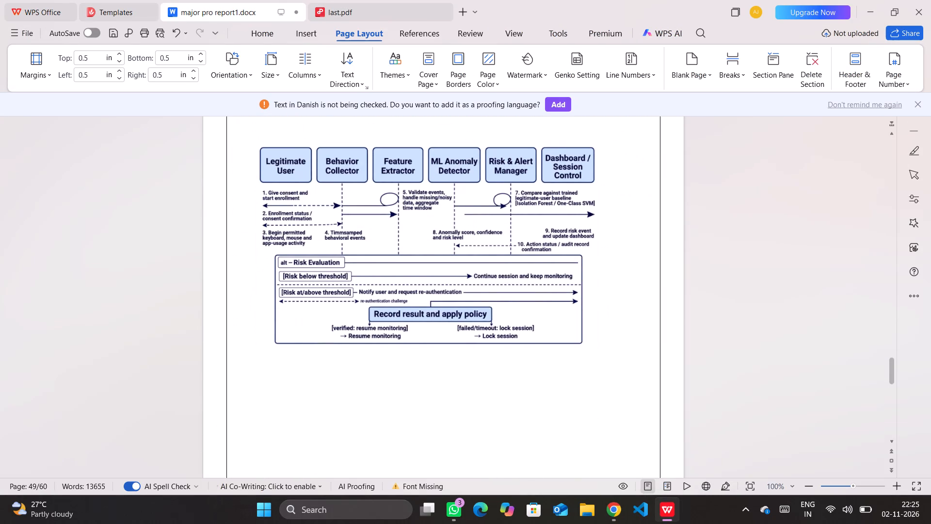
pyautogui.click(344, 247)
pyautogui.scroll(4, 344, 247)
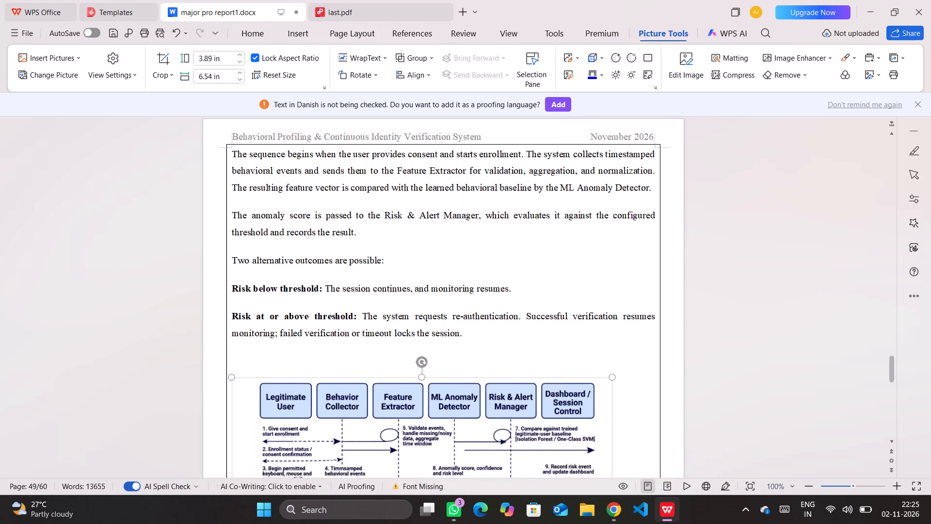
# Delete the old sequence diagram picture below the risk threshold text in section 5.4.
pyautogui.scroll(2, 344, 247)
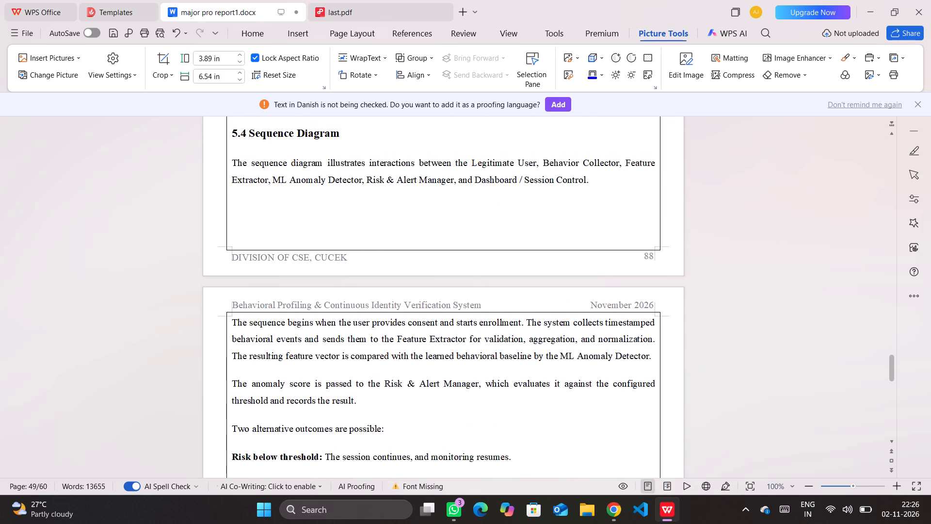
pyautogui.scroll(1, 344, 247)
pyautogui.scroll(-3, 344, 247)
pyautogui.scroll(-1, 435, 348)
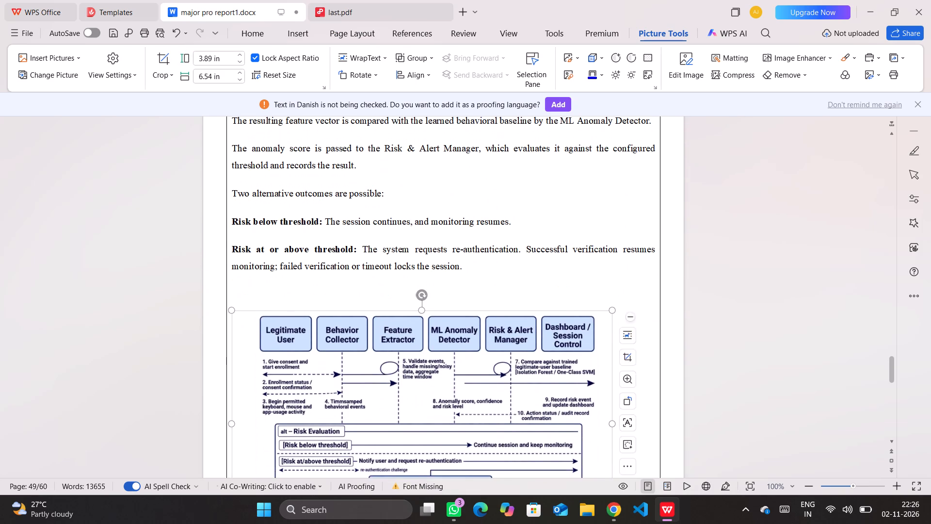
pyautogui.scroll(-1, 435, 348)
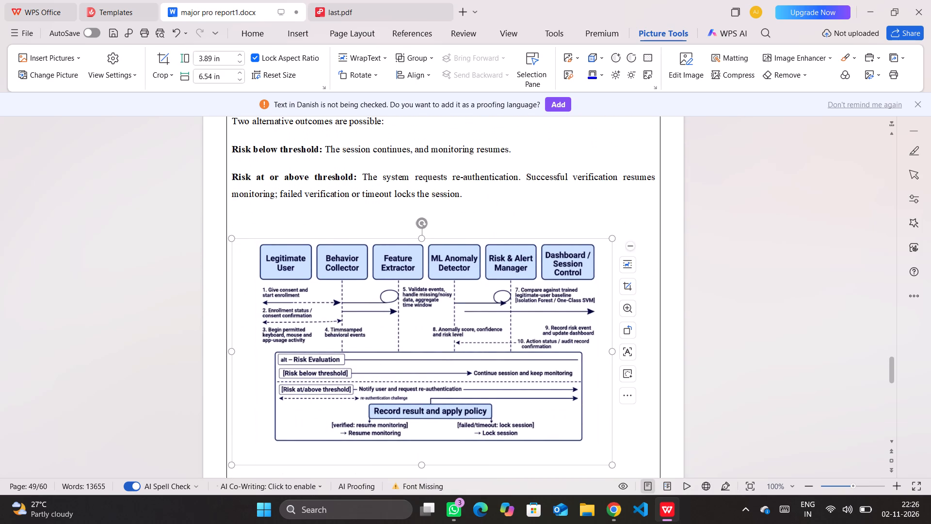
pyautogui.rightClick(564, 405)
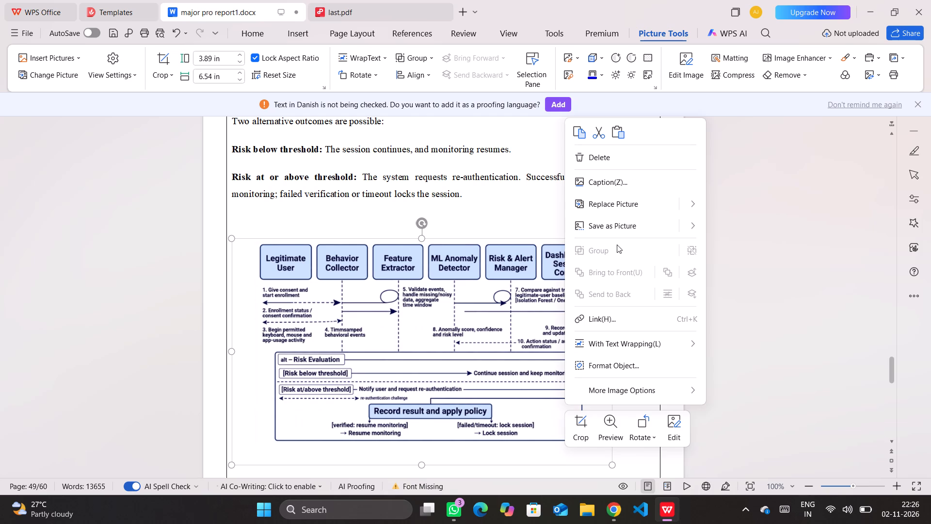
pyautogui.click(607, 153)
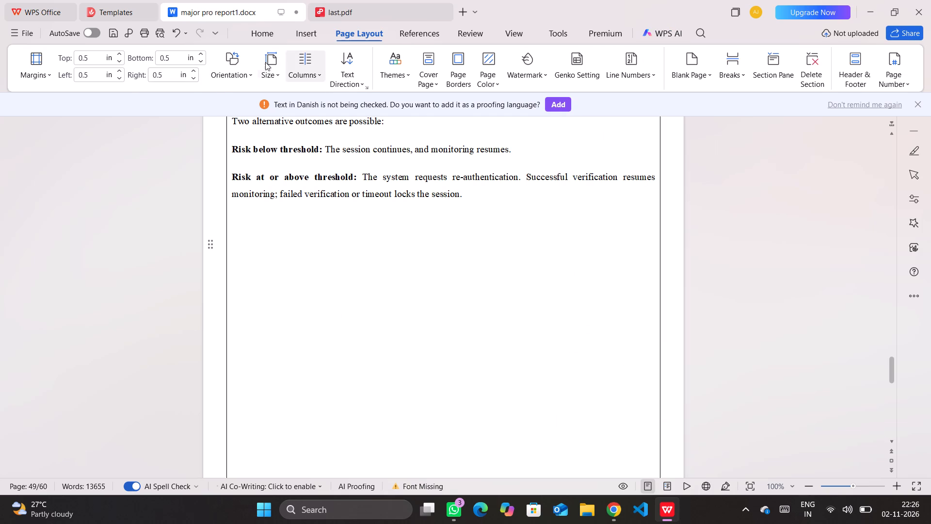
# Insert the picture seq.jpeg from the Downloads folder in place of the deleted sequence diagram.
pyautogui.click(301, 32)
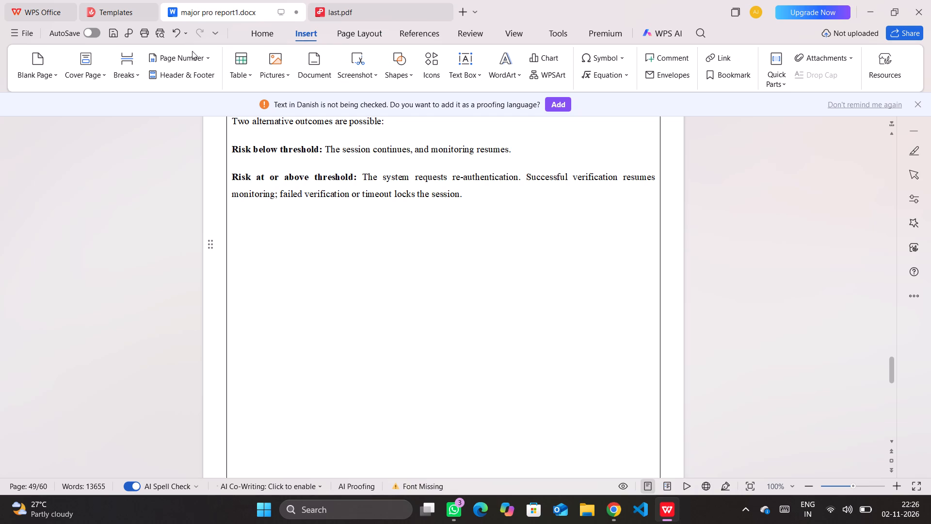
pyautogui.click(273, 72)
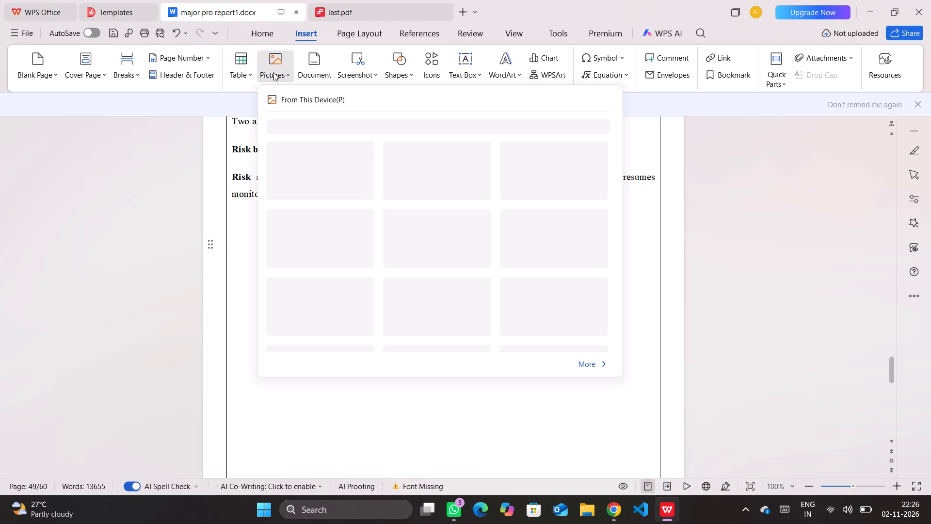
pyautogui.click(318, 104)
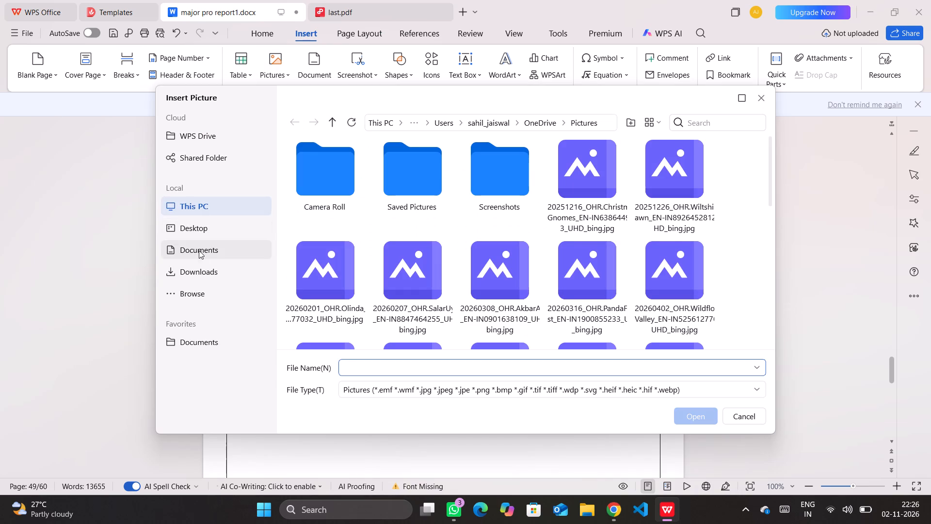
pyautogui.click(197, 268)
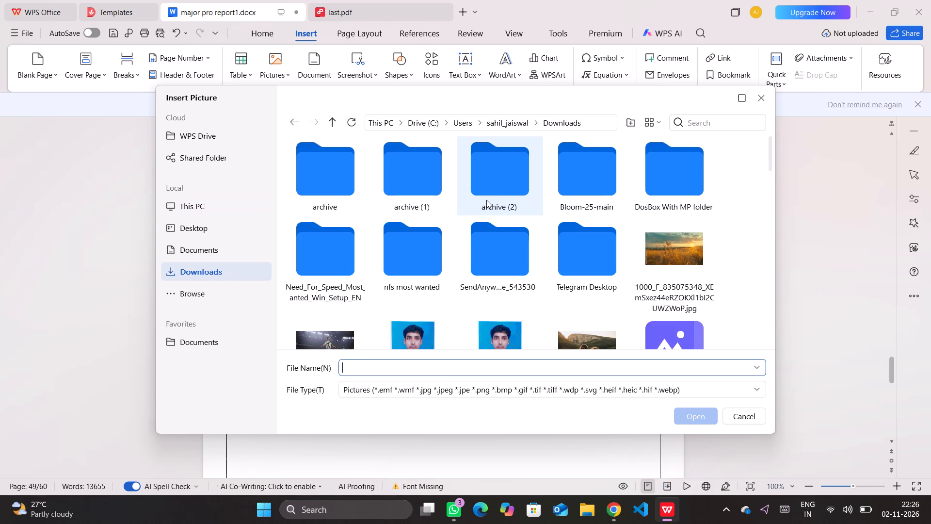
pyautogui.scroll(-5, 486, 200)
pyautogui.scroll(4, 486, 200)
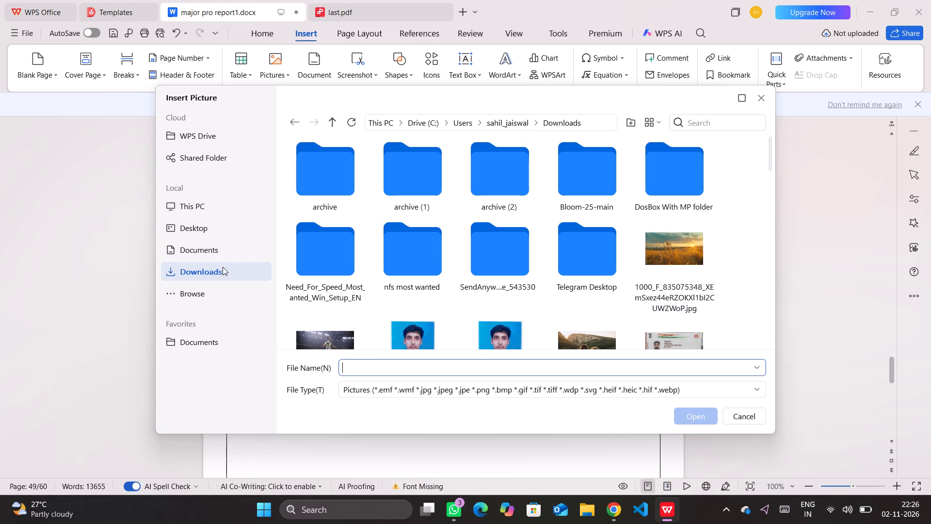
pyautogui.doubleClick(223, 267)
pyautogui.scroll(-3, 427, 255)
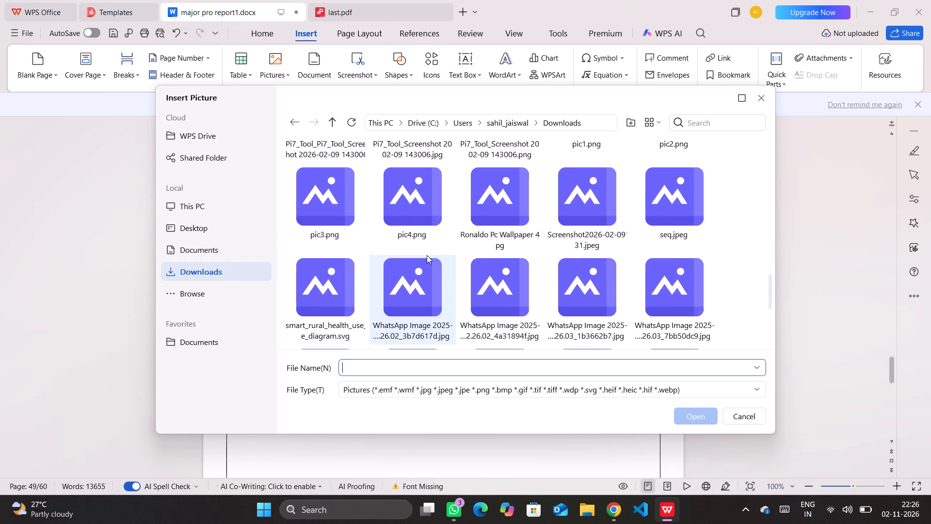
pyautogui.scroll(-1, 427, 255)
pyautogui.scroll(1, 326, 243)
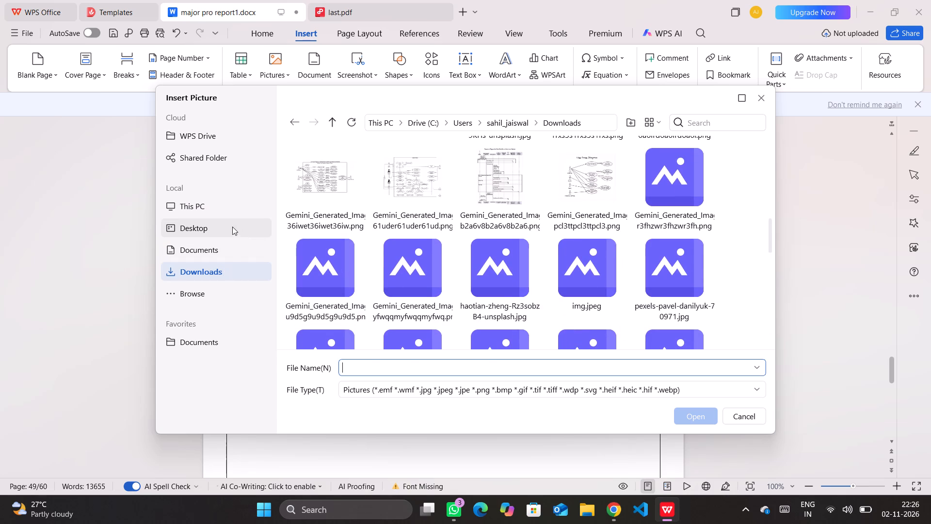
pyautogui.doubleClick(214, 209)
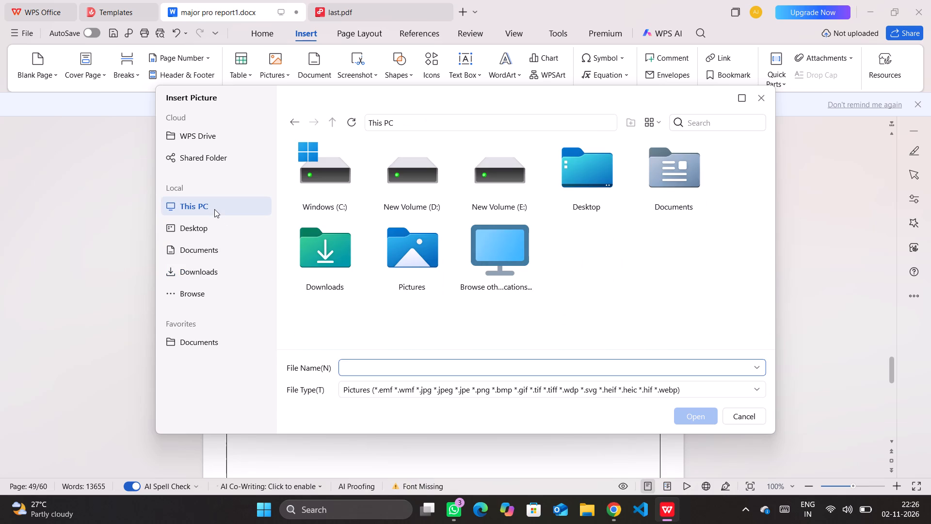
pyautogui.doubleClick(333, 259)
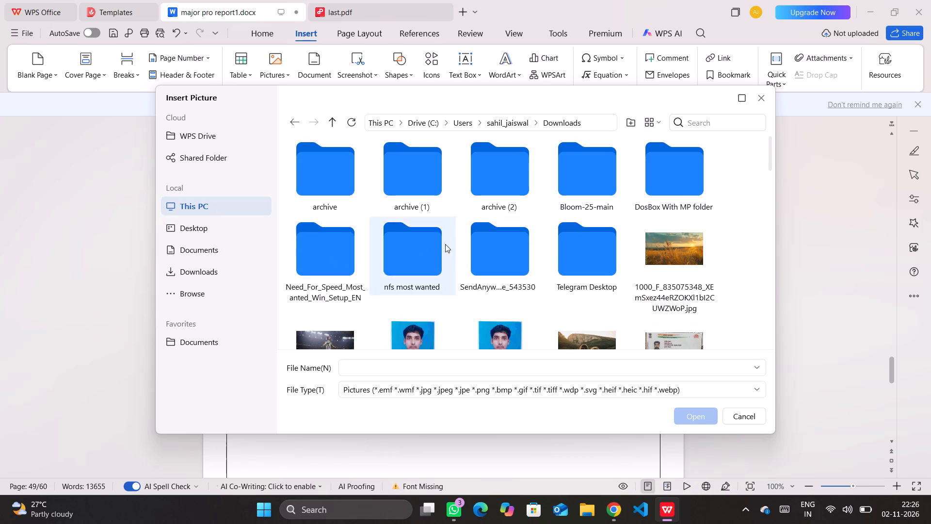
pyautogui.scroll(-4, 474, 246)
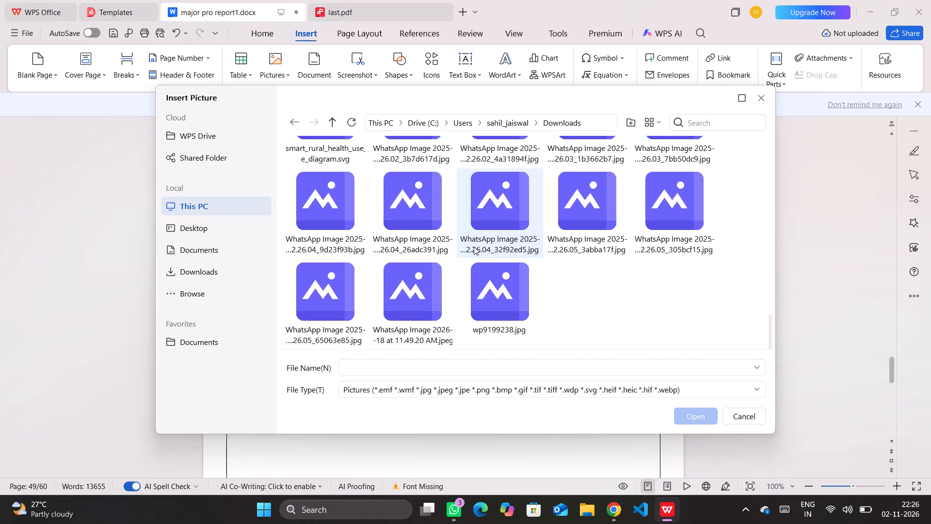
pyautogui.scroll(-1, 474, 246)
pyautogui.click(392, 369)
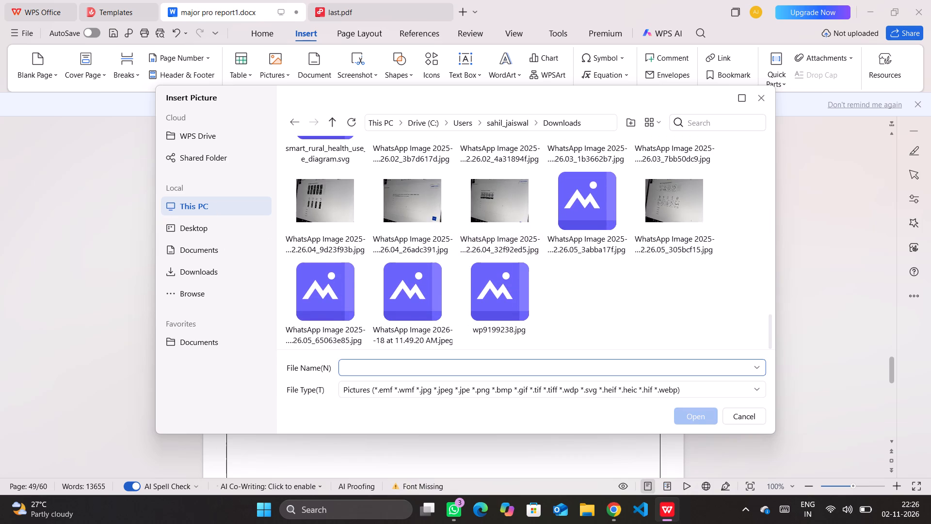
pyautogui.write('se')
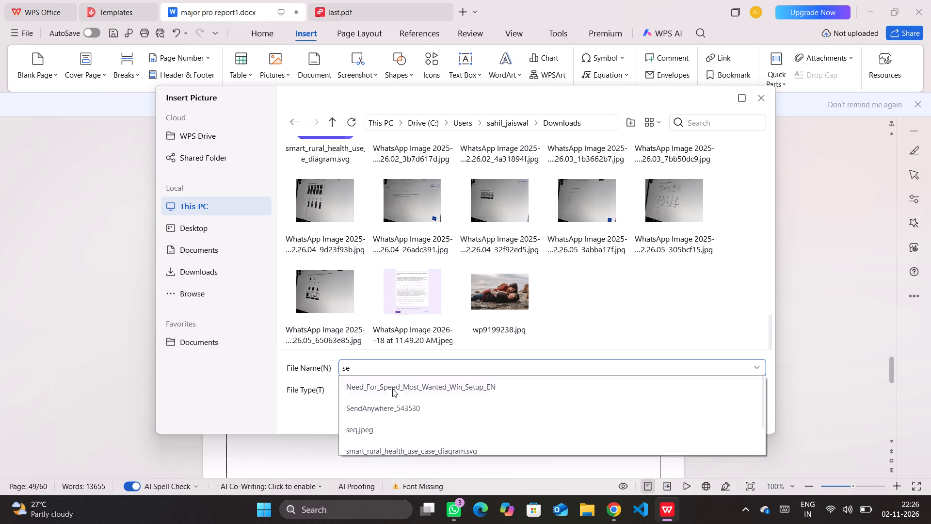
pyautogui.click(379, 426)
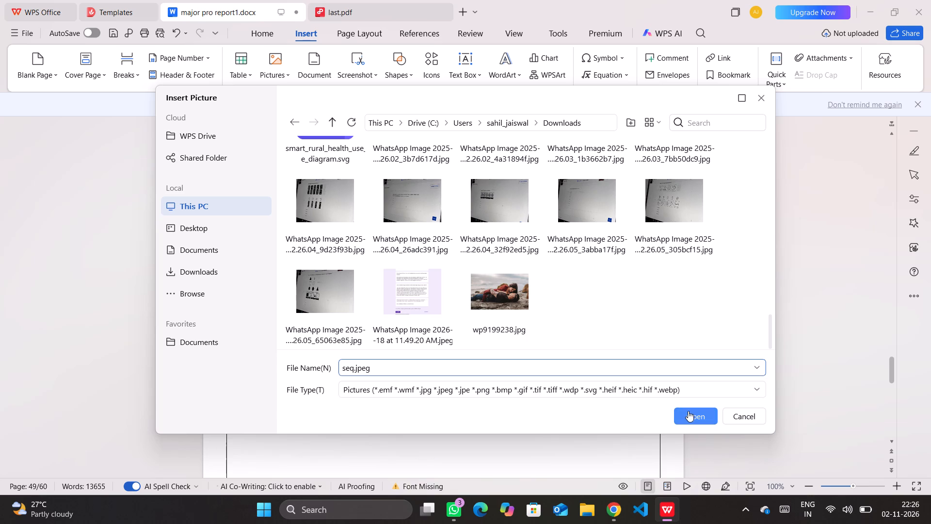
pyautogui.click(688, 411)
# Shrink the new sequence diagram proportionally to about 5.62 in high and 6.15 in wide so it follows the section text.
pyautogui.scroll(1, 521, 346)
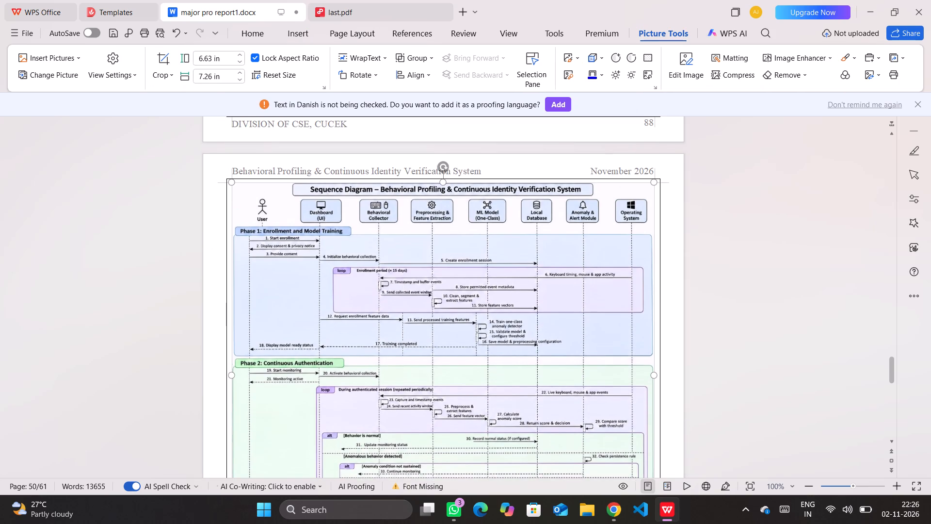
pyautogui.moveTo(232, 190); pyautogui.dragTo(296, 328)
pyautogui.scroll(-1, 296, 328)
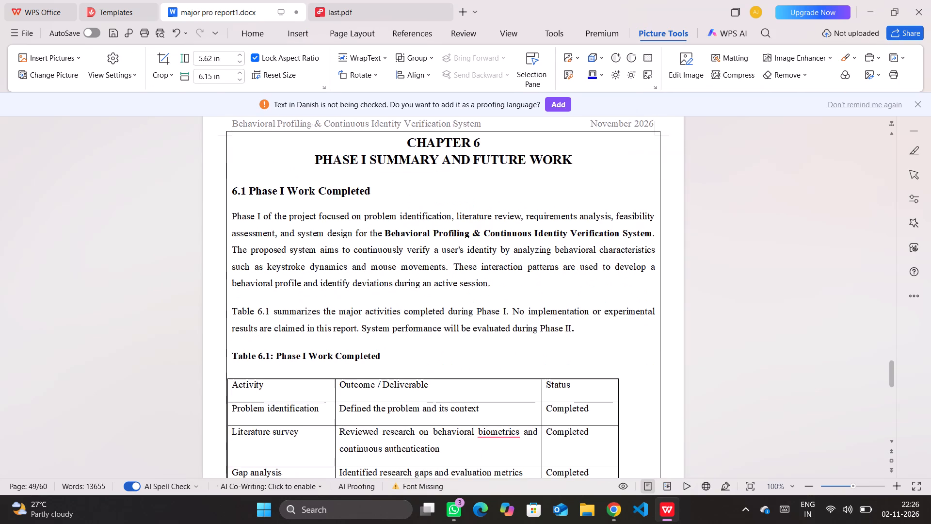
pyautogui.scroll(4, 296, 328)
pyautogui.scroll(-2, 296, 328)
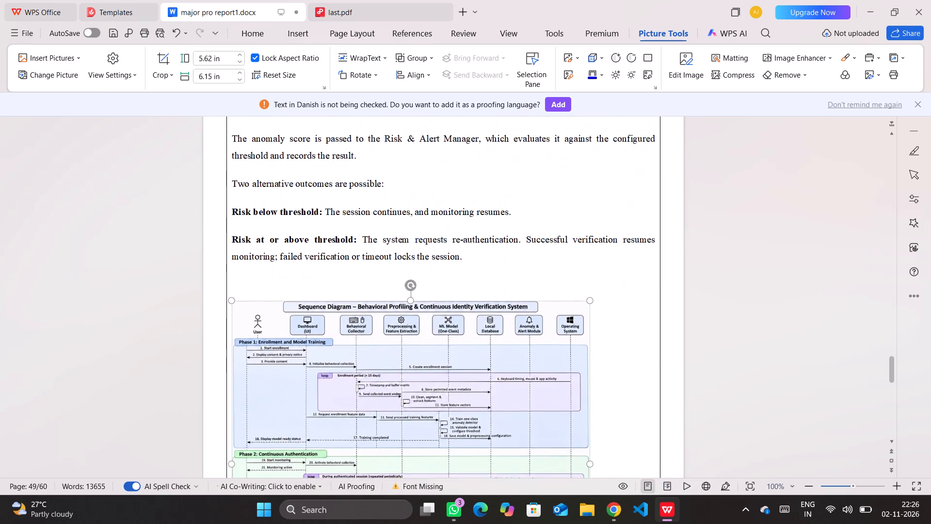
# Stretch the sequence diagram to about 7.01 in wide and 6.45 in high to fill the space on its page.
pyautogui.scroll(-2, 296, 328)
pyautogui.moveTo(375, 281); pyautogui.dragTo(417, 291)
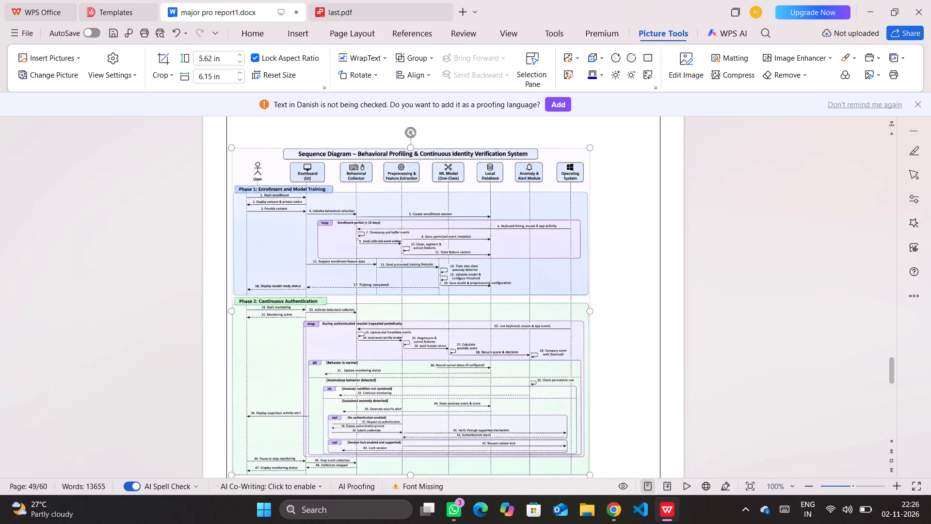
pyautogui.moveTo(417, 291); pyautogui.dragTo(469, 296)
pyautogui.moveTo(454, 293); pyautogui.dragTo(473, 293)
pyautogui.moveTo(589, 310); pyautogui.dragTo(639, 312)
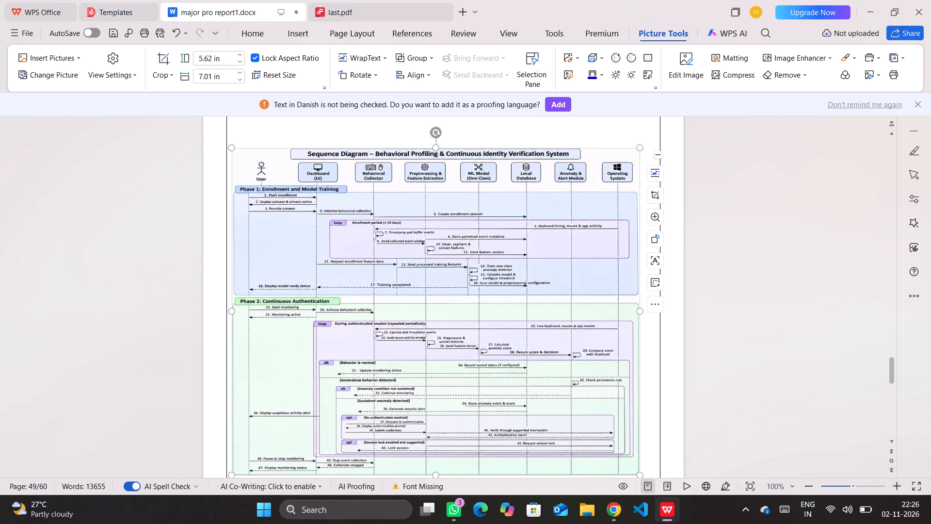
pyautogui.scroll(-2, 563, 304)
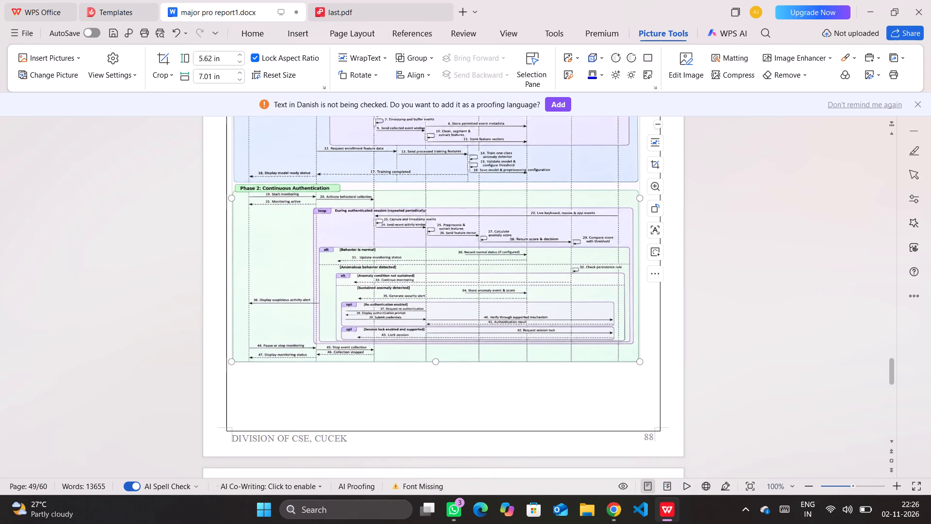
pyautogui.moveTo(434, 364); pyautogui.dragTo(436, 412)
# Widen the sequence diagram to about 7.29 in so it reaches close to the page border.
pyautogui.scroll(1, 436, 412)
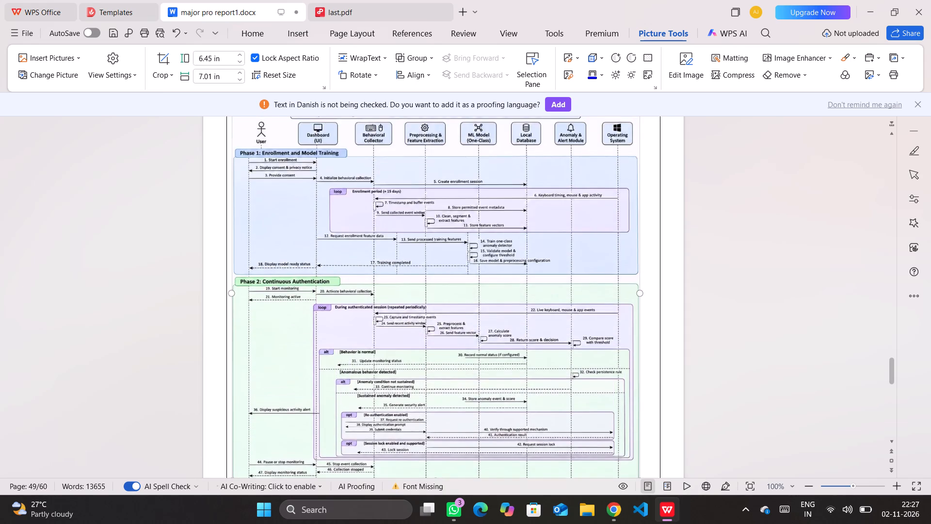
pyautogui.scroll(4, 436, 412)
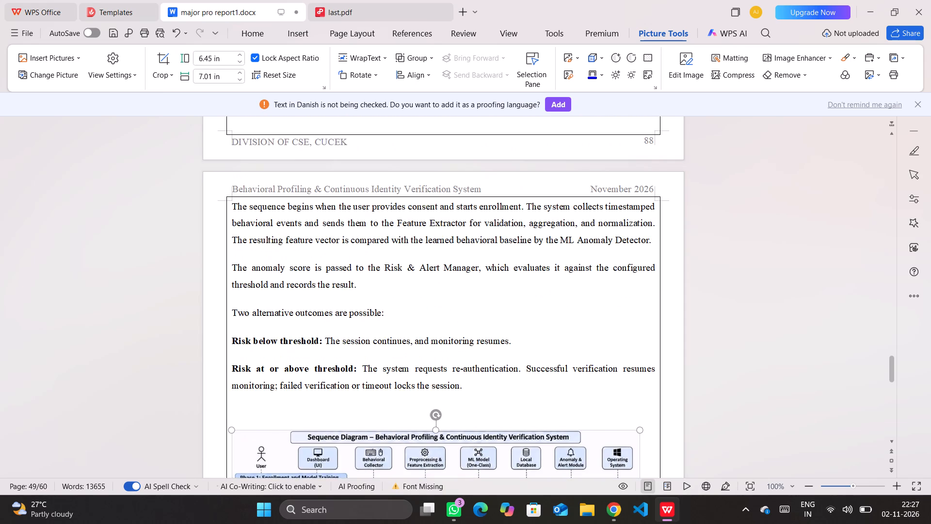
pyautogui.scroll(-3, 436, 412)
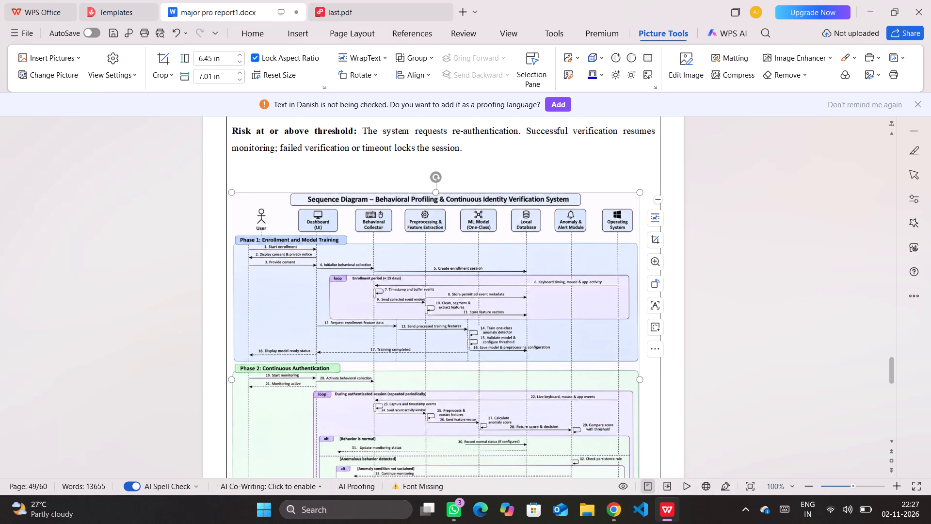
pyautogui.moveTo(641, 382); pyautogui.dragTo(663, 382)
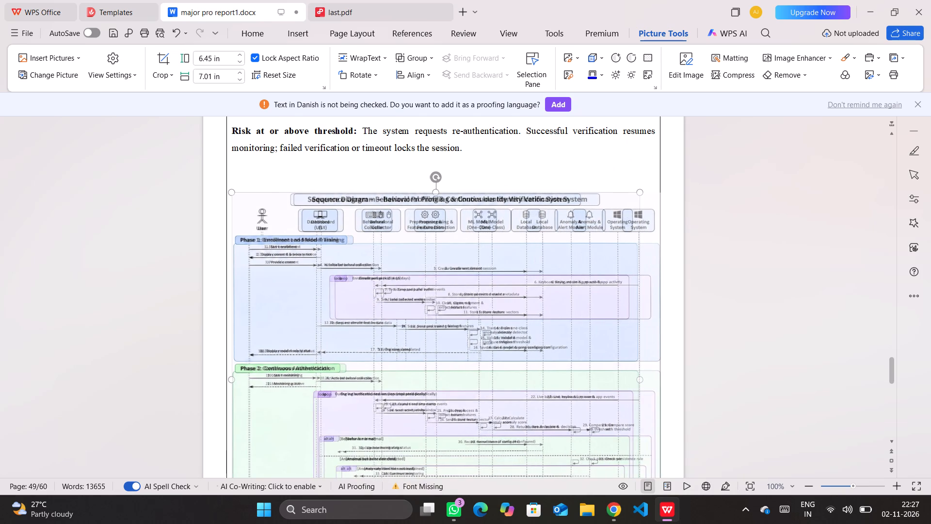
pyautogui.moveTo(663, 382); pyautogui.dragTo(658, 382)
# Reduce the sequence diagram's height slightly to about 6.42 in and check its fit before the Chapter 6 page.
pyautogui.scroll(-1, 475, 332)
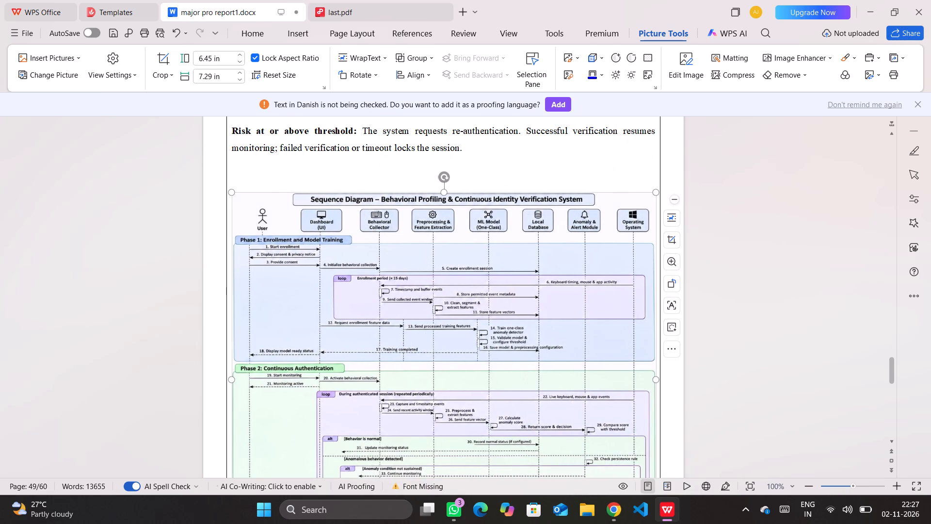
pyautogui.scroll(-3, 475, 332)
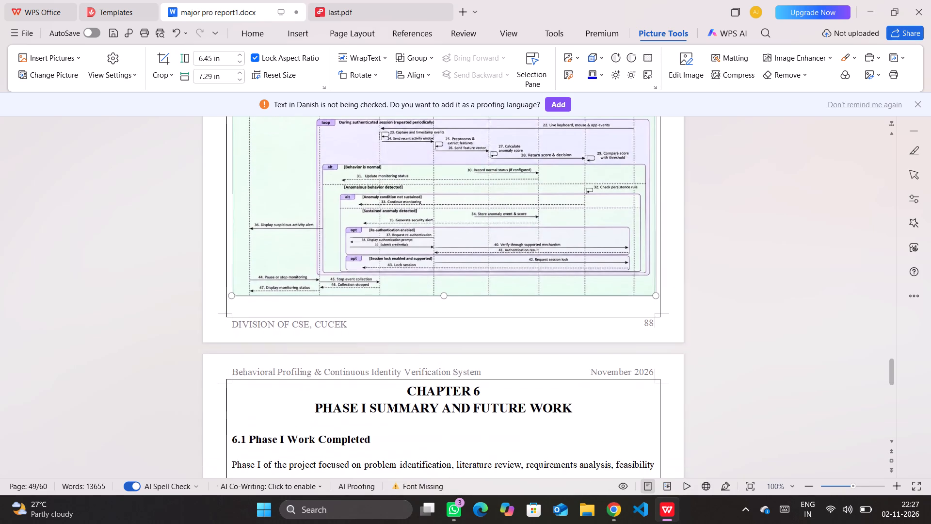
pyautogui.scroll(4, 475, 332)
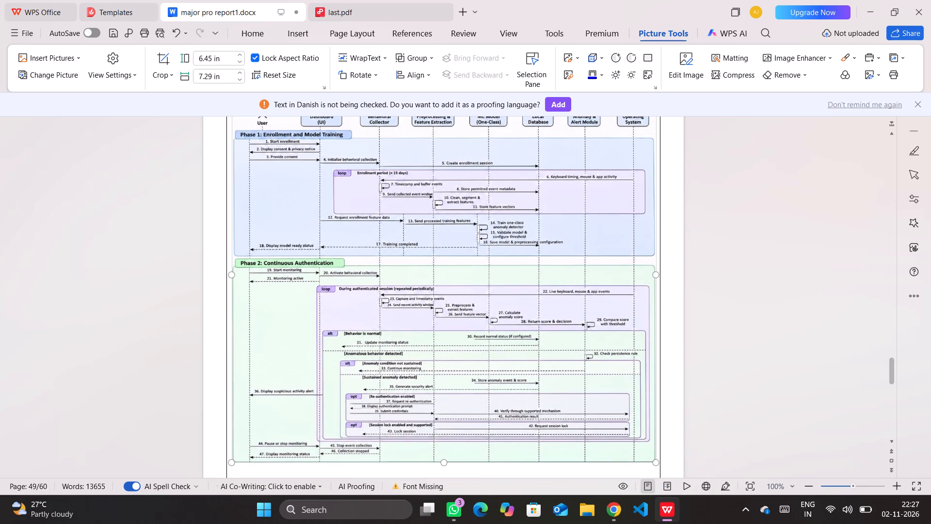
pyautogui.scroll(3, 475, 332)
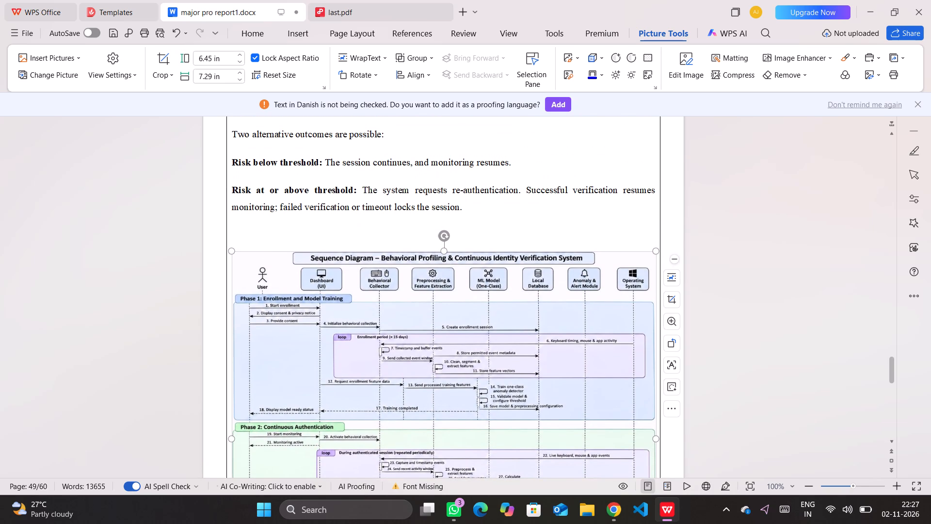
pyautogui.click(445, 249)
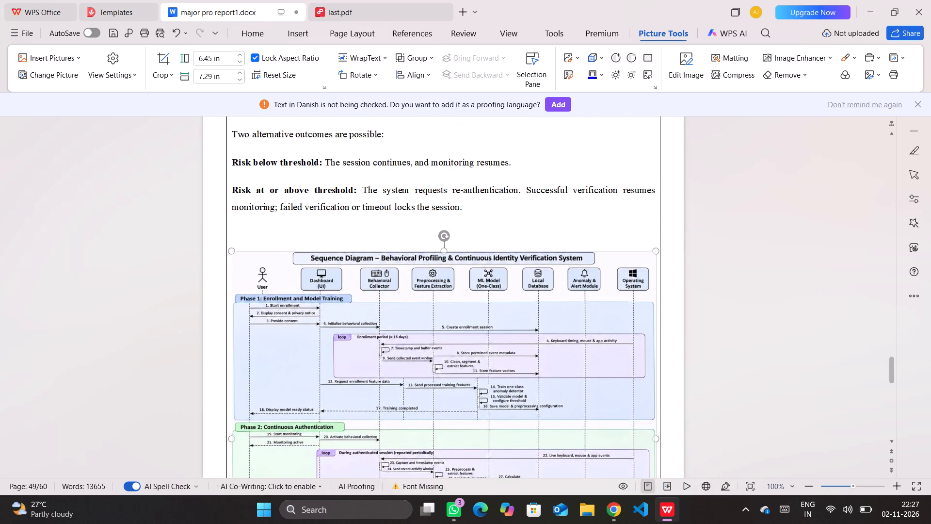
pyautogui.scroll(-3, 444, 251)
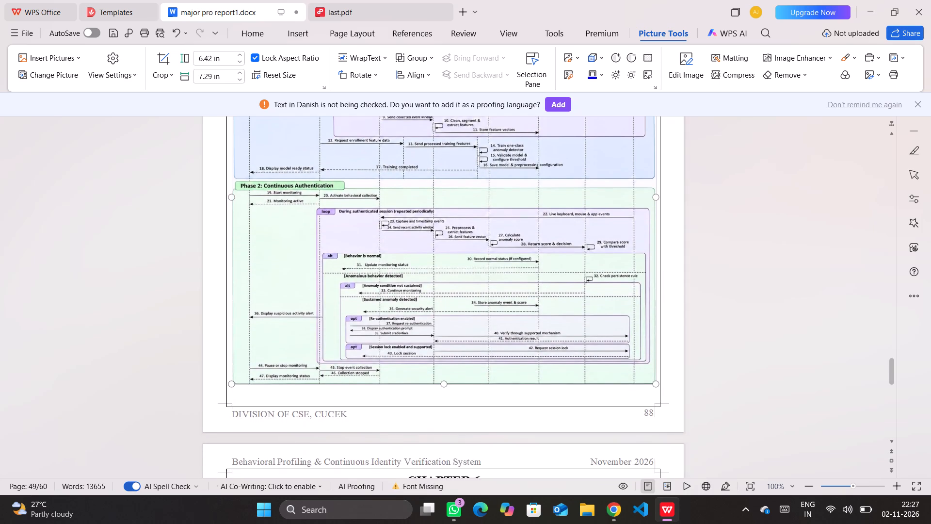
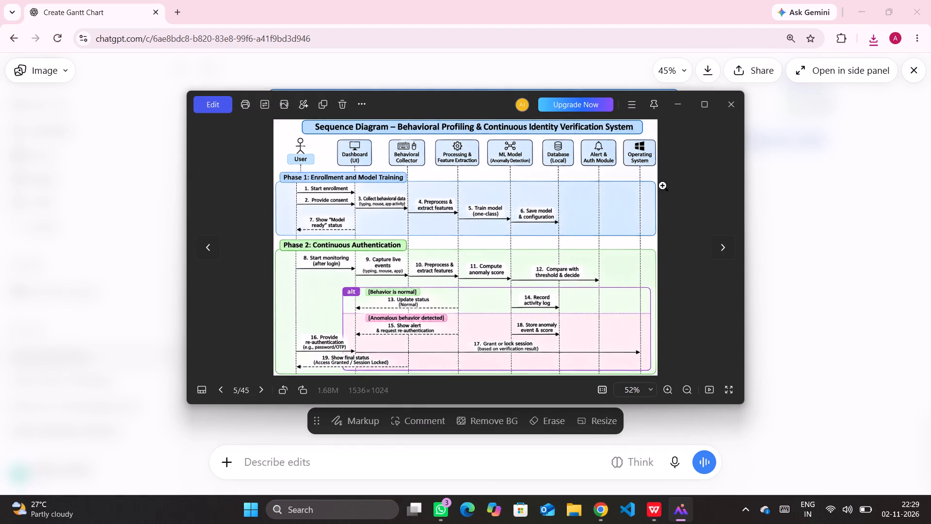
pyautogui.click(735, 98)
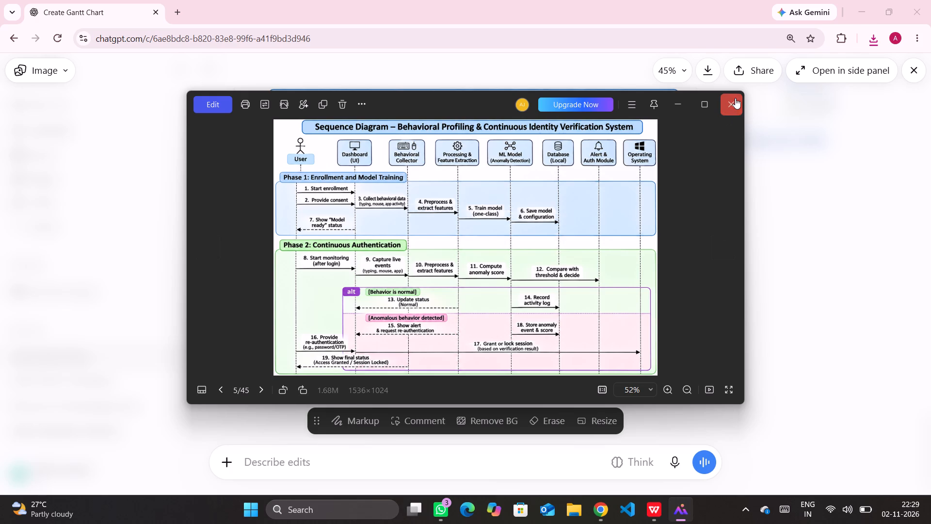
pyautogui.scroll(-1, 582, 360)
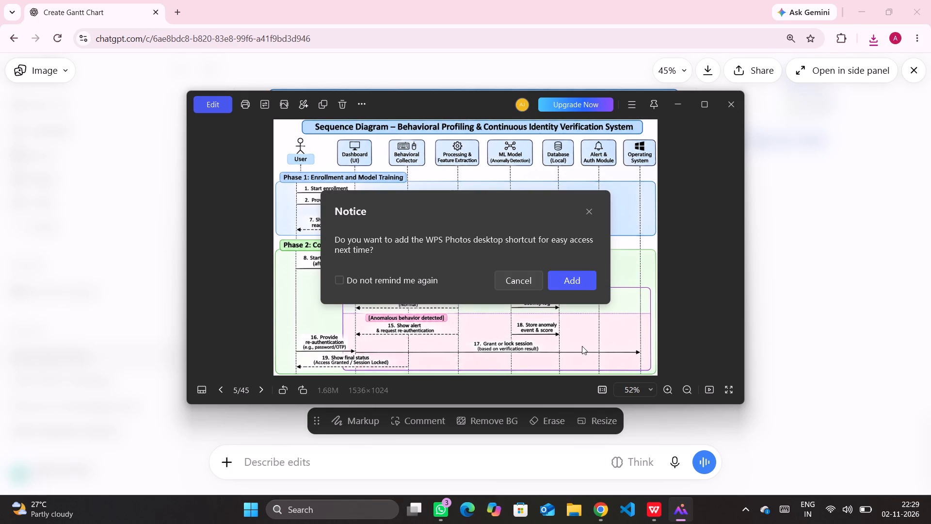
pyautogui.scroll(-1, 582, 346)
pyautogui.click(526, 283)
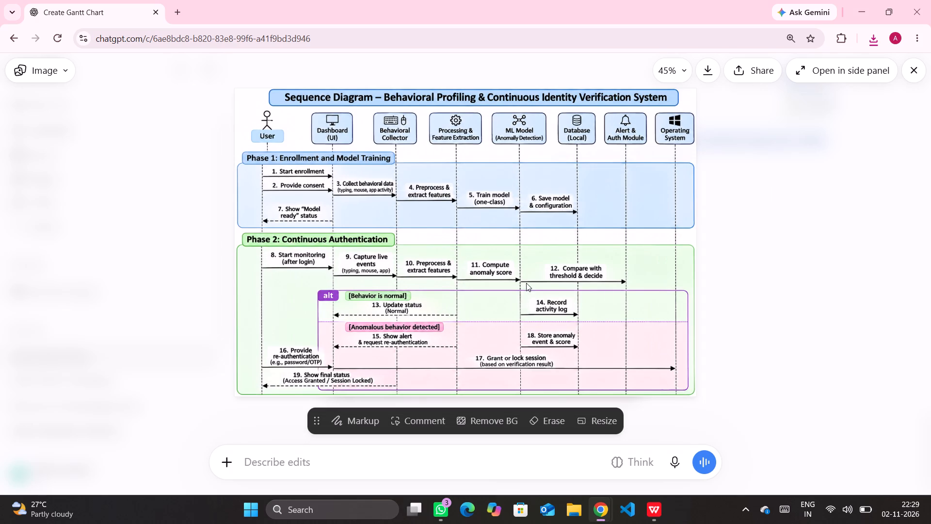
# Switch to major pro report1.docx in WPS Office and delete the old sequence diagram picture from section 5.4.
pyautogui.click(659, 513)
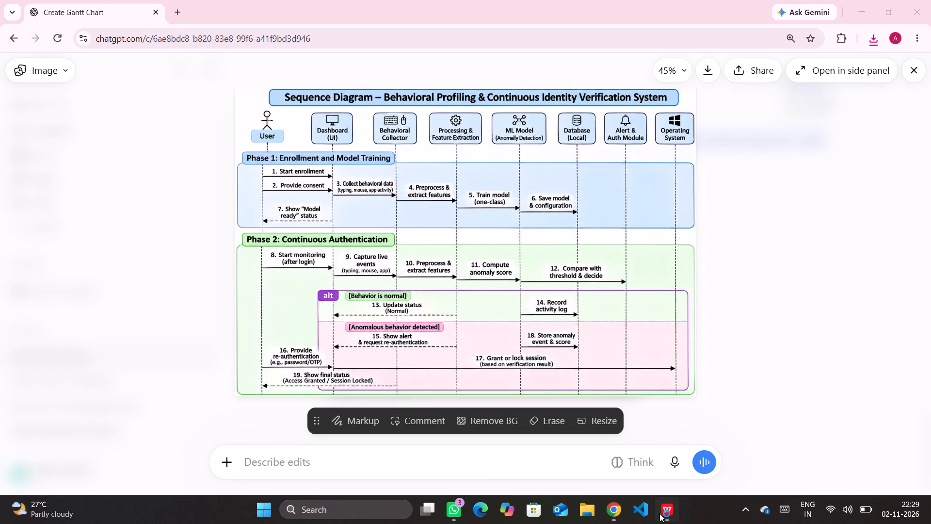
pyautogui.click(664, 512)
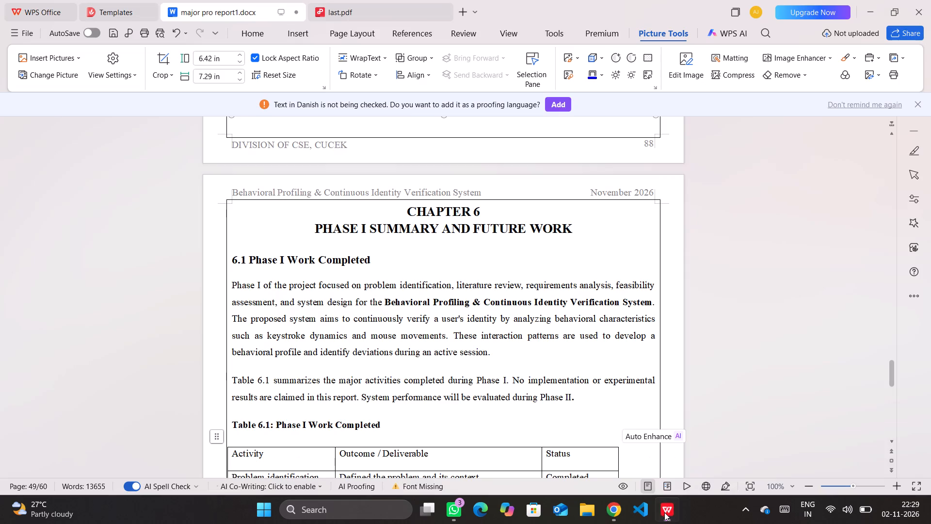
pyautogui.hscroll(-1, 607, 467)
pyautogui.scroll(-1, 432, 283)
pyautogui.scroll(3, 432, 283)
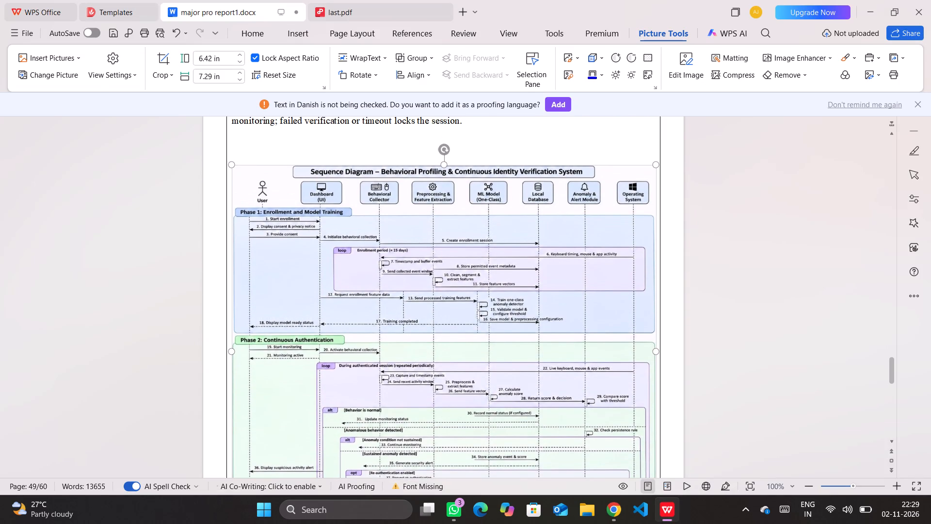
pyautogui.click(429, 312)
pyautogui.rightClick(429, 312)
pyautogui.scroll(-1, 480, 151)
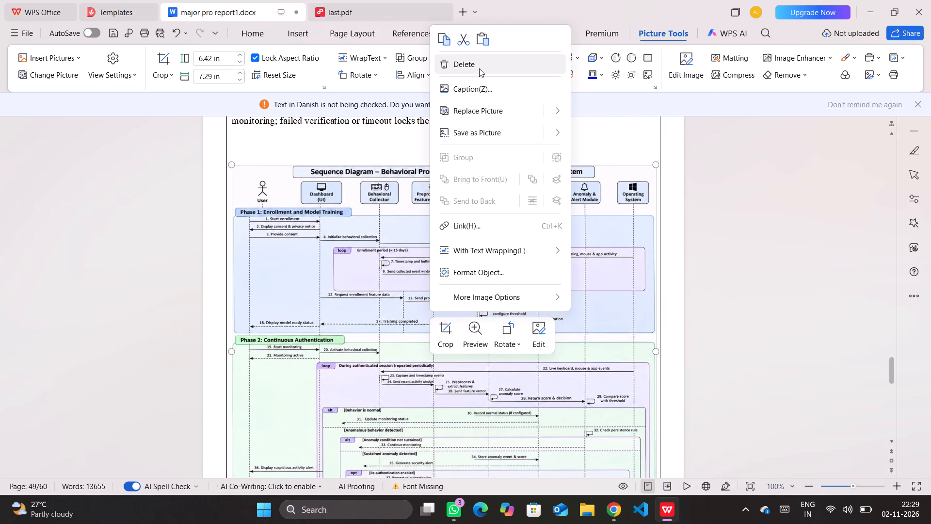
pyautogui.click(479, 68)
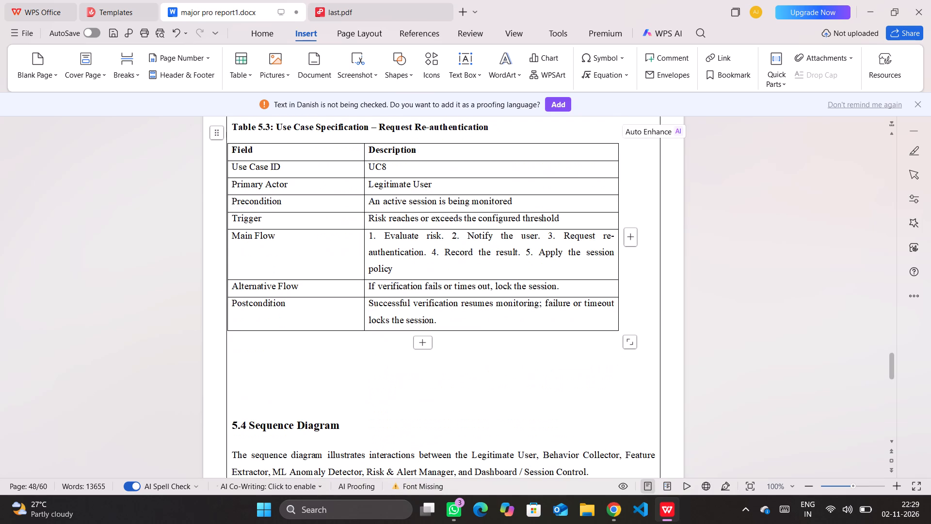
# Insert Behavioral Profiling Sequence Diagram.png from Downloads below the "Risk at or above threshold" paragraph in section 5.4.
pyautogui.scroll(1, 332, 143)
pyautogui.scroll(-1, 337, 210)
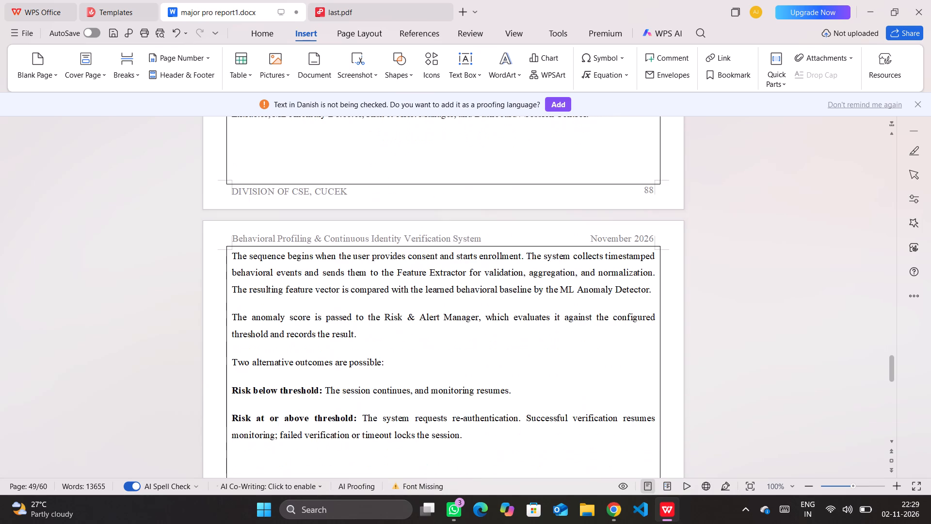
pyautogui.scroll(-1, 337, 210)
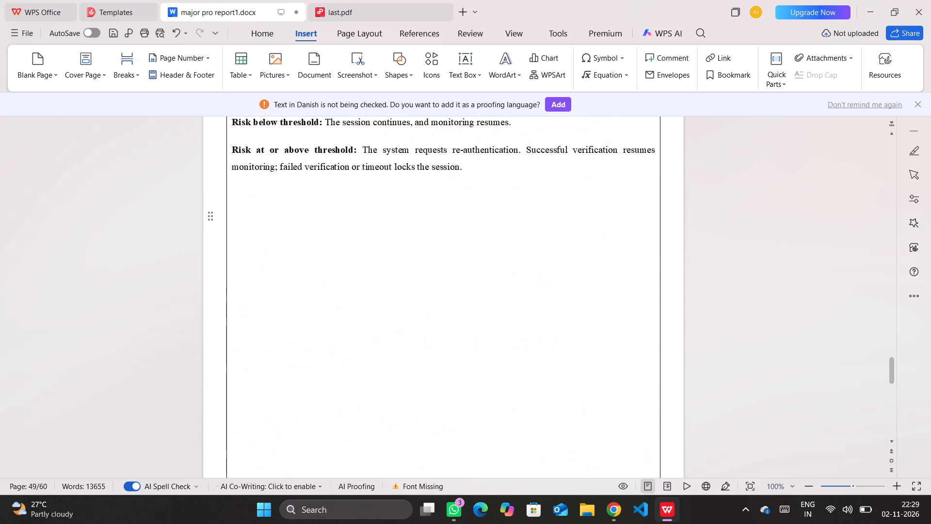
pyautogui.hscroll(-1, 337, 210)
pyautogui.click(337, 210)
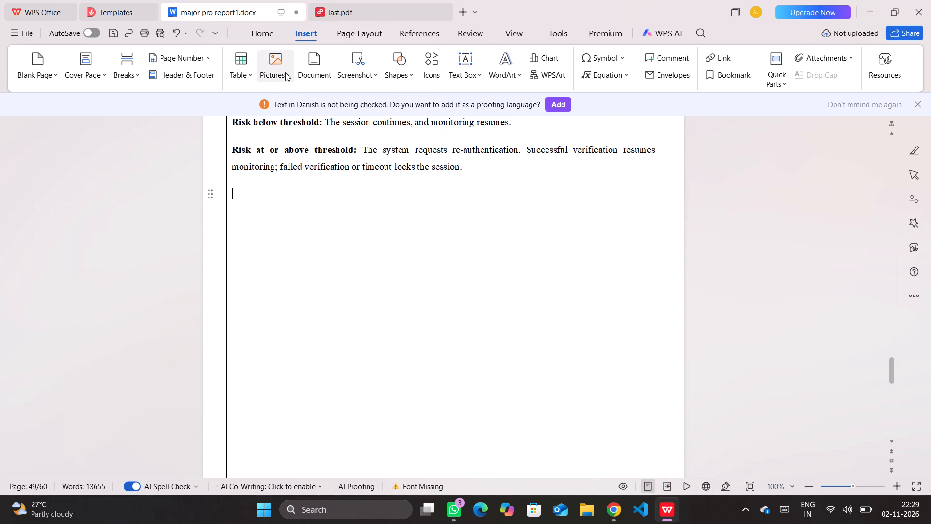
pyautogui.click(285, 72)
pyautogui.hscroll(1, 285, 72)
pyautogui.click(318, 100)
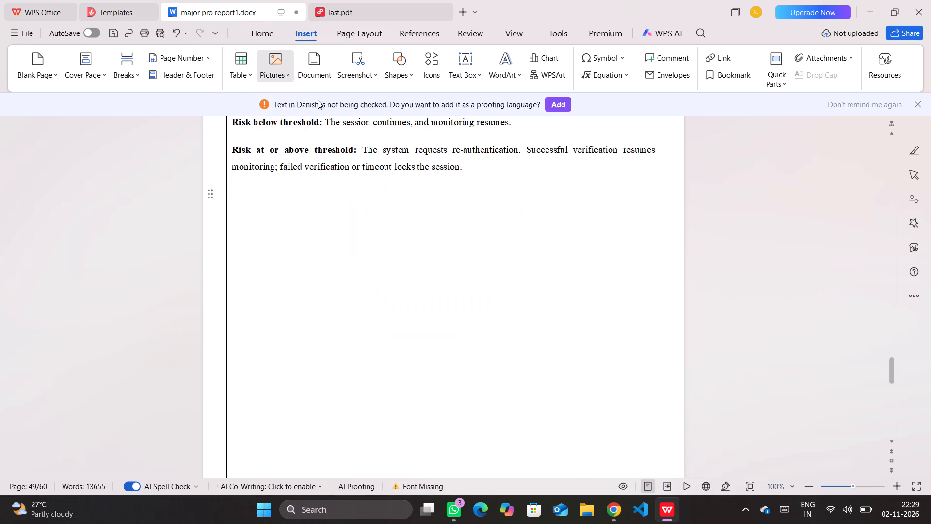
pyautogui.hscroll(-1, 225, 267)
pyautogui.click(209, 270)
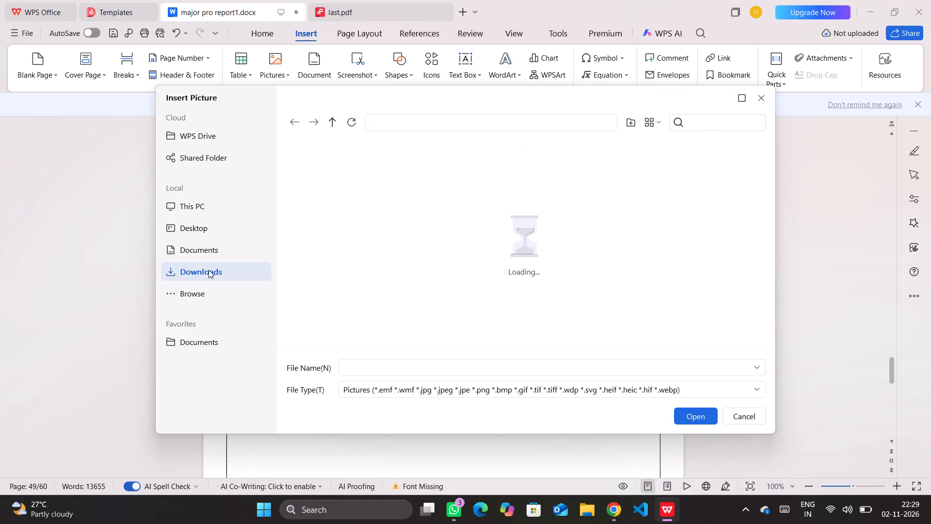
pyautogui.scroll(-2, 437, 230)
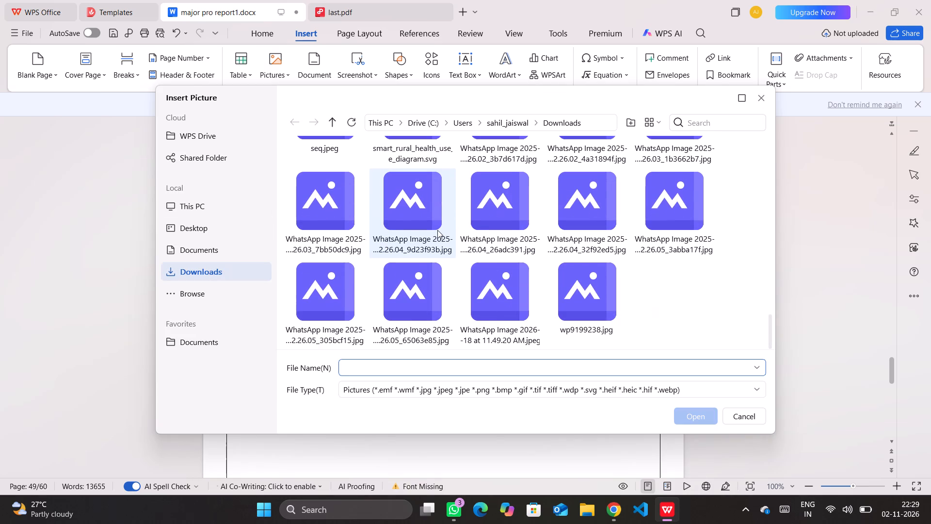
pyautogui.scroll(11, 437, 230)
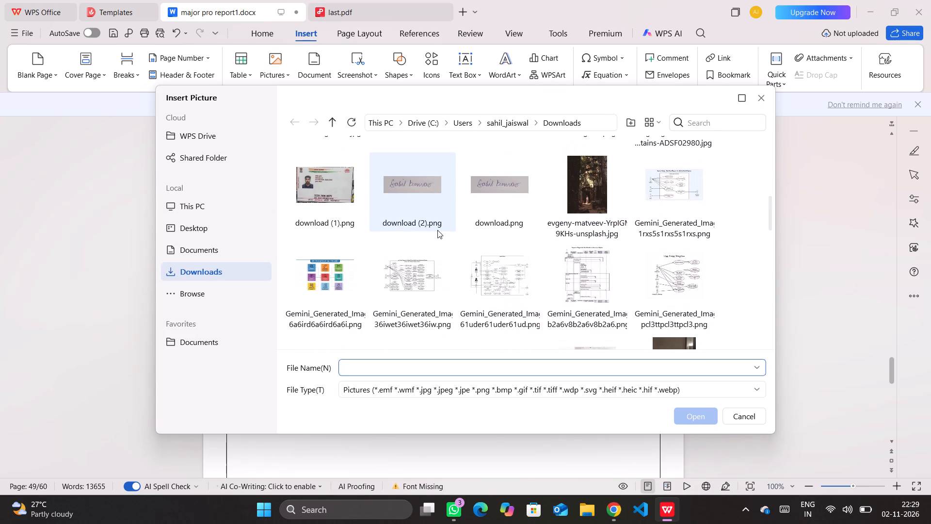
pyautogui.scroll(1, 437, 230)
pyautogui.rightClick(437, 230)
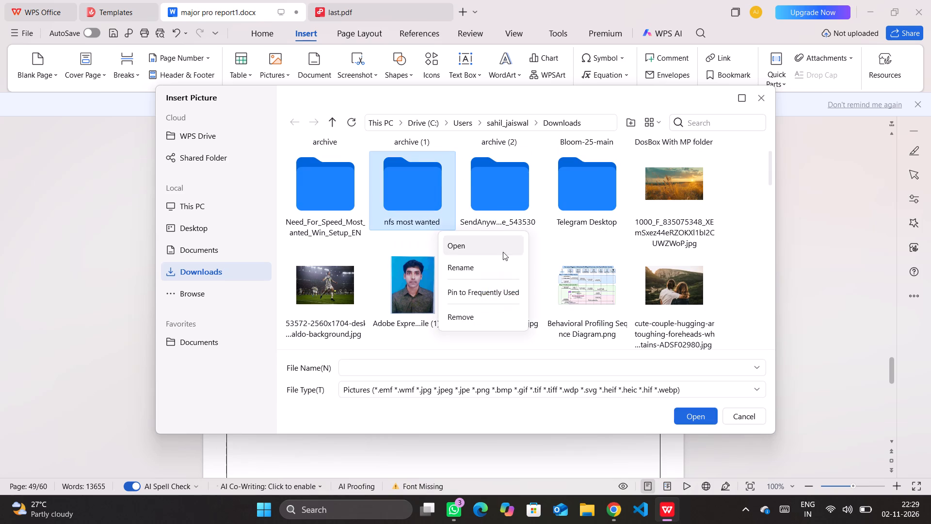
pyautogui.doubleClick(589, 298)
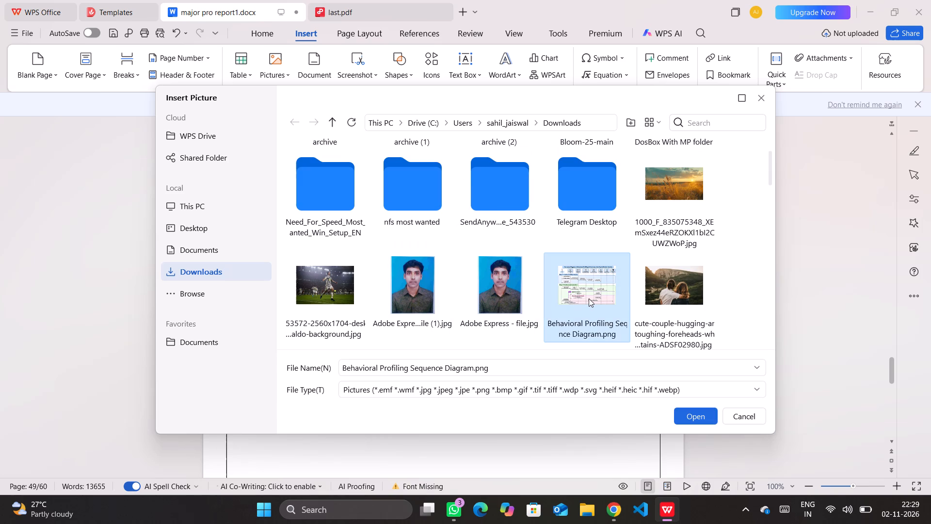
pyautogui.click(693, 412)
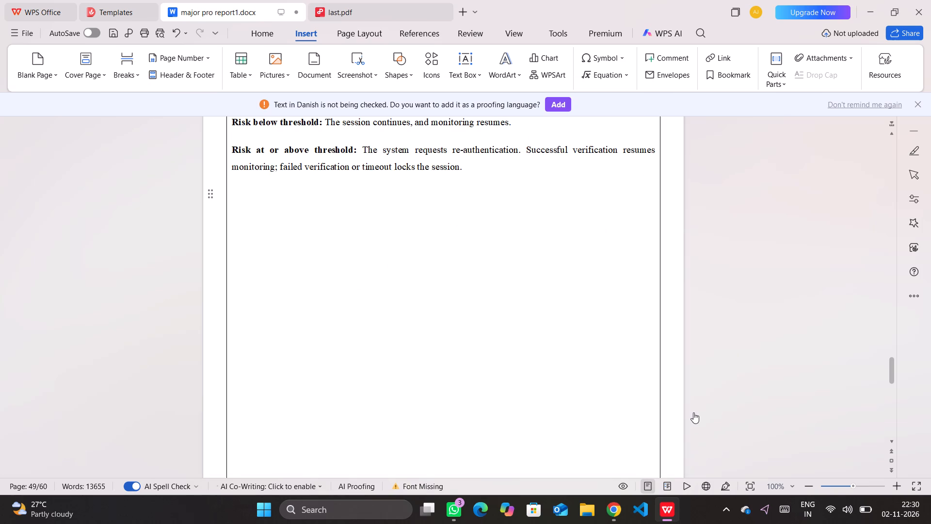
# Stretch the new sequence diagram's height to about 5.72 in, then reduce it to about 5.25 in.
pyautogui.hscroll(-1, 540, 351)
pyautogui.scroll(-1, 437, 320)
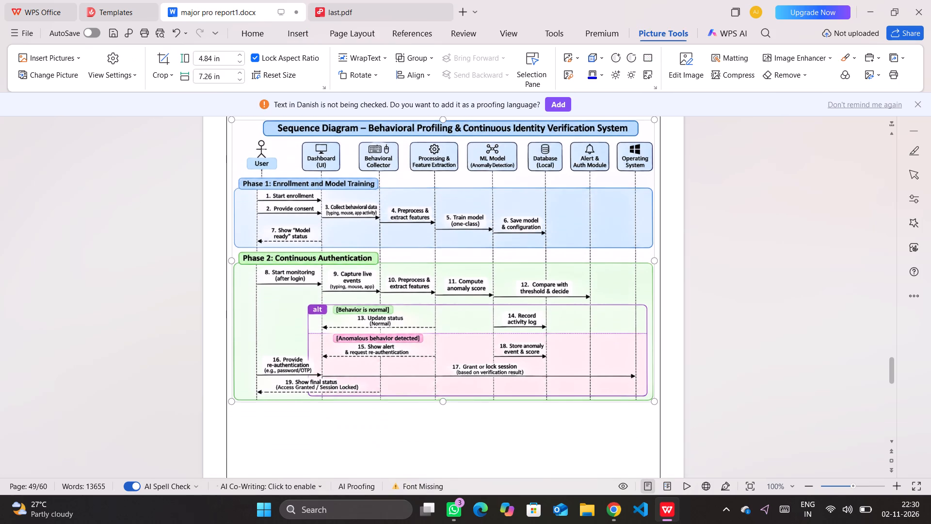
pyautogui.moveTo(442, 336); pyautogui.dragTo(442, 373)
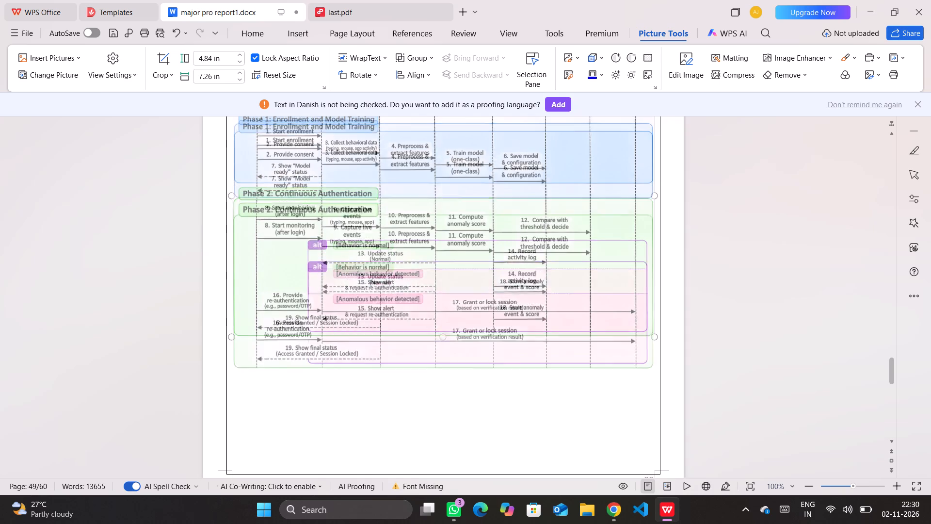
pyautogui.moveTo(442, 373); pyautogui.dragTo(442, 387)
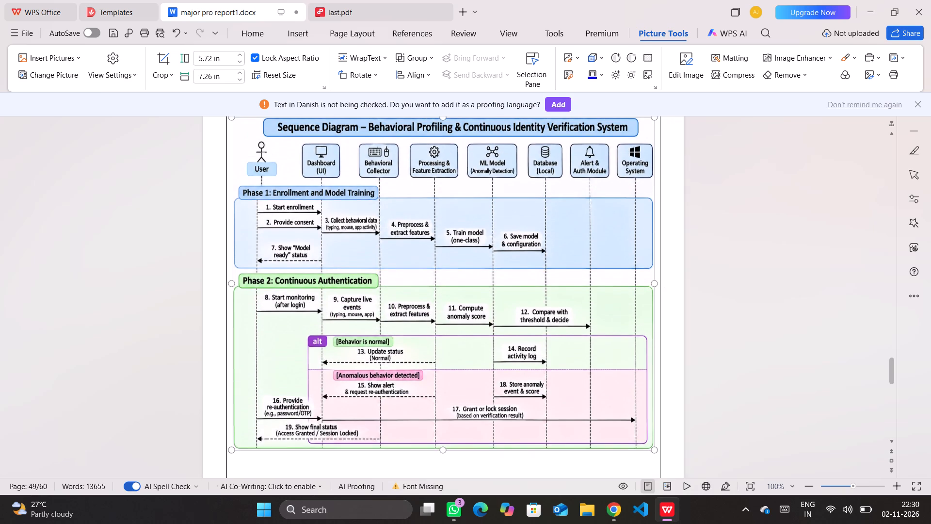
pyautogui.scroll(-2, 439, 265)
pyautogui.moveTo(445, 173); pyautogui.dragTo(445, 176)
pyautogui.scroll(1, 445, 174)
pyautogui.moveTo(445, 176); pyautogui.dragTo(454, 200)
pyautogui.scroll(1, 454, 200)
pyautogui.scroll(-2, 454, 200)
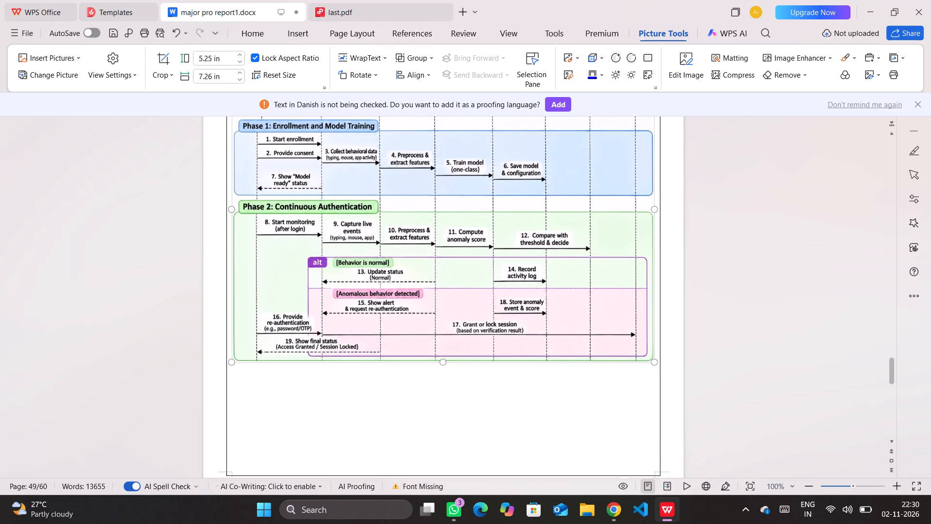
# Enlarge the sequence diagram's height to about 6.03 in, keeping its width and fitting it on its page.
pyautogui.moveTo(442, 360); pyautogui.dragTo(442, 431)
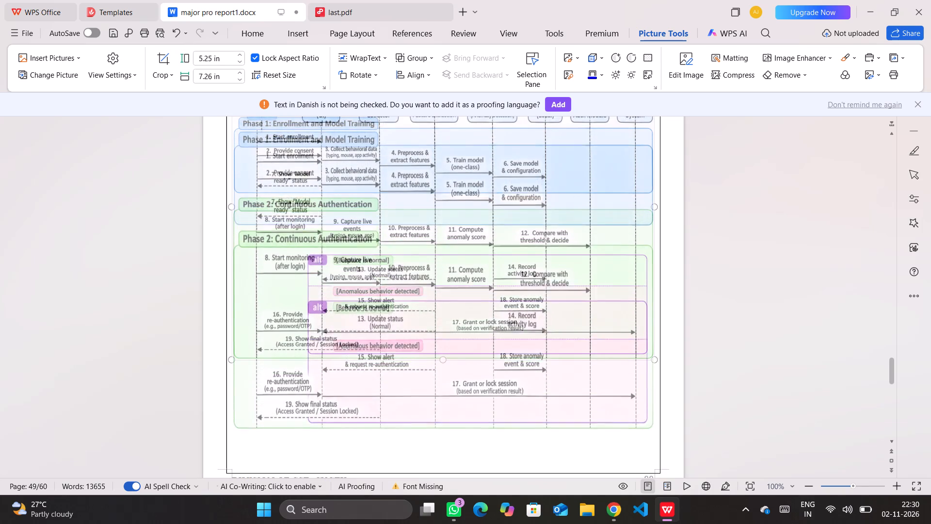
pyautogui.moveTo(442, 431); pyautogui.dragTo(443, 447)
pyautogui.scroll(2, 453, 355)
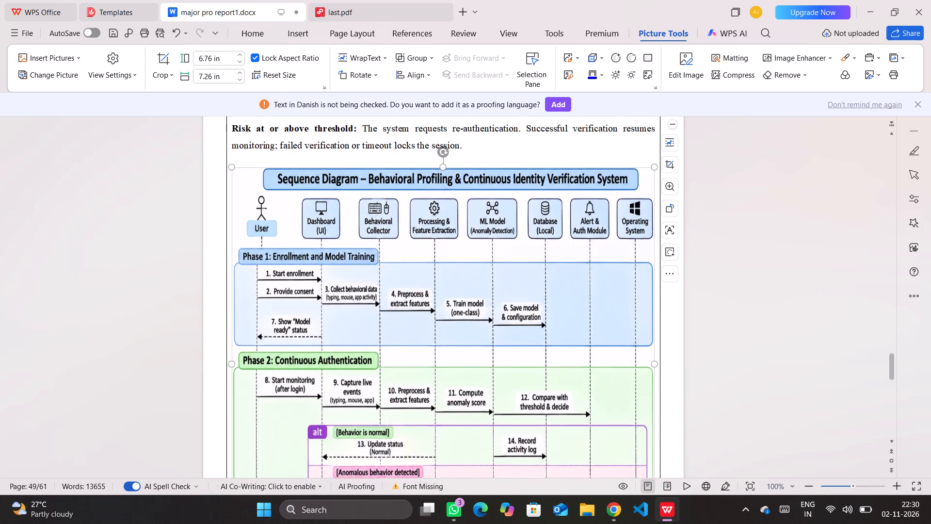
pyautogui.moveTo(442, 167); pyautogui.dragTo(442, 177)
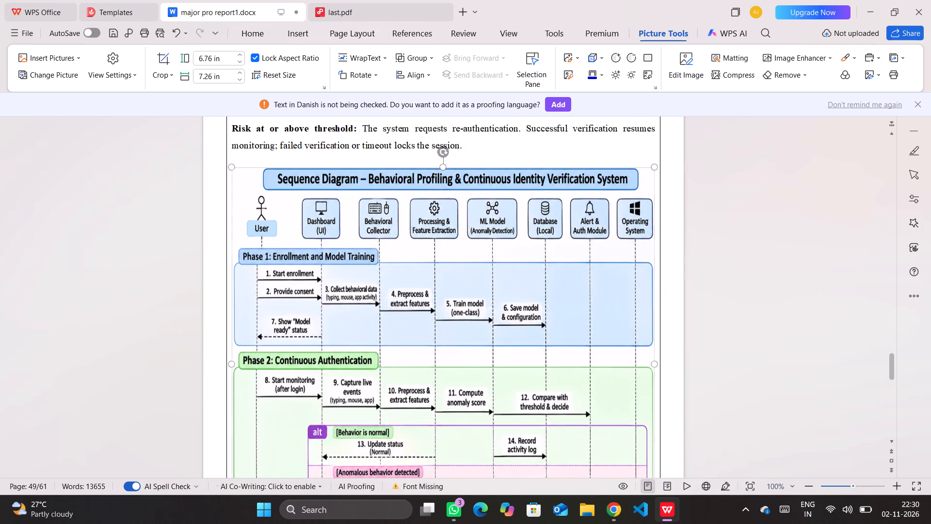
pyautogui.moveTo(442, 177); pyautogui.dragTo(441, 210)
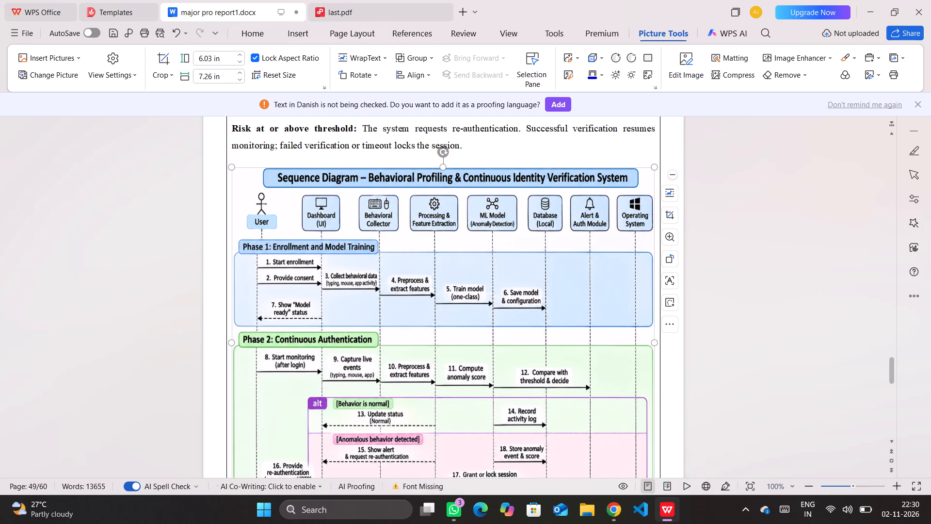
# Apply square text wrapping to the sequence diagram and move it slightly down, leaving space below the paragraph above.
pyautogui.click(440, 164)
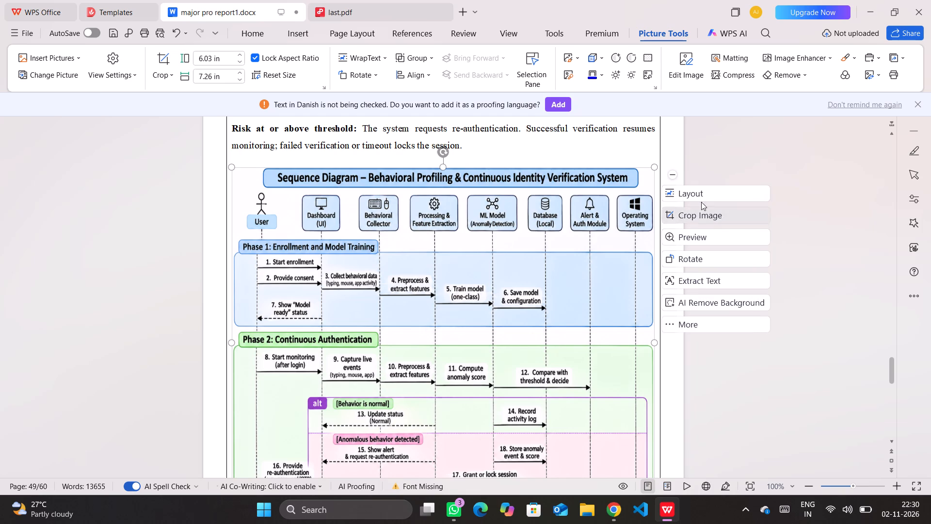
pyautogui.click(687, 198)
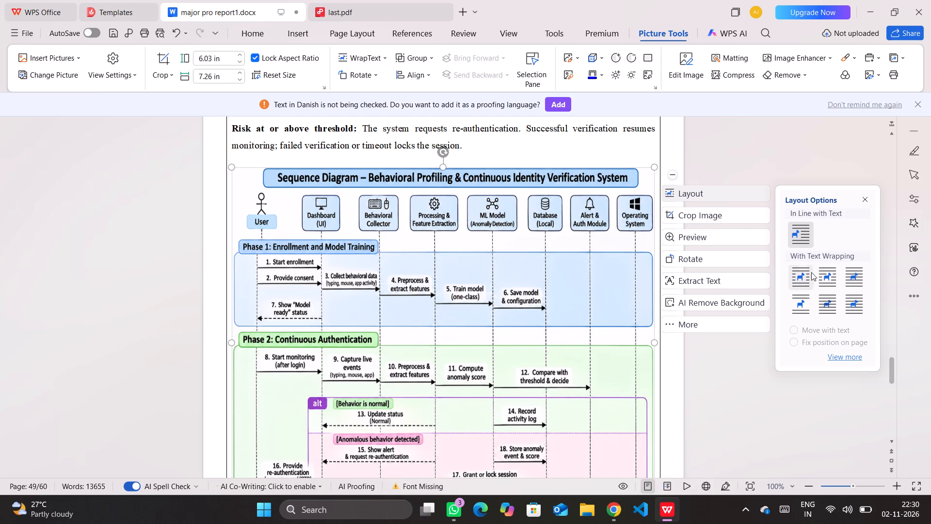
pyautogui.click(808, 278)
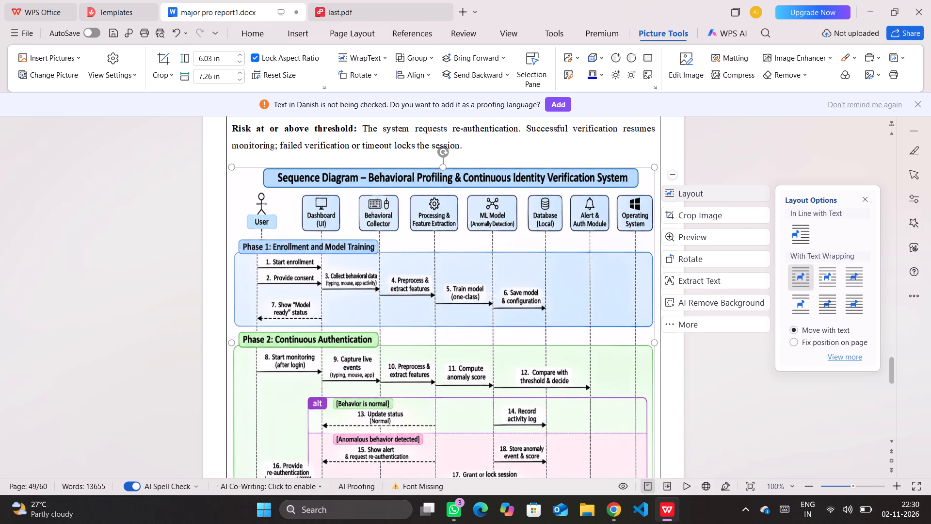
pyautogui.moveTo(439, 257); pyautogui.dragTo(439, 271)
pyautogui.scroll(-2, 439, 271)
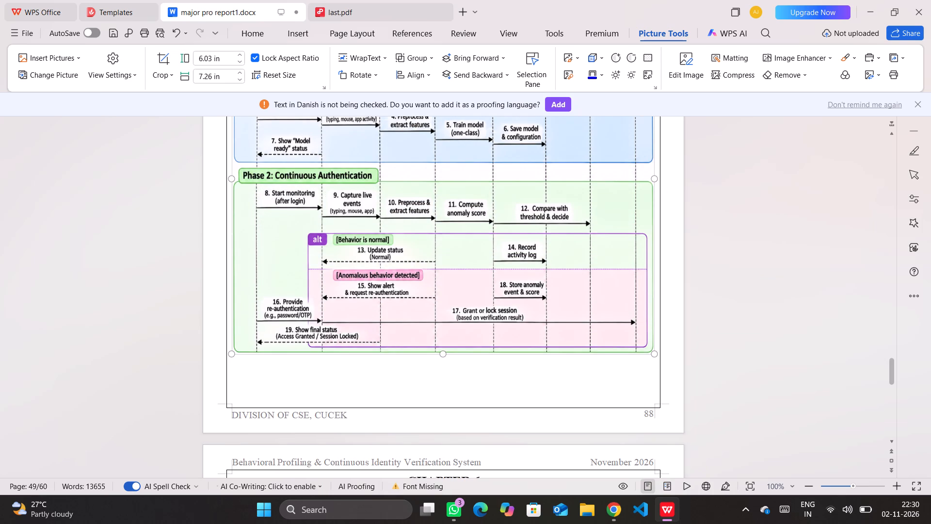
pyautogui.moveTo(441, 227); pyautogui.dragTo(441, 241)
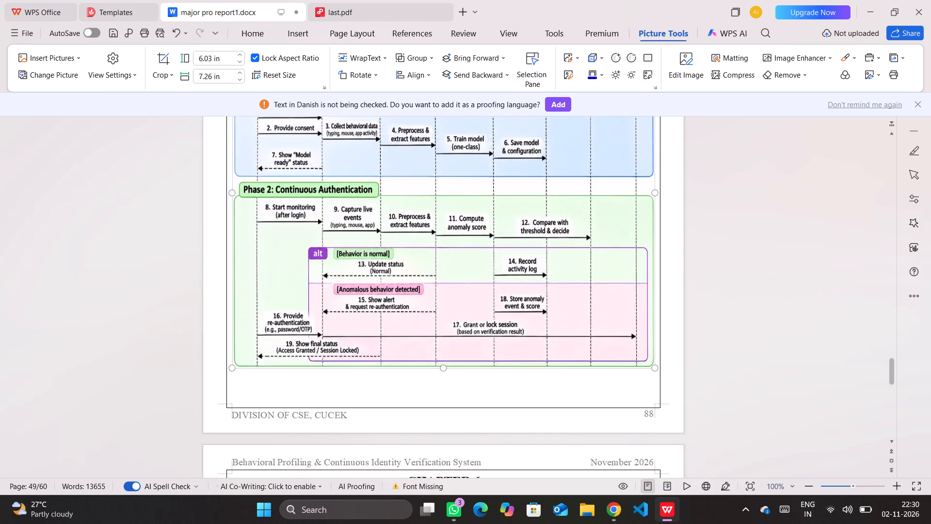
pyautogui.moveTo(441, 241); pyautogui.dragTo(441, 251)
# Examine the sequence diagram's placement relative to the section 5.4 text and the page border.
pyautogui.scroll(2, 441, 251)
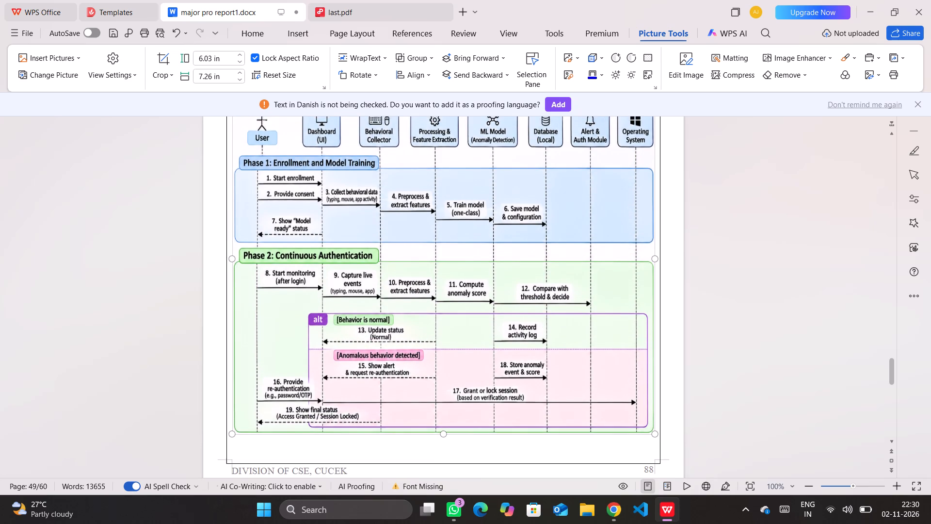
pyautogui.scroll(3, 441, 251)
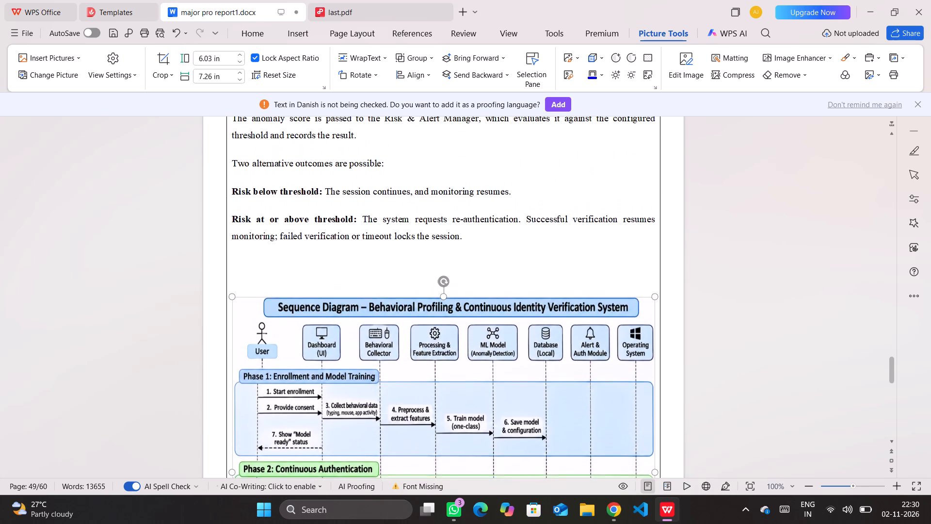
pyautogui.scroll(1, 441, 251)
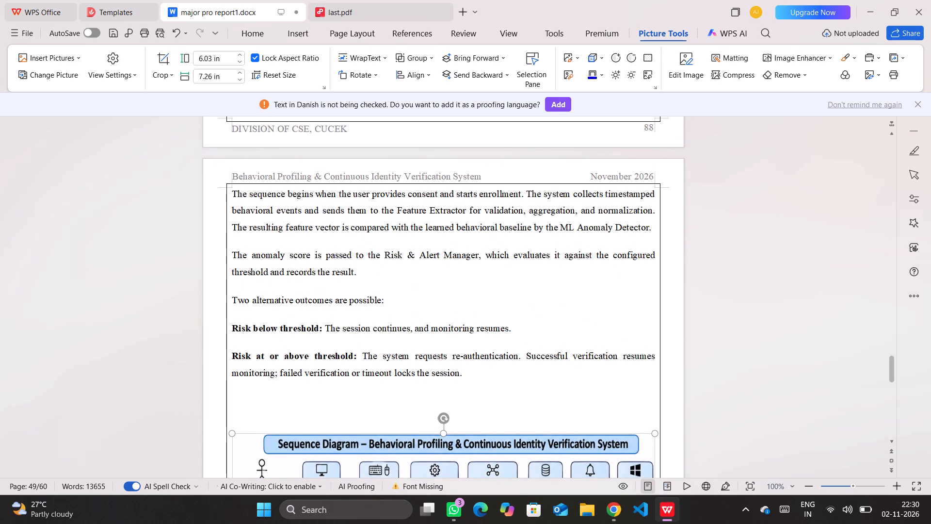
pyautogui.scroll(-2, 441, 251)
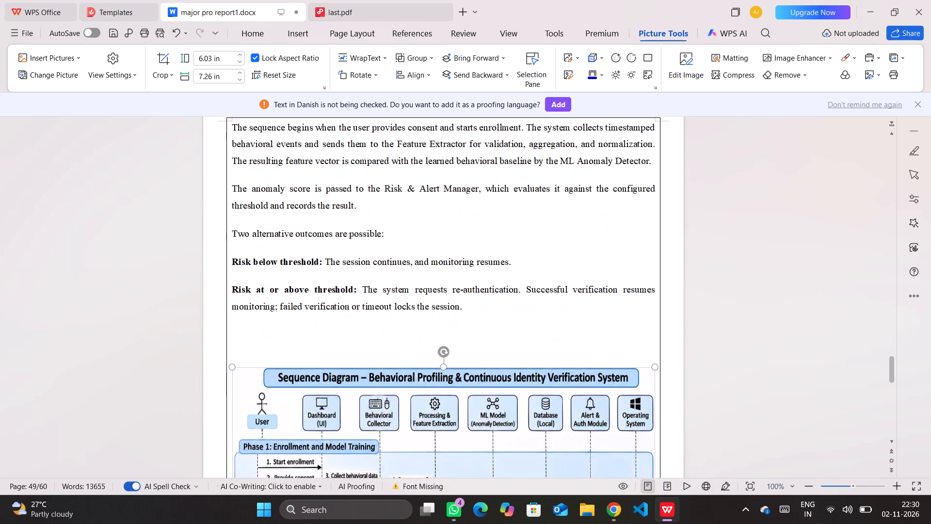
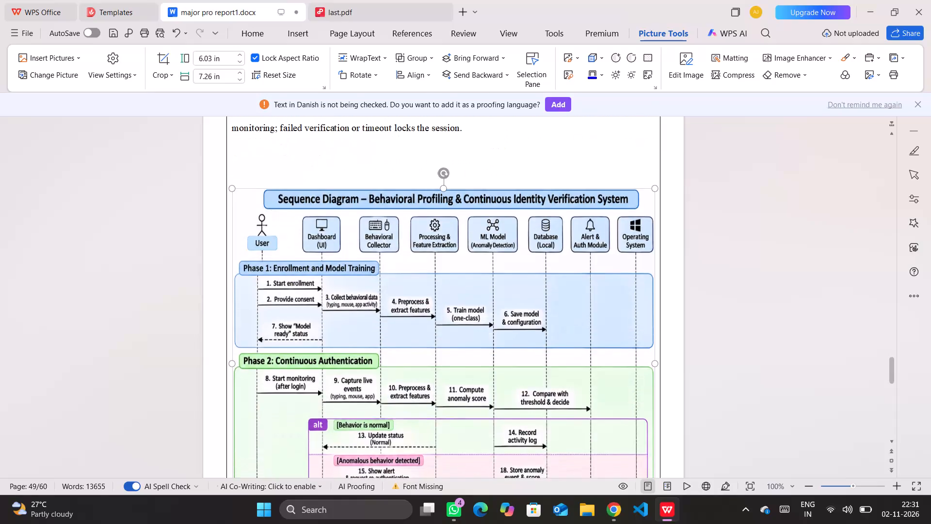
# Examine the layout from use case Tables 5.2 and 5.3 through the section 5.4 text and the sequence diagram.
pyautogui.scroll(-2, 441, 251)
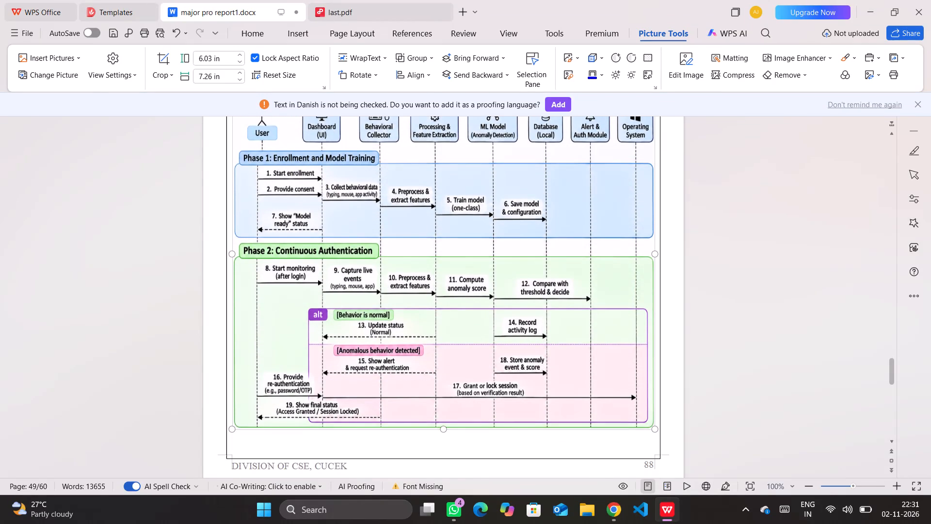
pyautogui.scroll(-1, 441, 251)
pyautogui.scroll(3, 441, 251)
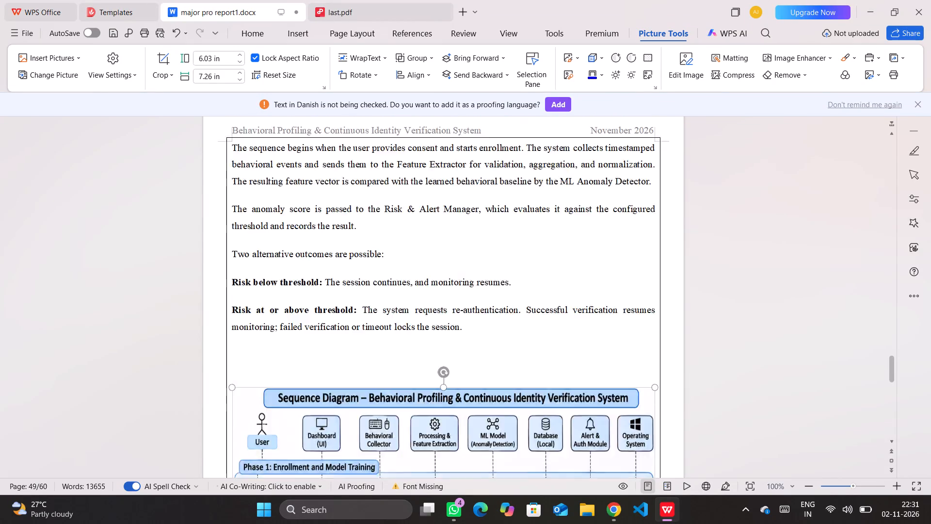
pyautogui.scroll(-1, 441, 251)
pyautogui.scroll(1, 441, 251)
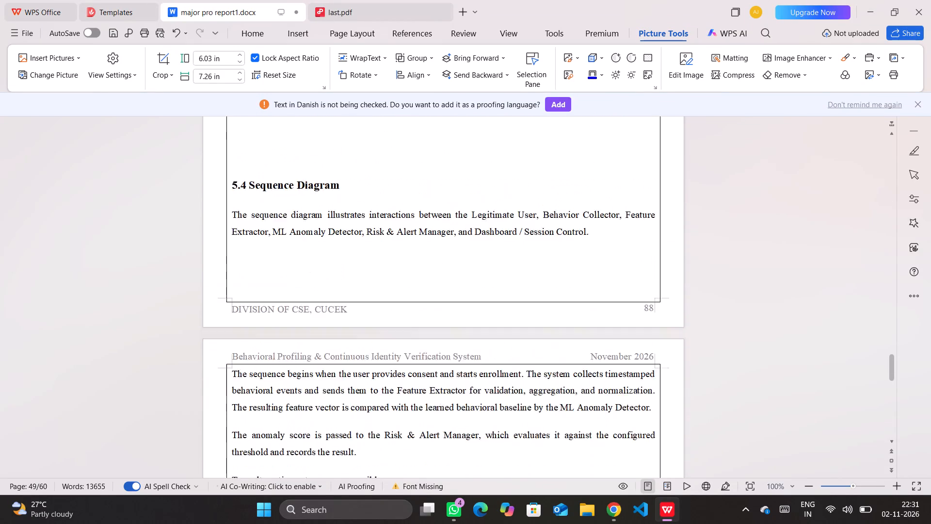
pyautogui.scroll(4, 441, 251)
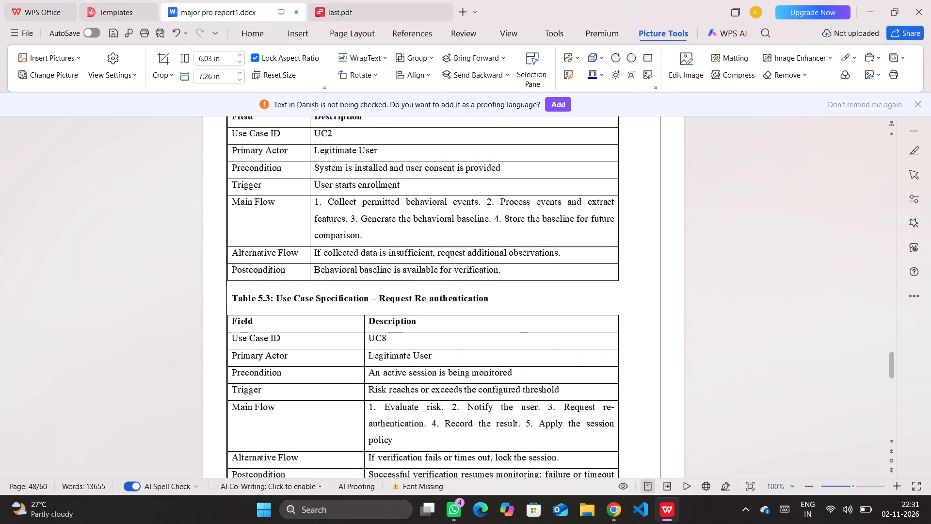
pyautogui.scroll(3, 441, 251)
pyautogui.scroll(-1, 441, 251)
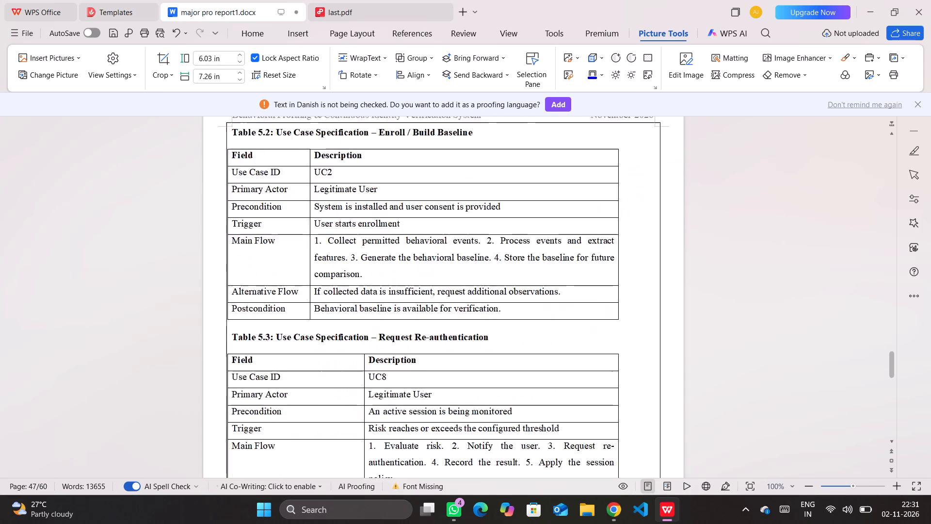
pyautogui.scroll(-4, 441, 251)
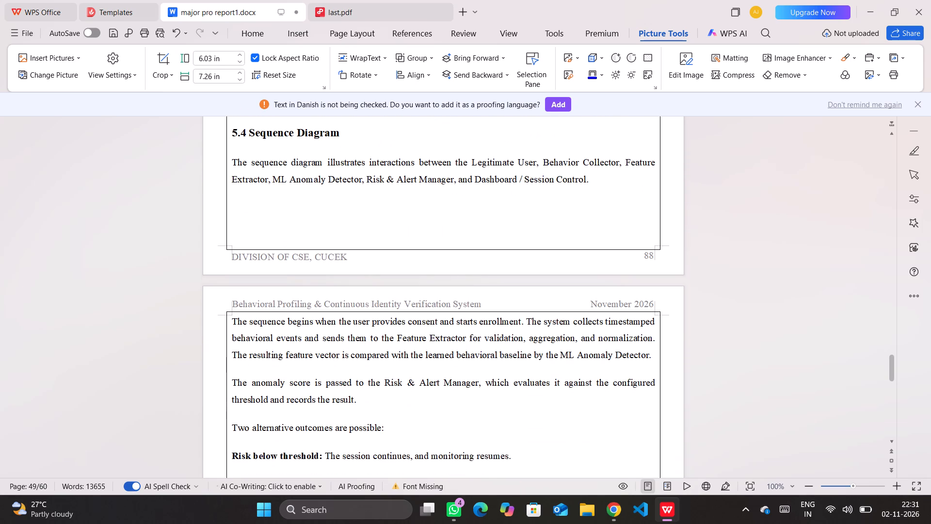
pyautogui.scroll(-1, 441, 251)
pyautogui.scroll(-1, 293, 365)
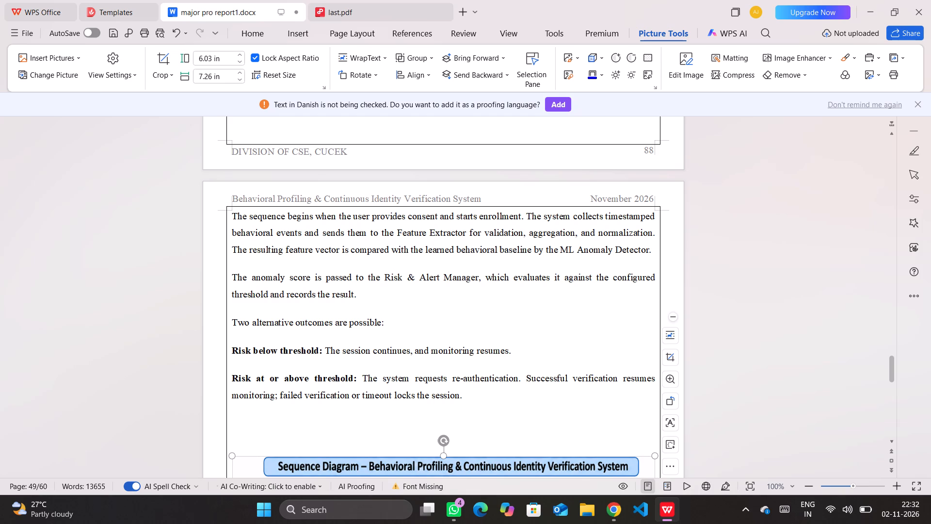
# Insert one blank line above the Table 5.2 caption and one above the Table 5.3 caption.
pyautogui.scroll(4, 293, 365)
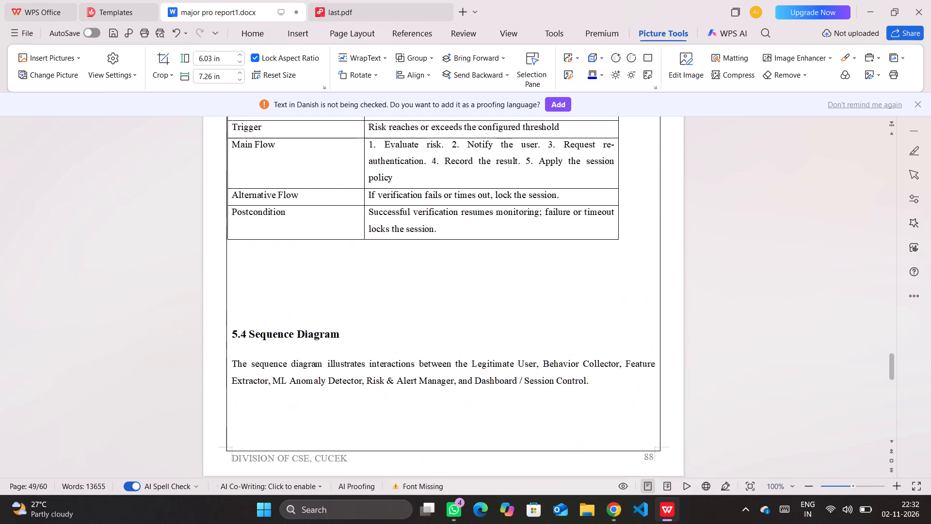
pyautogui.scroll(2, 293, 365)
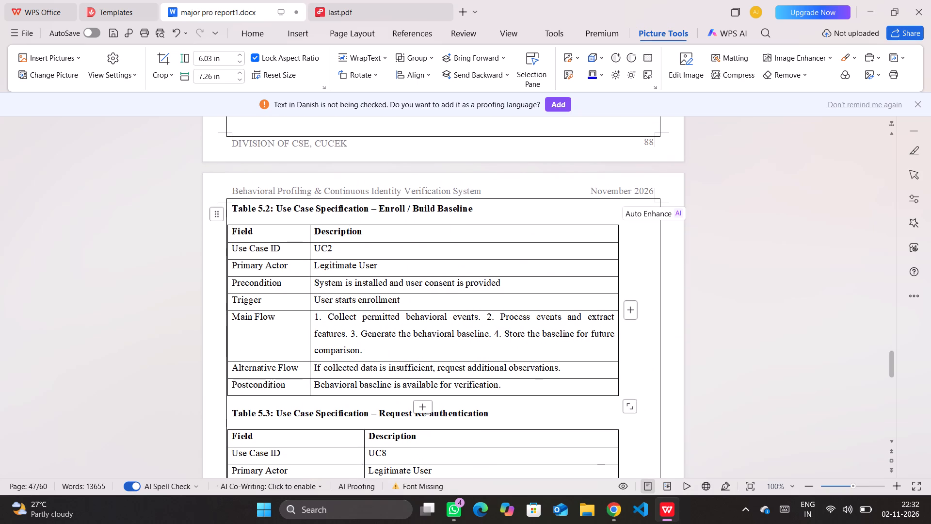
pyautogui.click(234, 205)
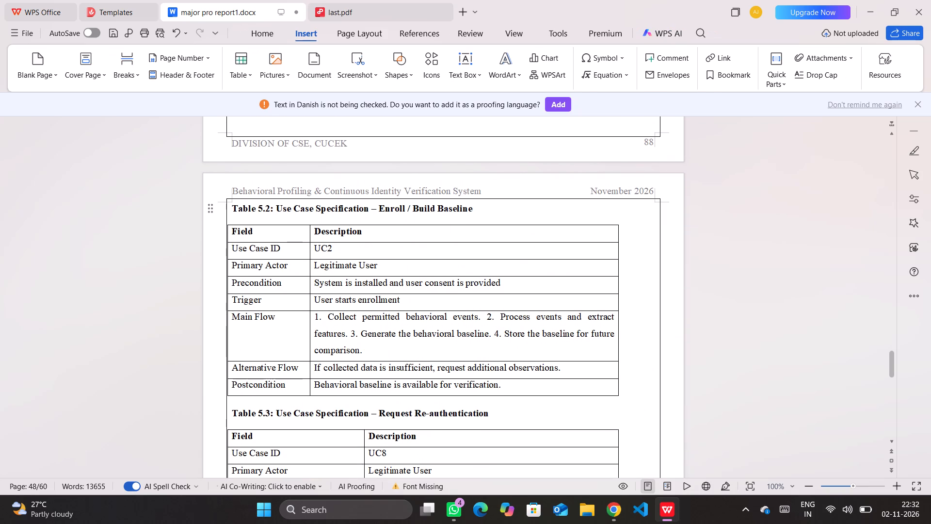
pyautogui.press('Return')
pyautogui.scroll(-1, 234, 205)
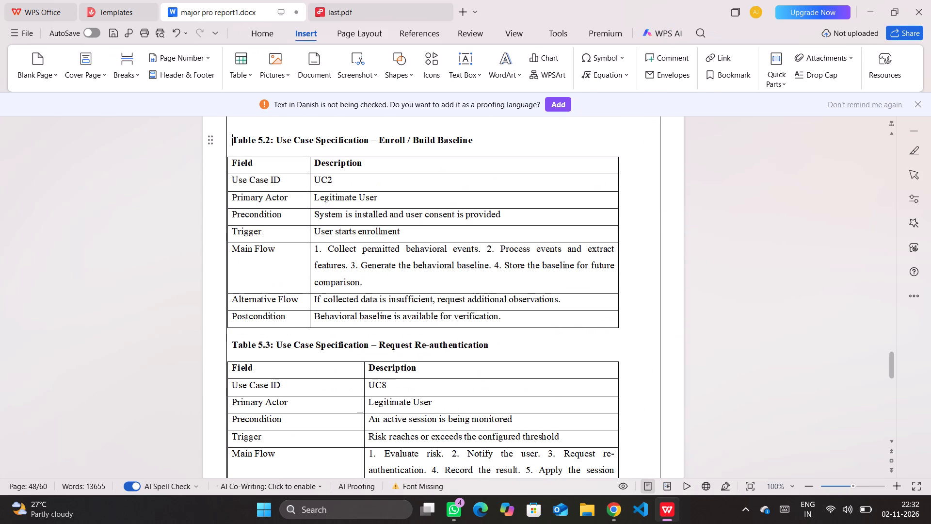
pyautogui.scroll(-1, 234, 205)
pyautogui.click(231, 325)
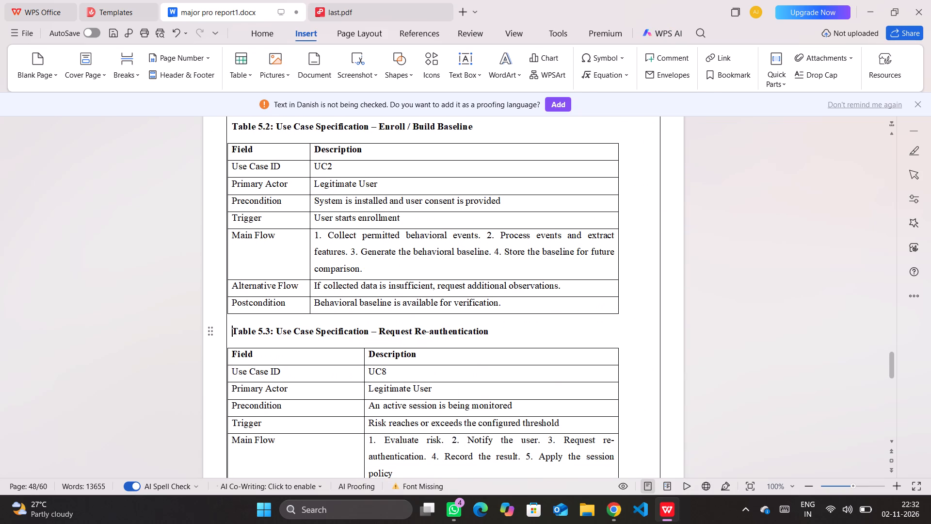
pyautogui.press('Return')
pyautogui.scroll(-4, 231, 325)
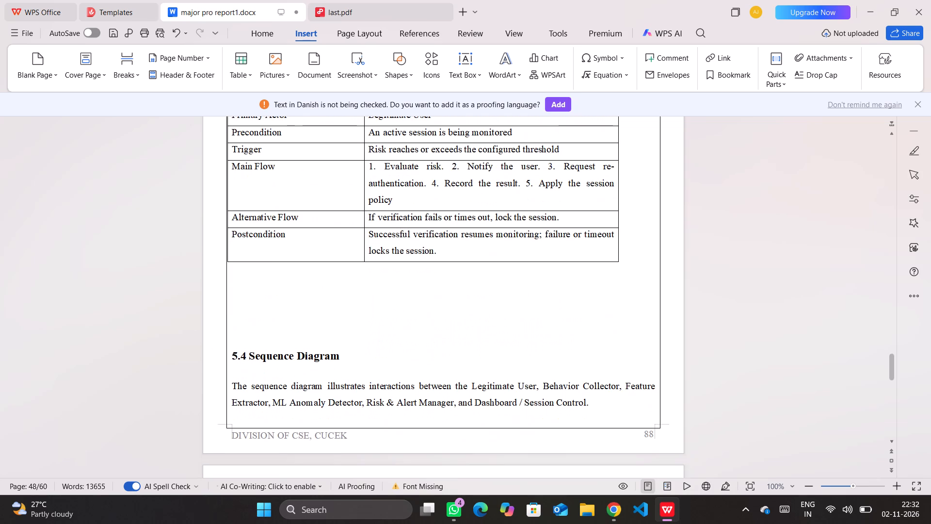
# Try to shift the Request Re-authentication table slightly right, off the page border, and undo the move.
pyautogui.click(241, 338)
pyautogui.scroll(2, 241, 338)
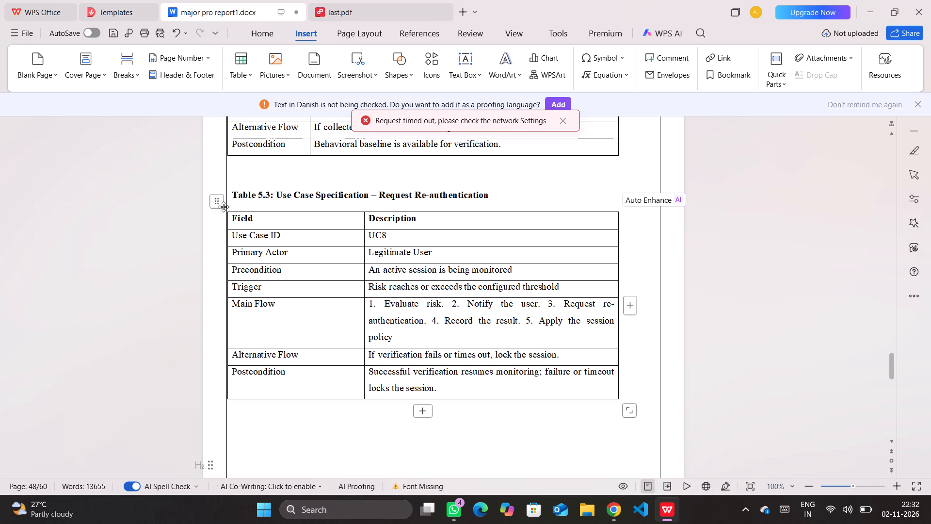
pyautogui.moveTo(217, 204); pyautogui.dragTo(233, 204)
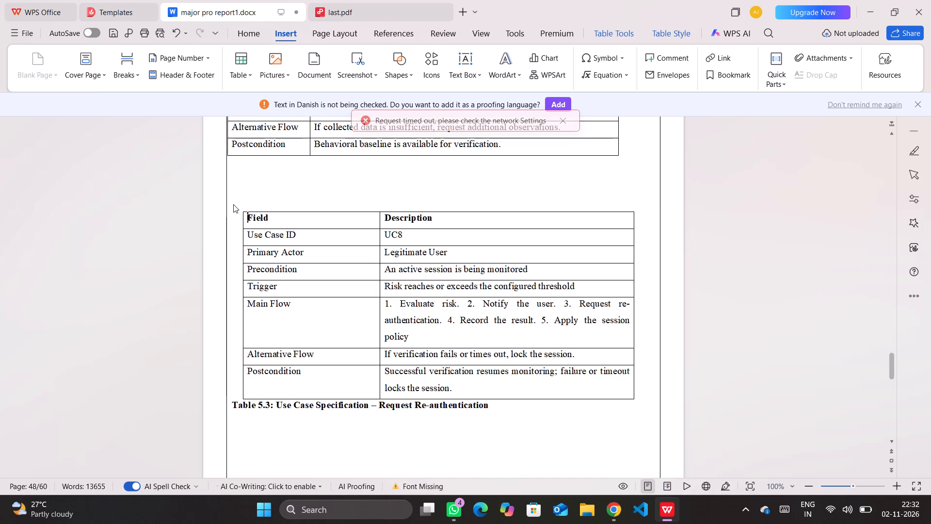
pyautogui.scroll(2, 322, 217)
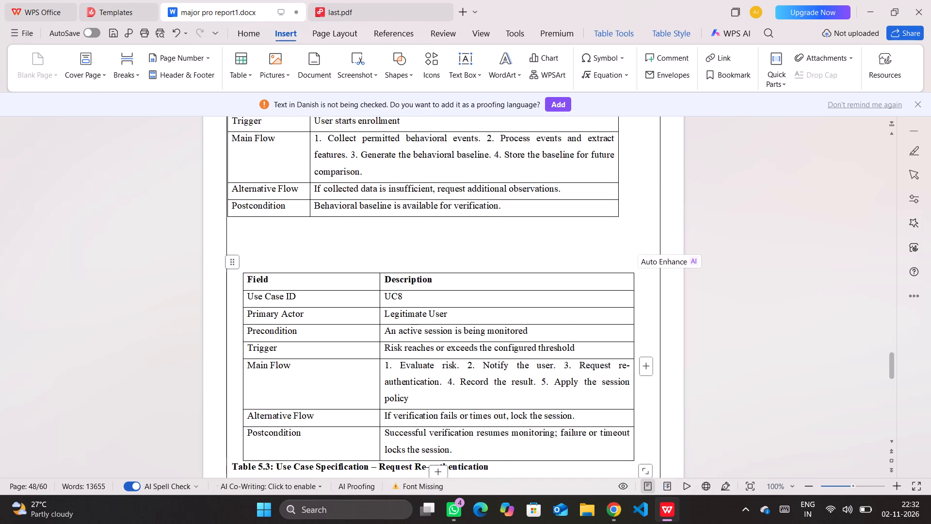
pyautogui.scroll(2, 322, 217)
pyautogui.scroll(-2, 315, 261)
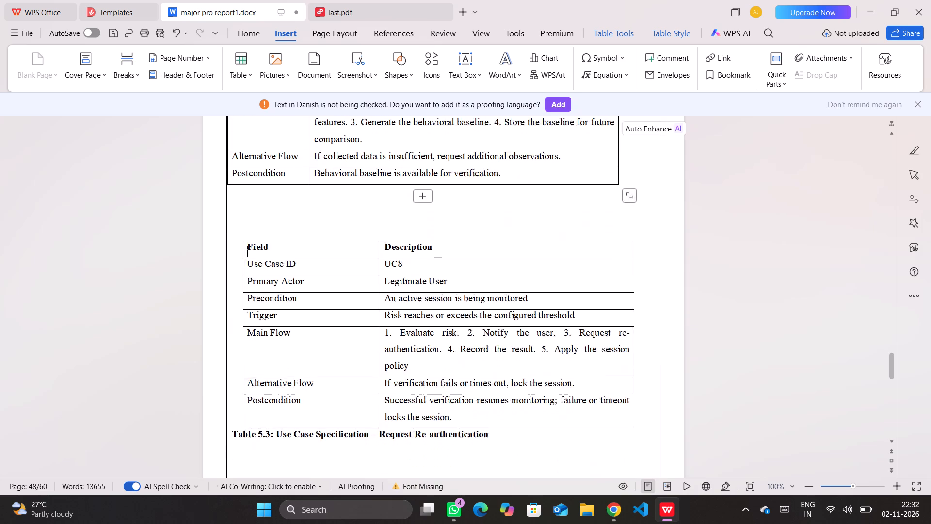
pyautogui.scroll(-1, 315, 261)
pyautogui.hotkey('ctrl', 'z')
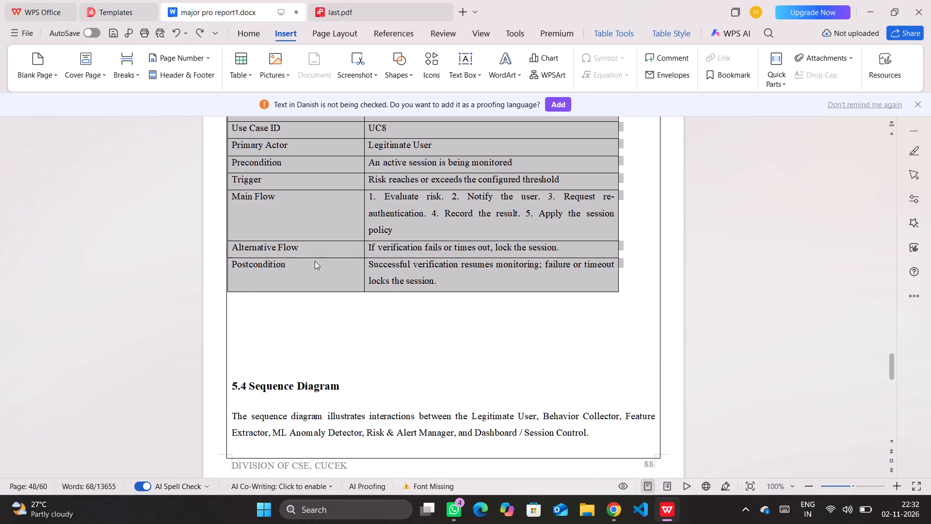
# Add one blank line between the Table 5.3 caption and its table, and one more blank line above the caption.
pyautogui.scroll(2, 315, 261)
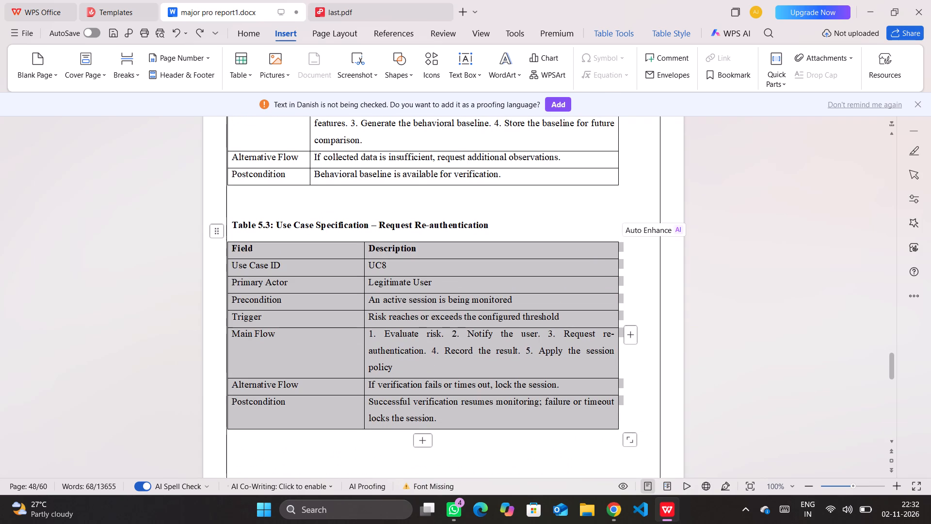
pyautogui.click(239, 235)
pyautogui.click(501, 221)
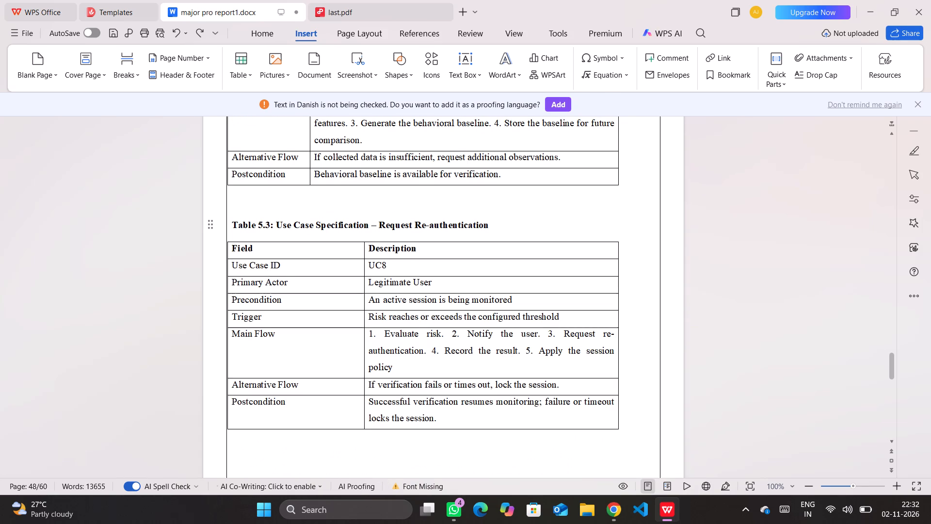
pyautogui.press('Return')
pyautogui.press('Return')
pyautogui.scroll(-1, 501, 221)
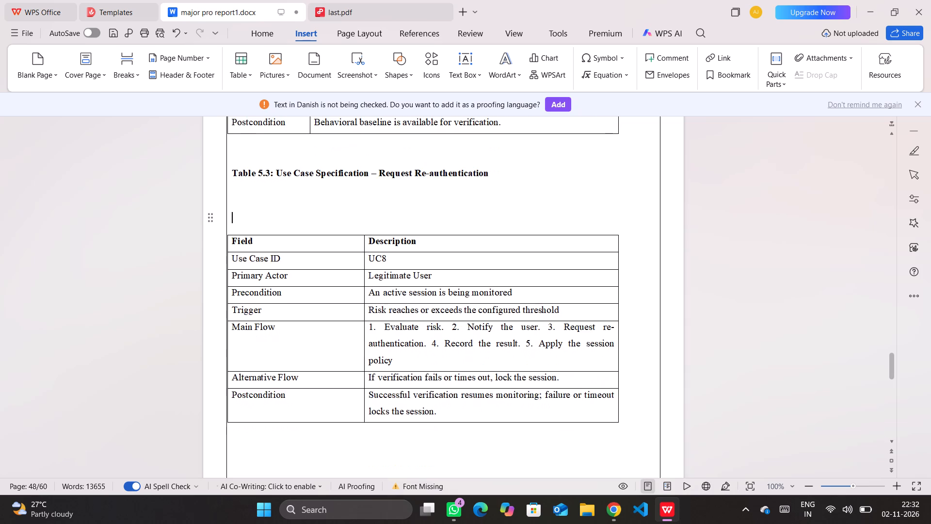
pyautogui.scroll(-1, 501, 221)
pyautogui.hscroll(-1, 391, 156)
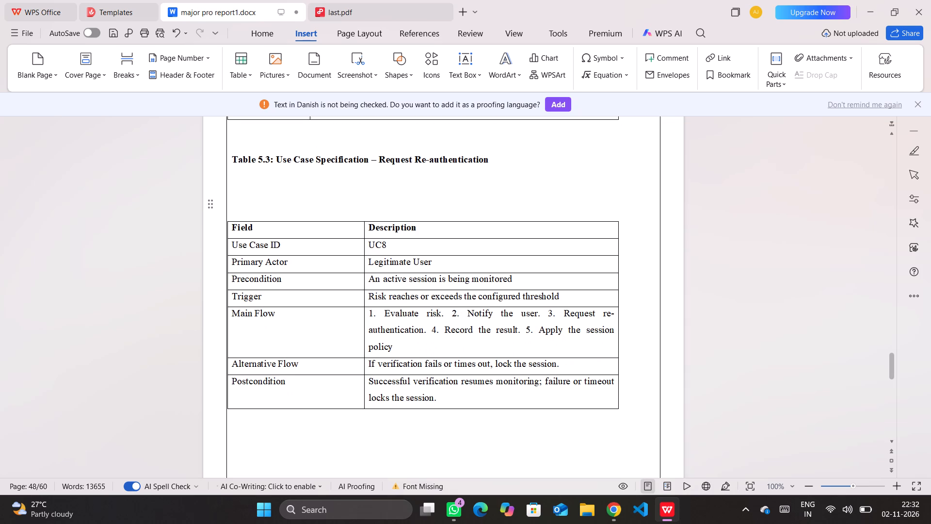
pyautogui.hscroll(-1, 232, 158)
pyautogui.press('BackSpace')
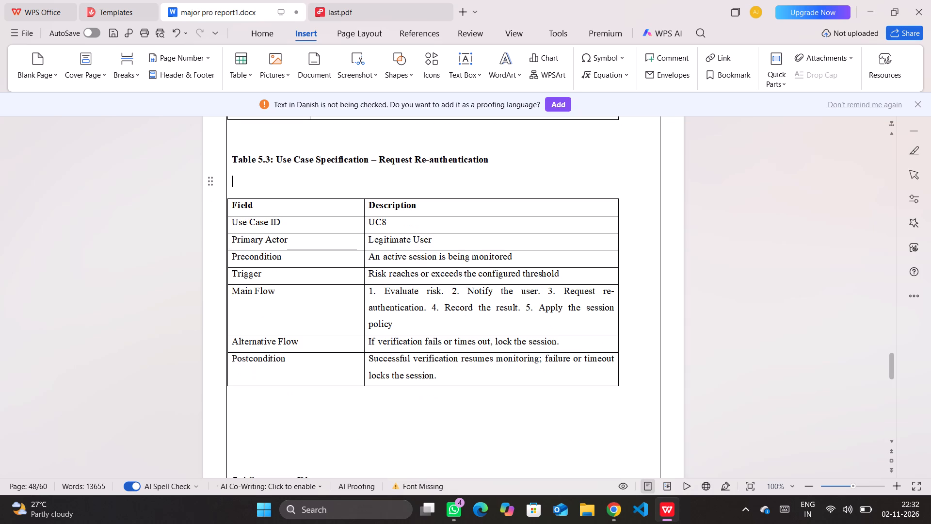
pyautogui.click(232, 164)
pyautogui.press('Return')
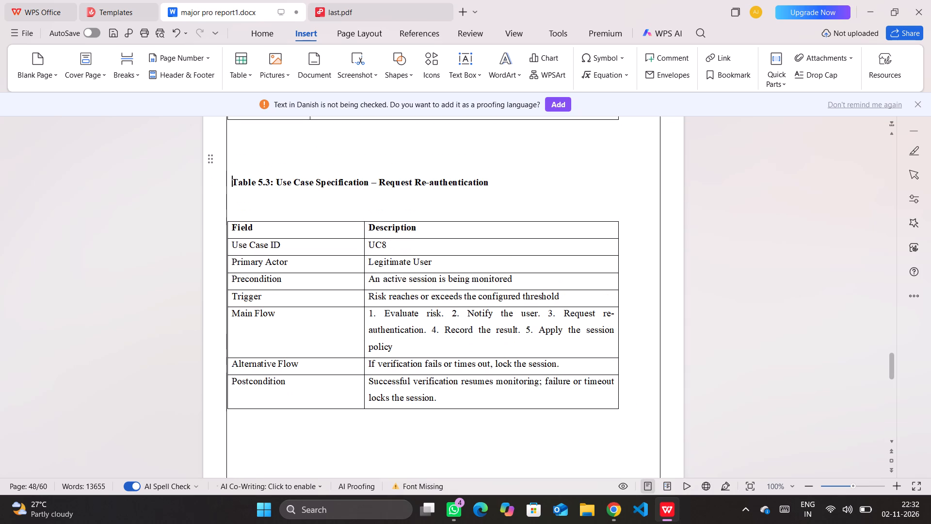
# Move the Request Re-authentication table slightly right so it sits inside the page border, below its Table 5.3 caption.
pyautogui.scroll(1, 232, 164)
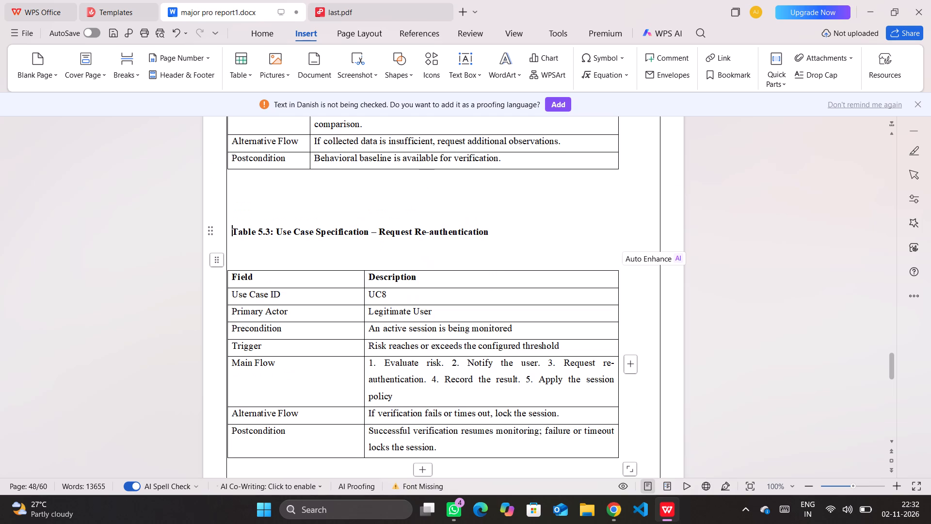
pyautogui.moveTo(217, 259); pyautogui.dragTo(248, 262)
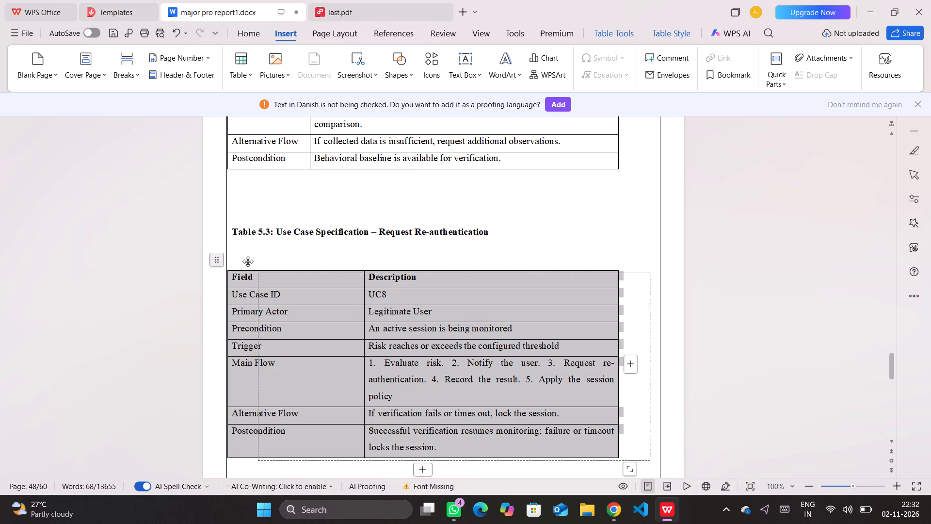
pyautogui.moveTo(248, 262); pyautogui.dragTo(234, 258)
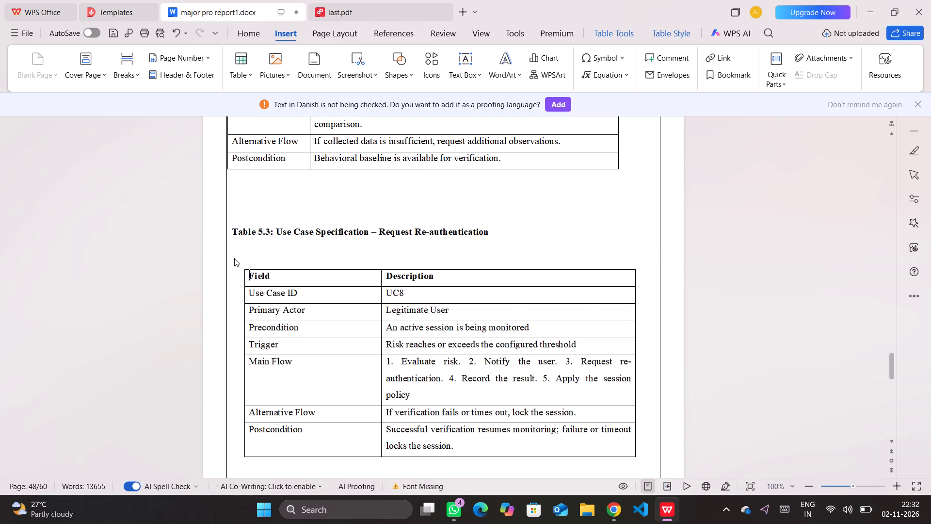
pyautogui.scroll(-1, 234, 258)
# Move the Enroll / Build Baseline table right, inside the page border, leaving a small gap below its Table 5.2 caption.
pyautogui.scroll(1, 234, 258)
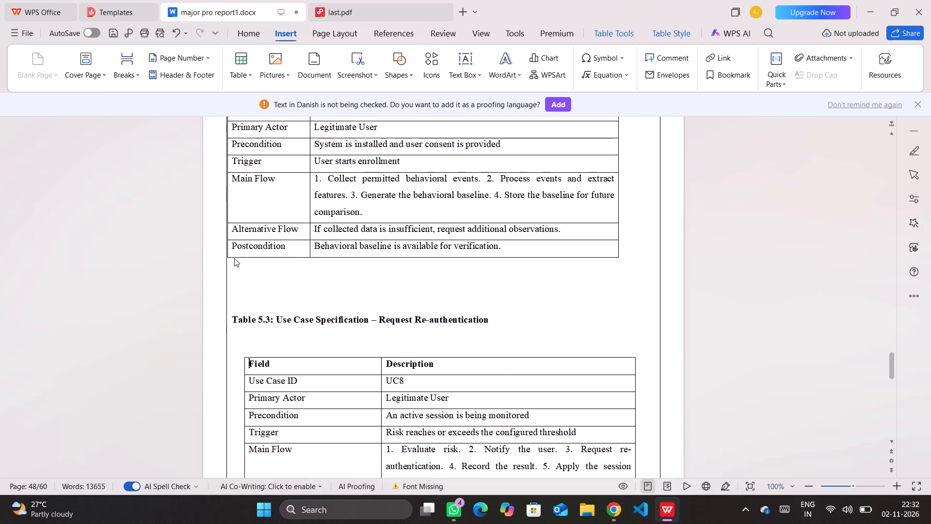
pyautogui.scroll(1, 234, 258)
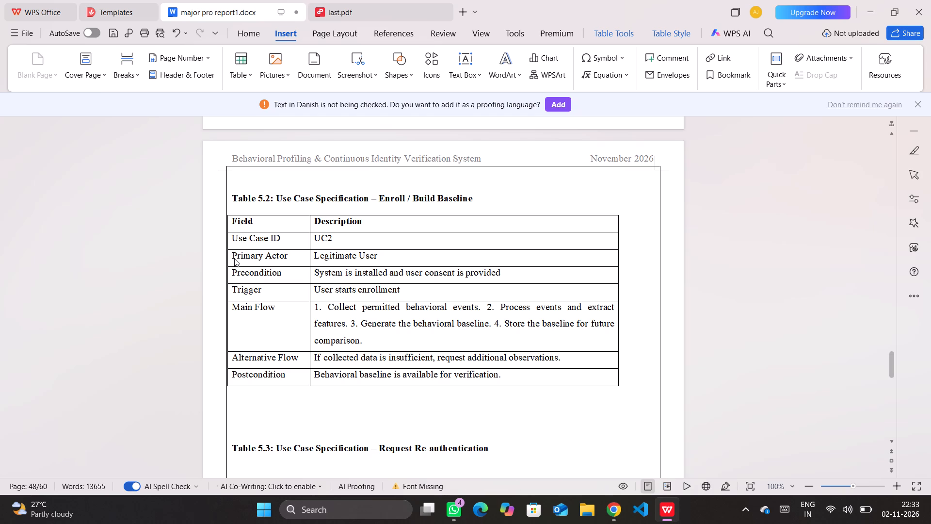
pyautogui.hscroll(1, 275, 228)
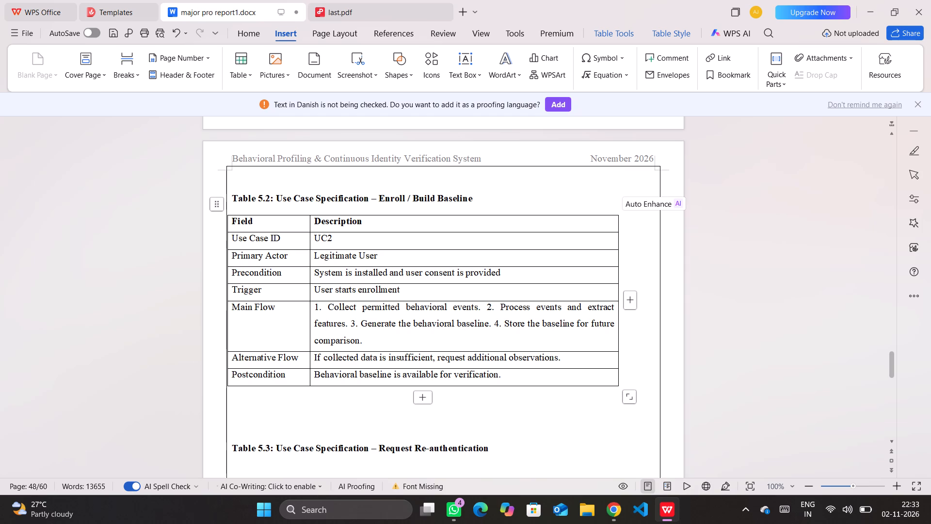
pyautogui.click(218, 205)
pyautogui.click(218, 205)
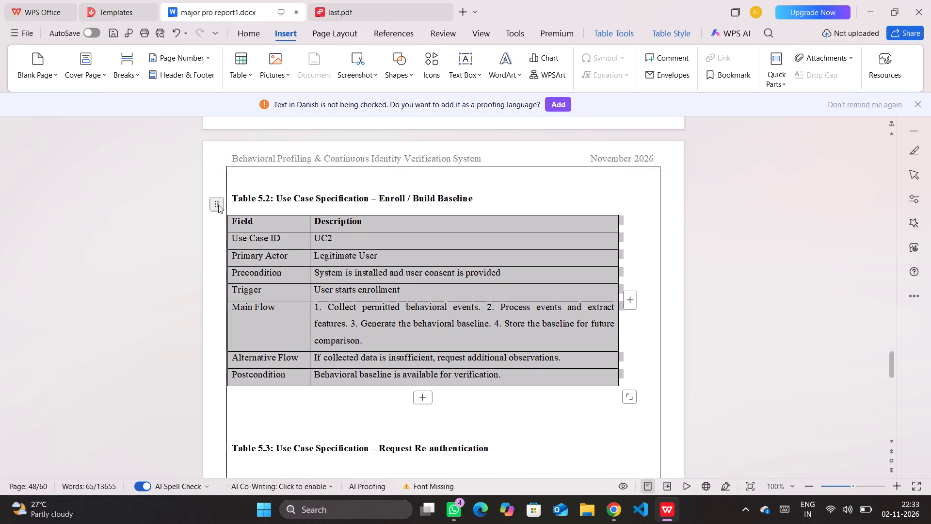
pyautogui.moveTo(218, 205); pyautogui.dragTo(244, 207)
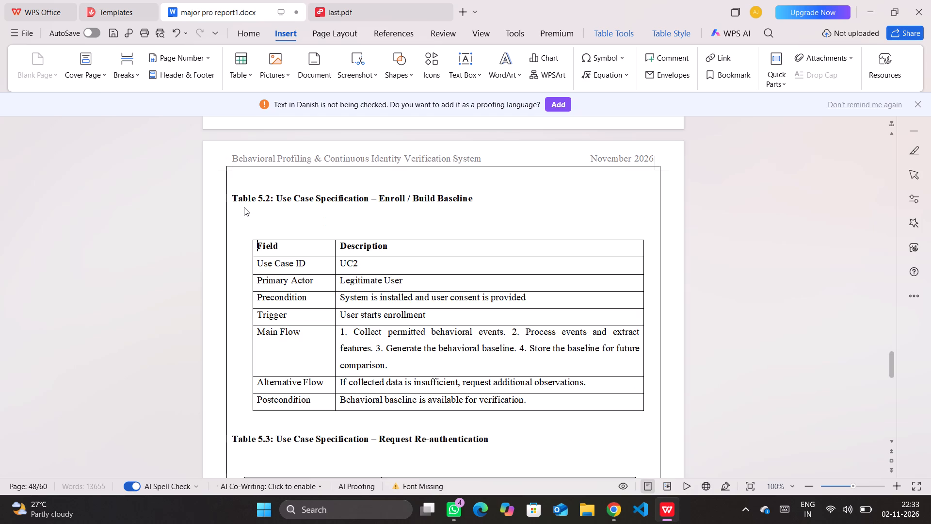
pyautogui.click(267, 211)
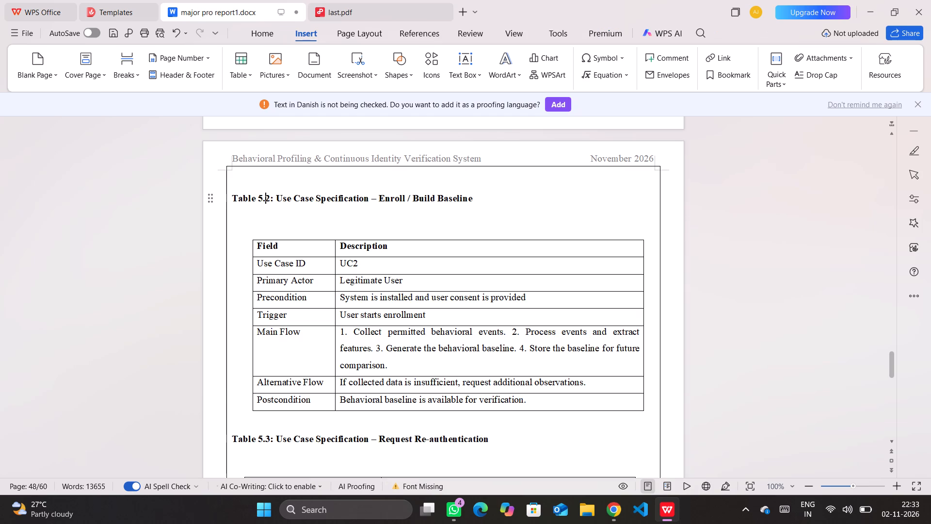
pyautogui.moveTo(244, 231); pyautogui.dragTo(243, 226)
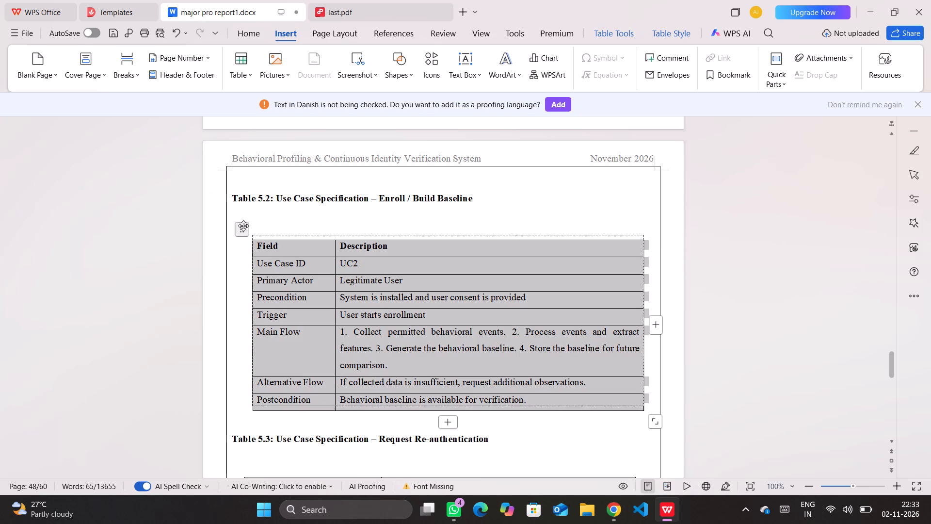
pyautogui.moveTo(243, 226); pyautogui.dragTo(242, 222)
pyautogui.scroll(-5, 293, 295)
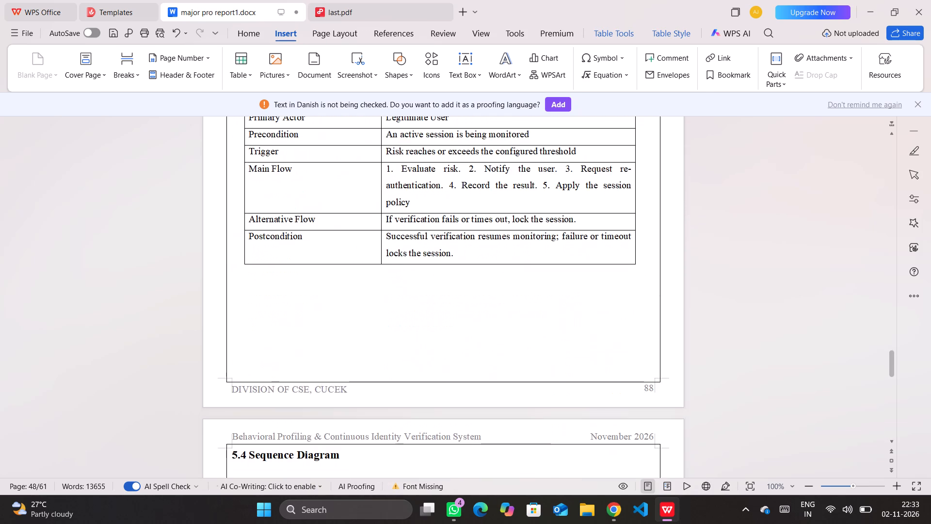
# Undo the recent moves of the Table 5.2 and Table 5.3 tables and the blank lines added around the Table 5.3 caption.
pyautogui.scroll(-1, 293, 295)
pyautogui.scroll(1, 293, 295)
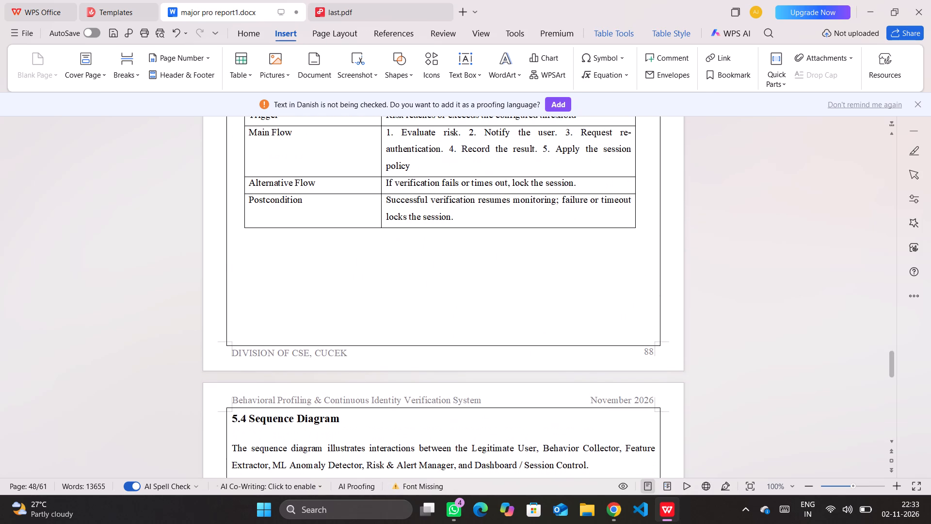
pyautogui.hotkey('ctrl', 'z')
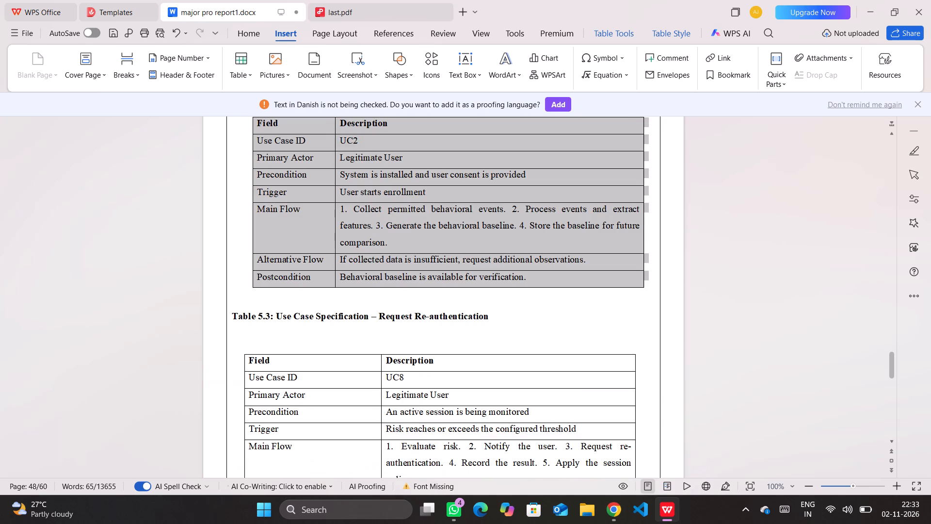
pyautogui.scroll(-4, 266, 302)
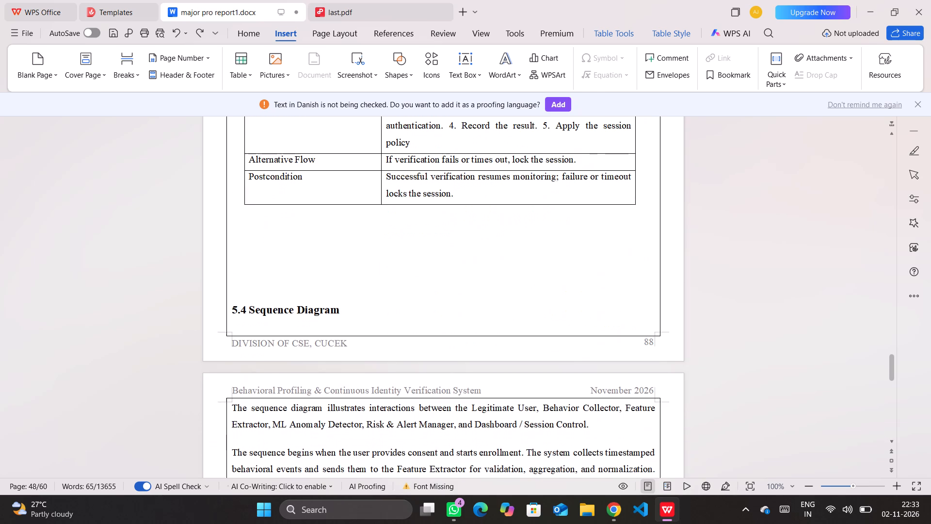
pyautogui.hotkey('ctrl', 'z')
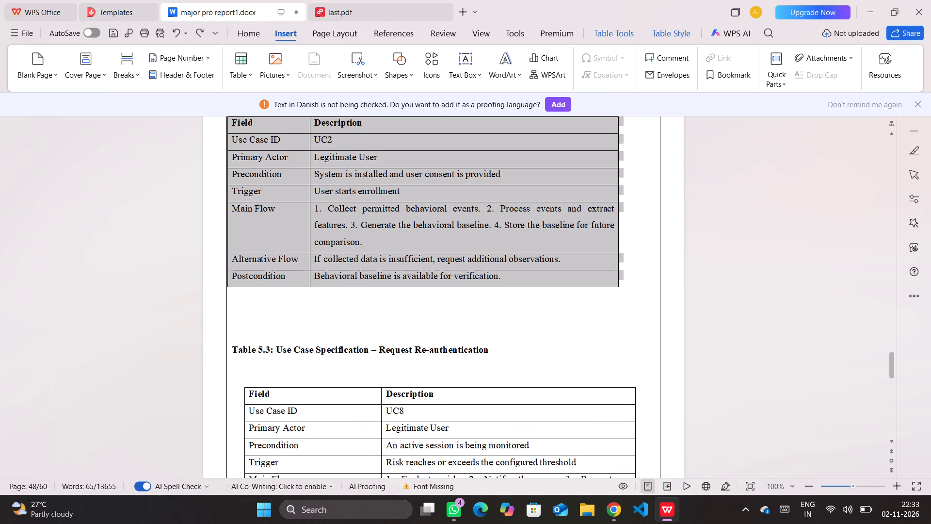
pyautogui.scroll(-2, 210, 303)
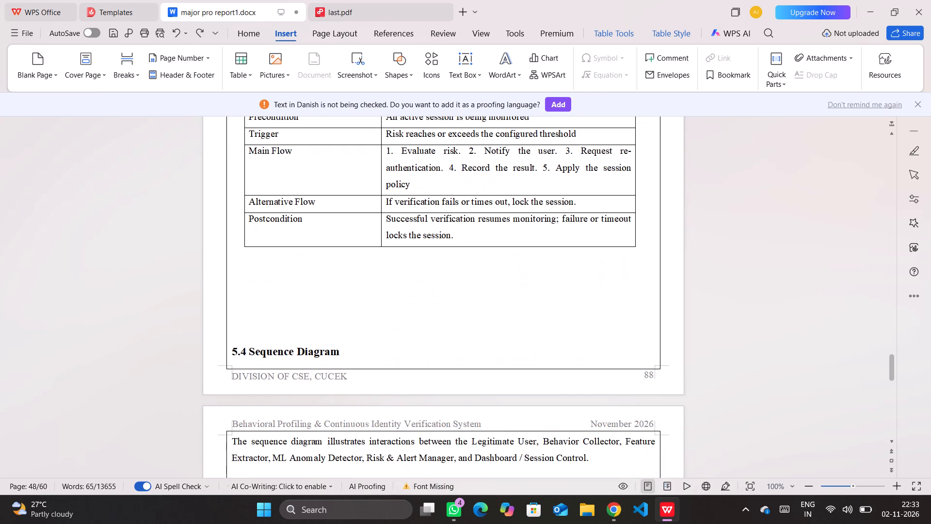
pyautogui.hotkey('ctrl', 'z')
pyautogui.hotkey('ctrl', 'z')
pyautogui.hotkey('ctrl', 'z')
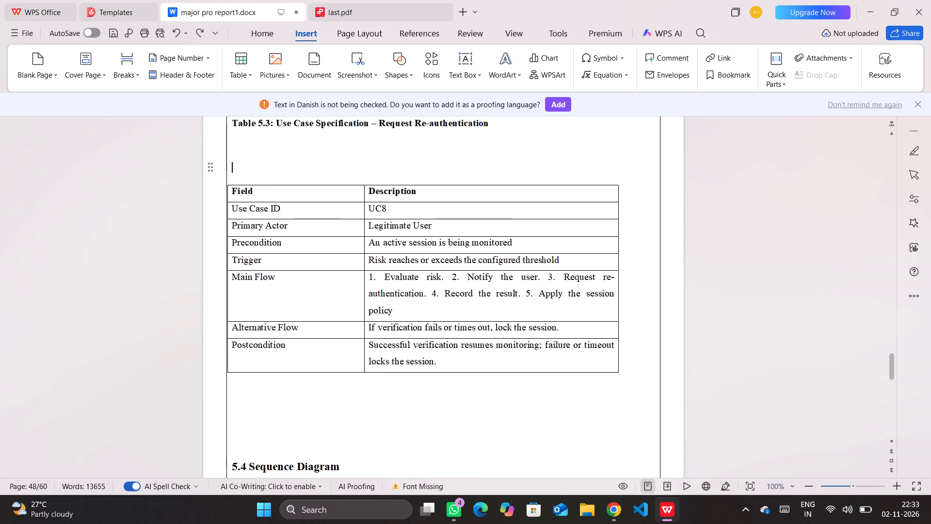
pyautogui.scroll(-2, 210, 303)
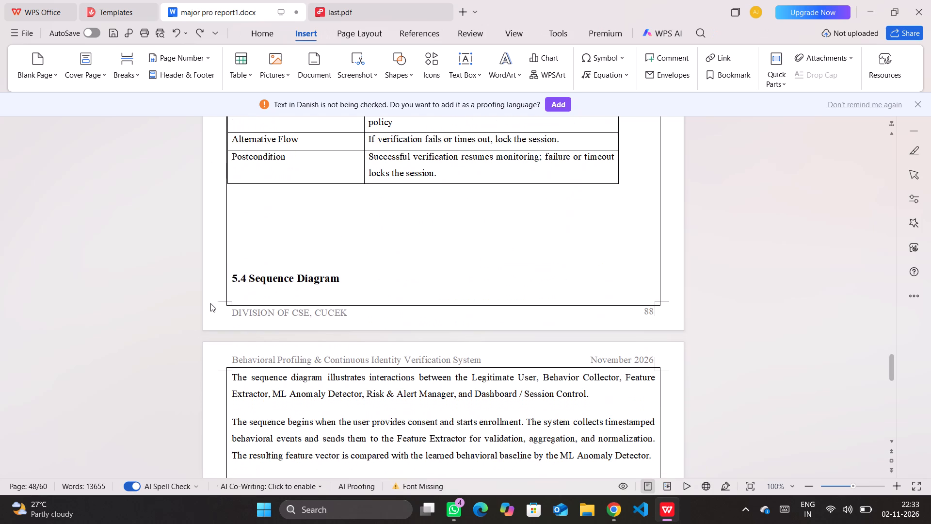
pyautogui.hotkey('ctrl', 'z')
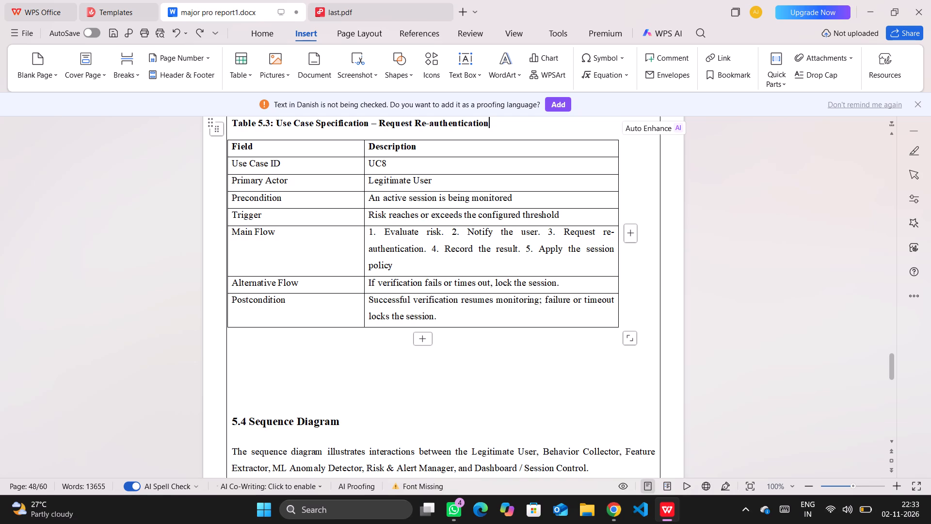
pyautogui.scroll(-3, 356, 323)
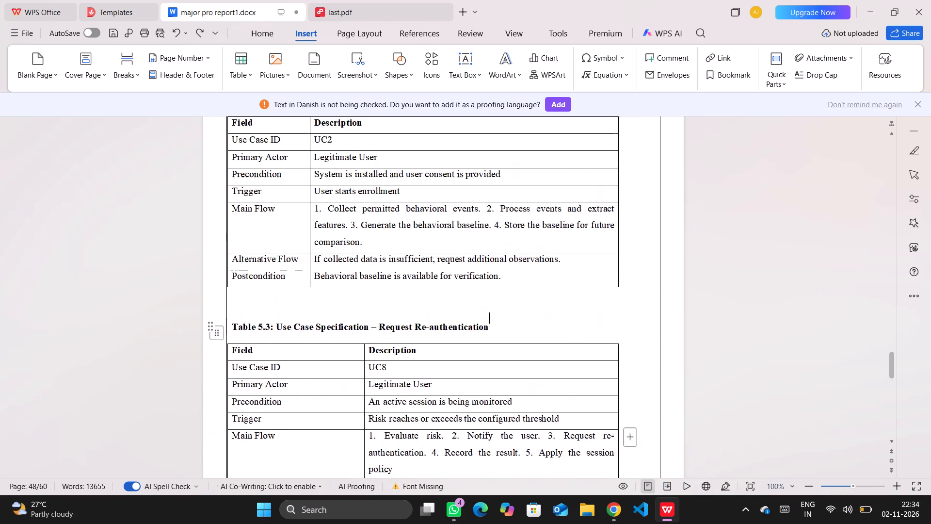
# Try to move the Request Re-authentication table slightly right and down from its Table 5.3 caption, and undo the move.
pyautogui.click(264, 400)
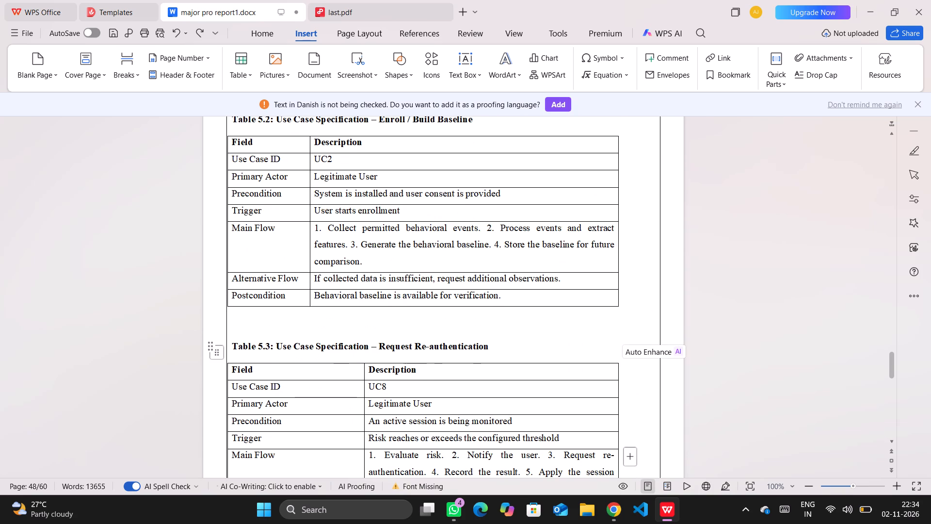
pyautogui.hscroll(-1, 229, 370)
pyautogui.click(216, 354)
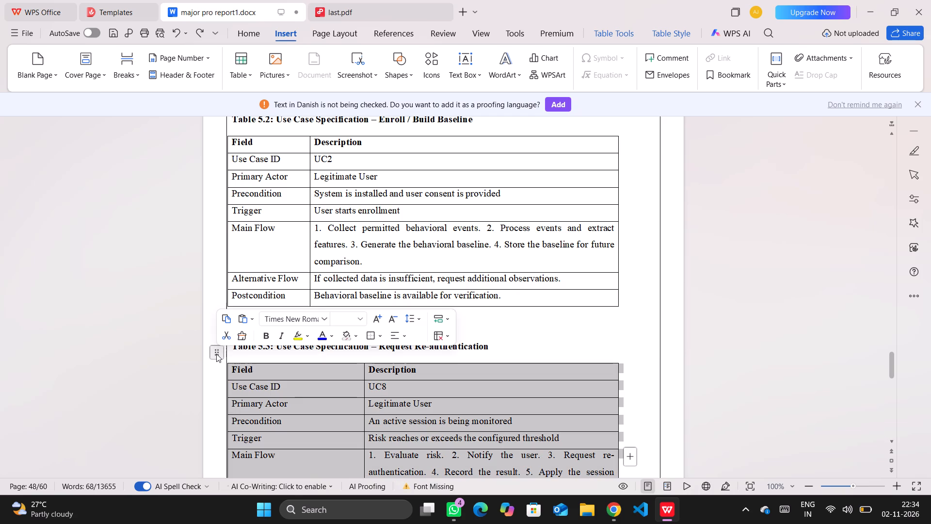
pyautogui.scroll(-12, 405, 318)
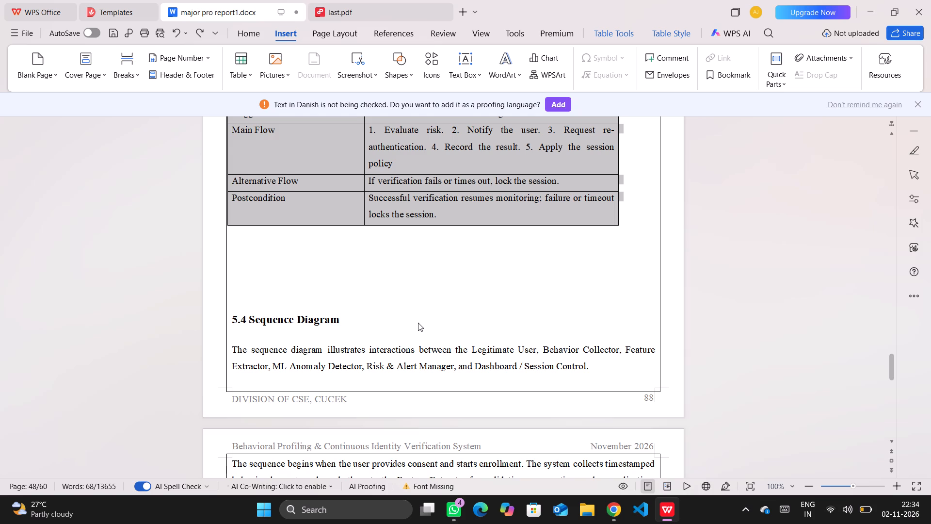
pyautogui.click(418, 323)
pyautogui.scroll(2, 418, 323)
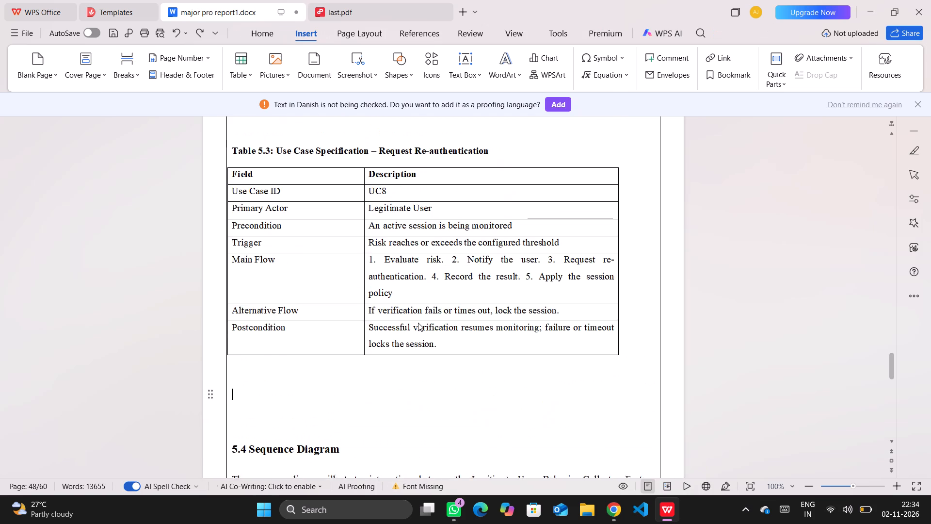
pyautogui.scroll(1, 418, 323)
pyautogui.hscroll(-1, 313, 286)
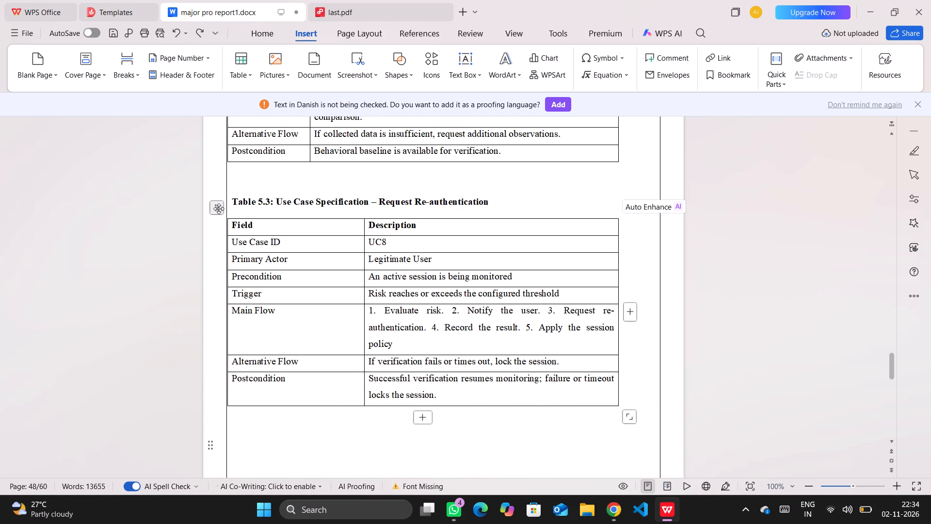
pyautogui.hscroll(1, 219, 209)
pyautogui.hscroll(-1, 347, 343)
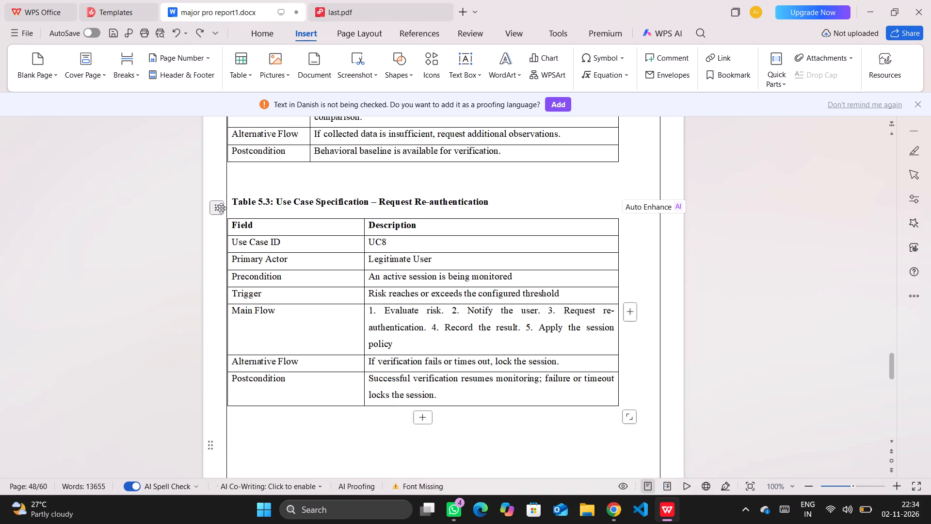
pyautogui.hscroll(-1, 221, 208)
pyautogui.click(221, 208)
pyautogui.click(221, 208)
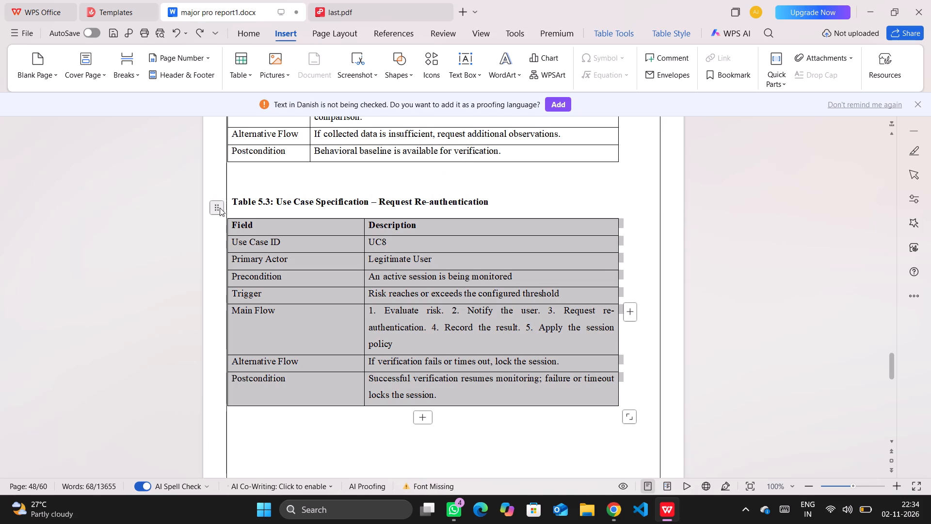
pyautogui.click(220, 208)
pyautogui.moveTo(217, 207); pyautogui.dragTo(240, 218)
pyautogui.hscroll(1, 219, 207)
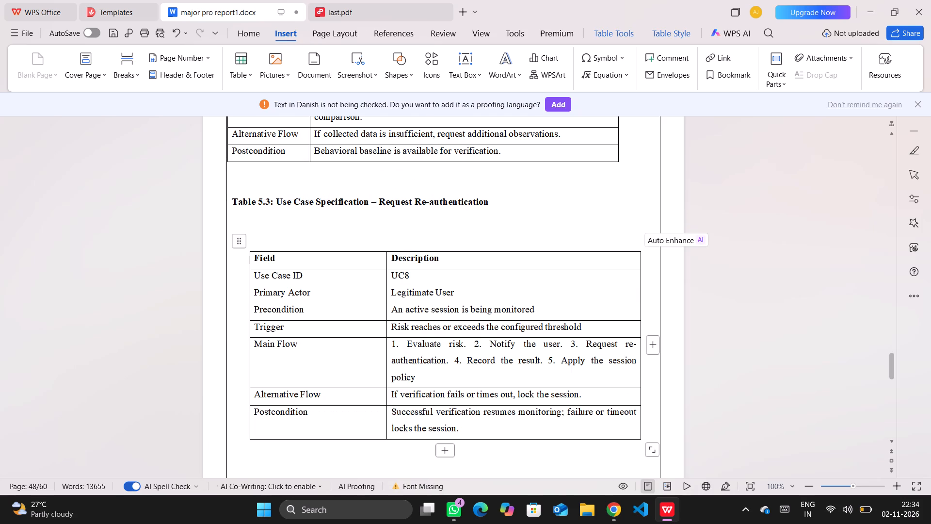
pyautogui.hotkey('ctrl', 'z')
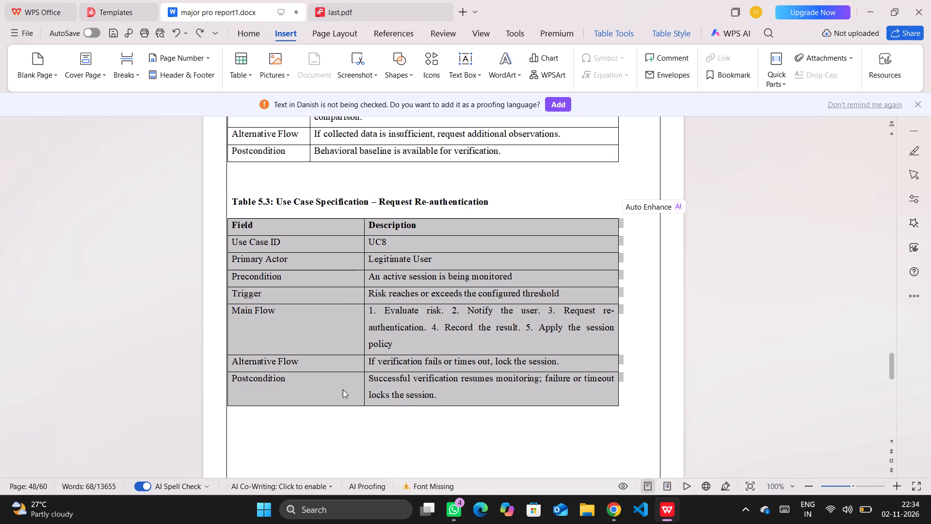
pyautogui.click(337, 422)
# Review the page layout from Table 5.2 through the section 5.4 sequence diagram, including the footers, up to the start of Chapter 6.
pyautogui.scroll(-5, 337, 422)
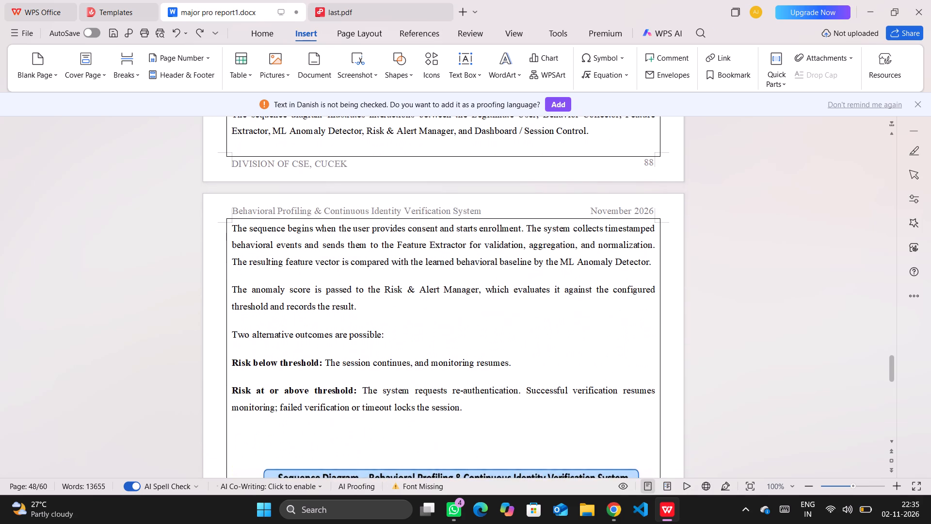
pyautogui.scroll(-2, 337, 422)
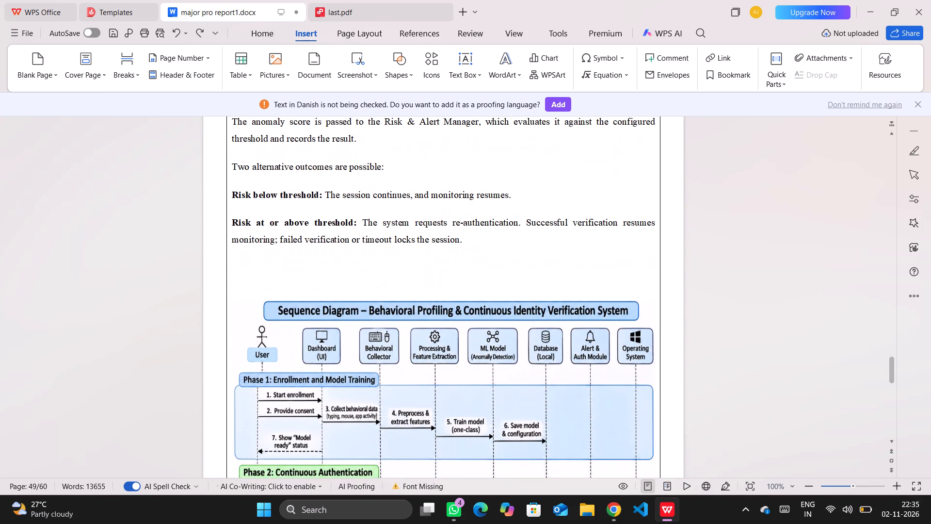
pyautogui.scroll(-2, 337, 422)
pyautogui.scroll(1, 337, 422)
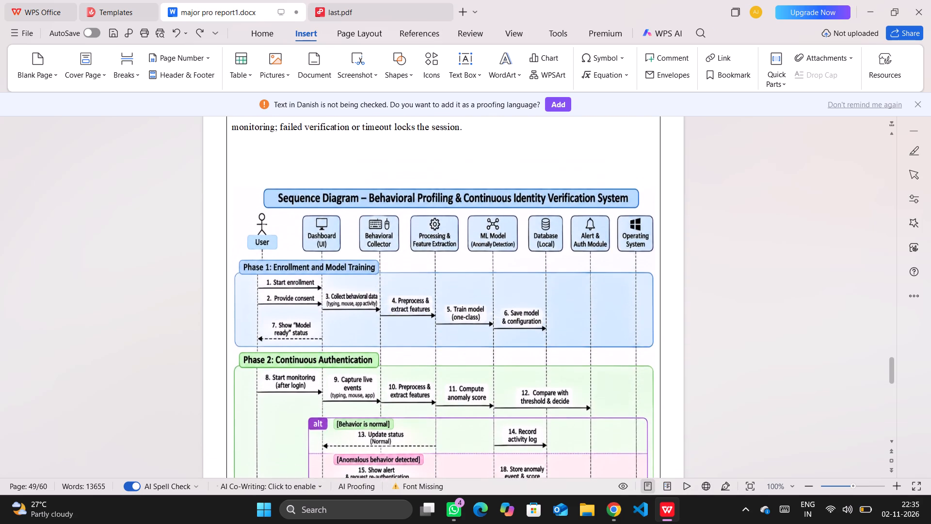
pyautogui.scroll(4, 337, 422)
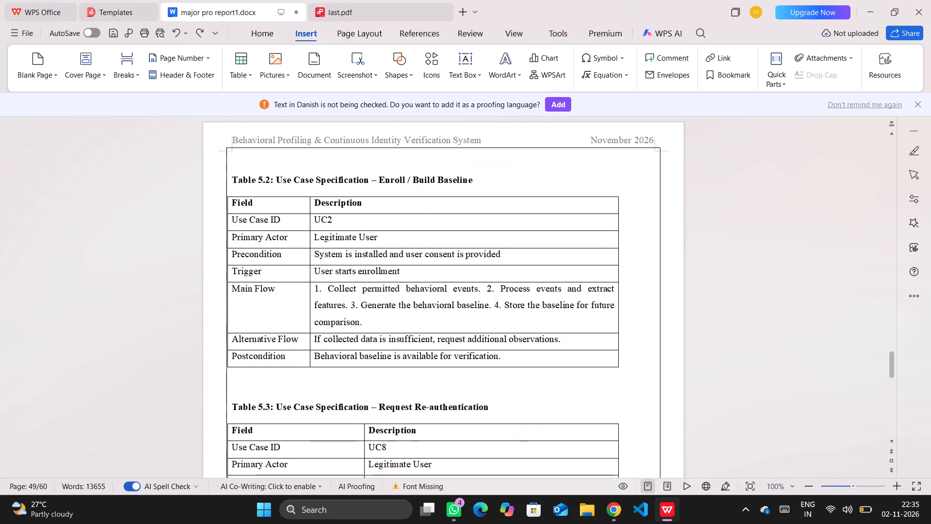
pyautogui.scroll(-3, 337, 422)
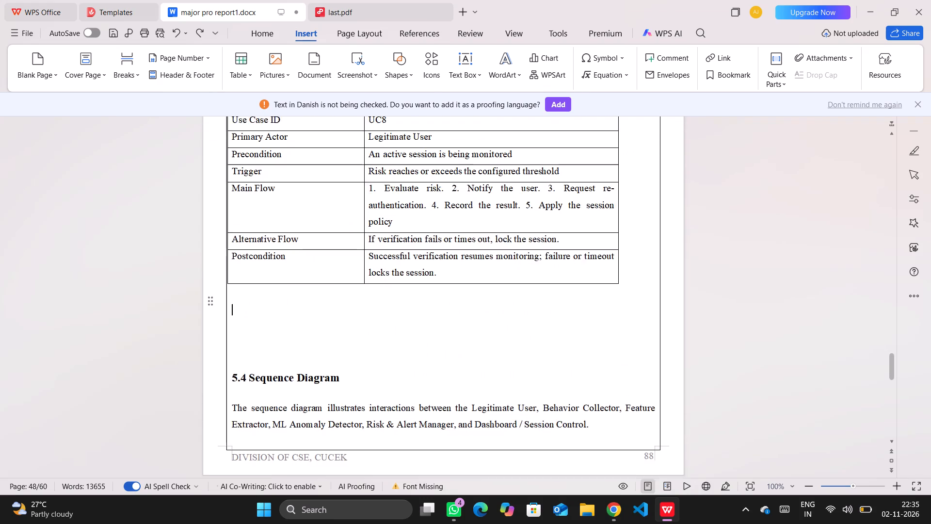
pyautogui.scroll(-4, 337, 422)
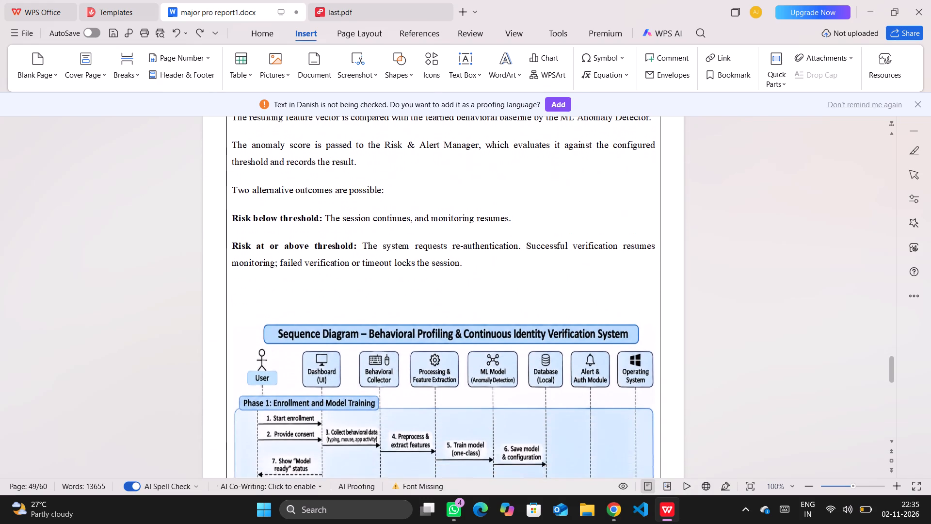
pyautogui.scroll(-2, 337, 422)
pyautogui.scroll(1, 337, 422)
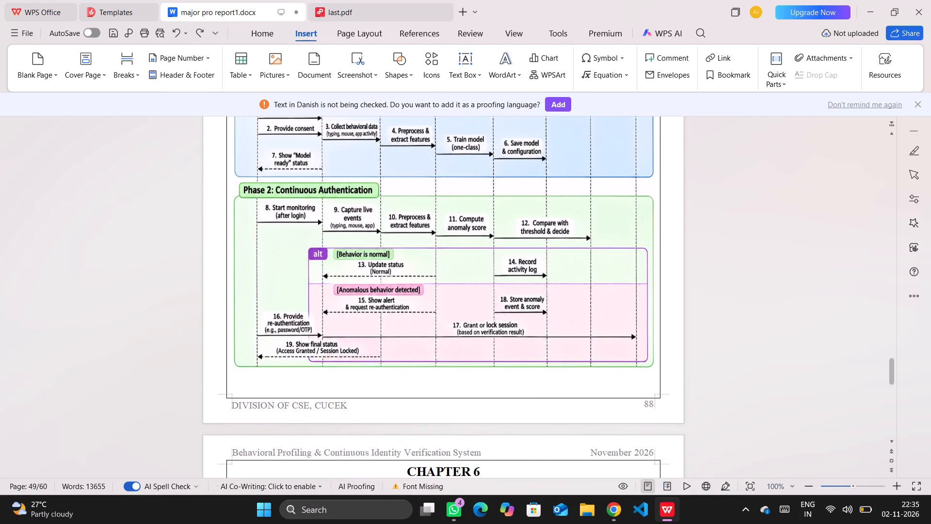
# Insert an automatic page number at the right end of the report's footer.
pyautogui.click(177, 60)
pyautogui.click(300, 179)
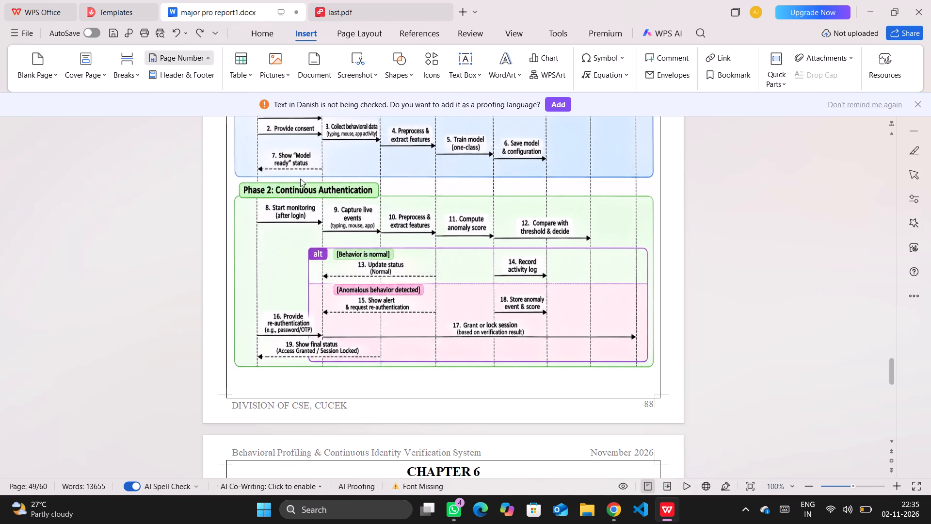
# Delete the automatic page number above the manually typed number in the footer of the sequence diagram page.
pyautogui.scroll(-1, 524, 332)
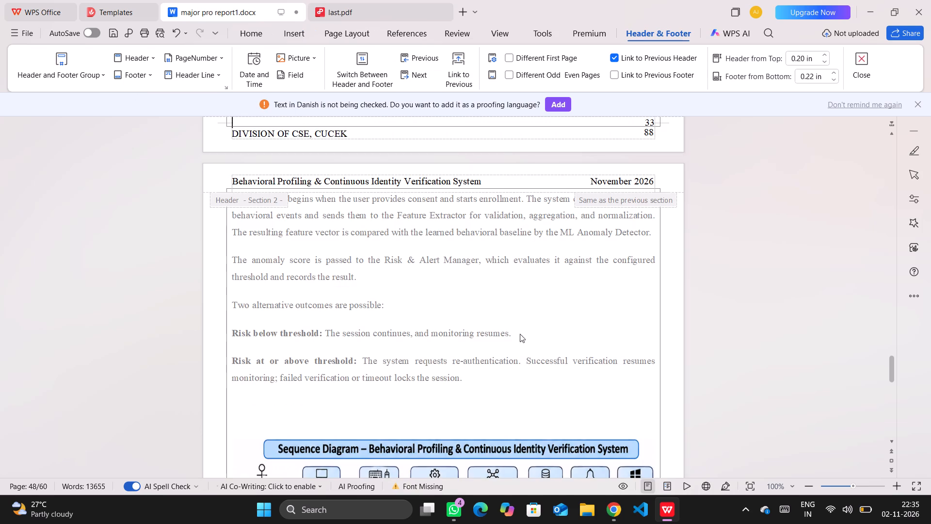
pyautogui.scroll(-4, 447, 335)
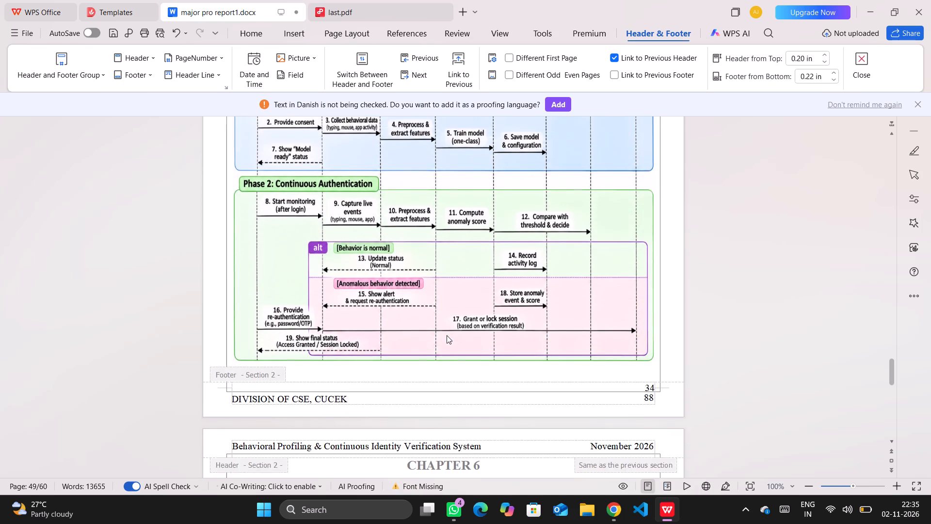
pyautogui.click(655, 364)
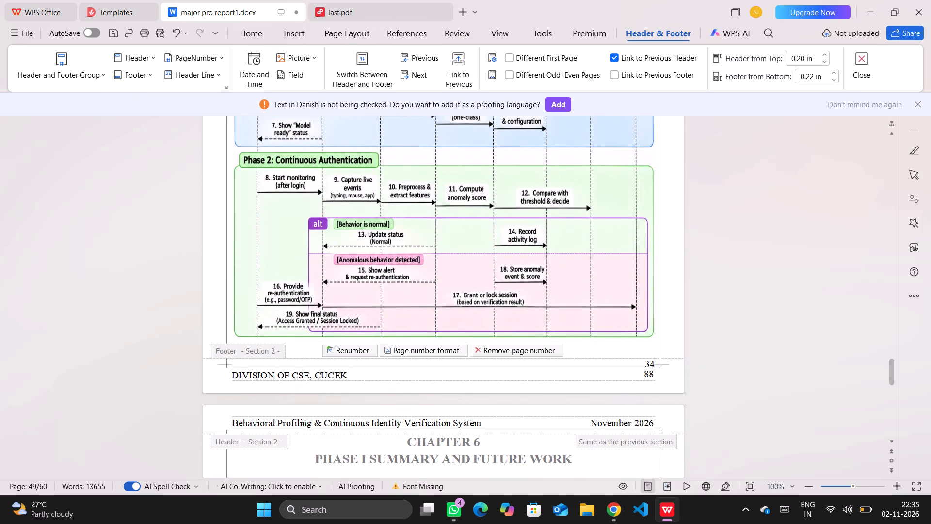
pyautogui.click(655, 364)
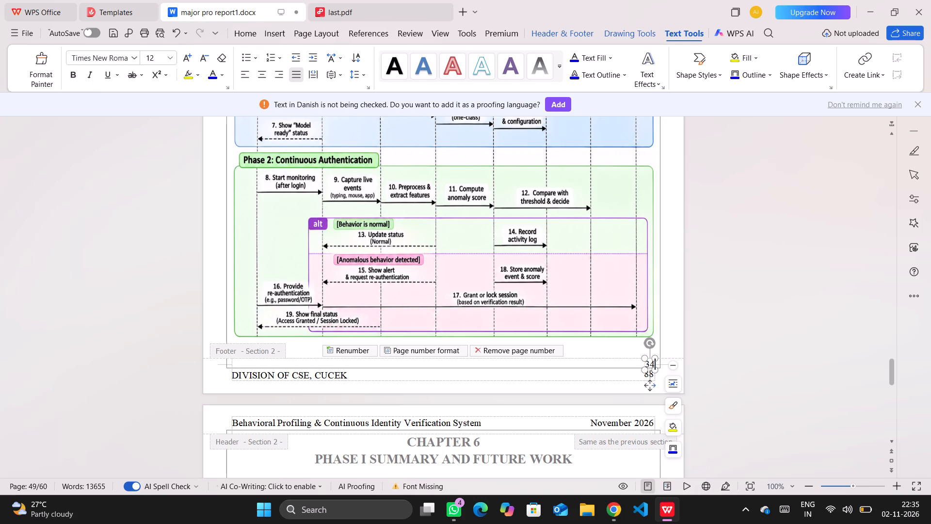
pyautogui.click(653, 374)
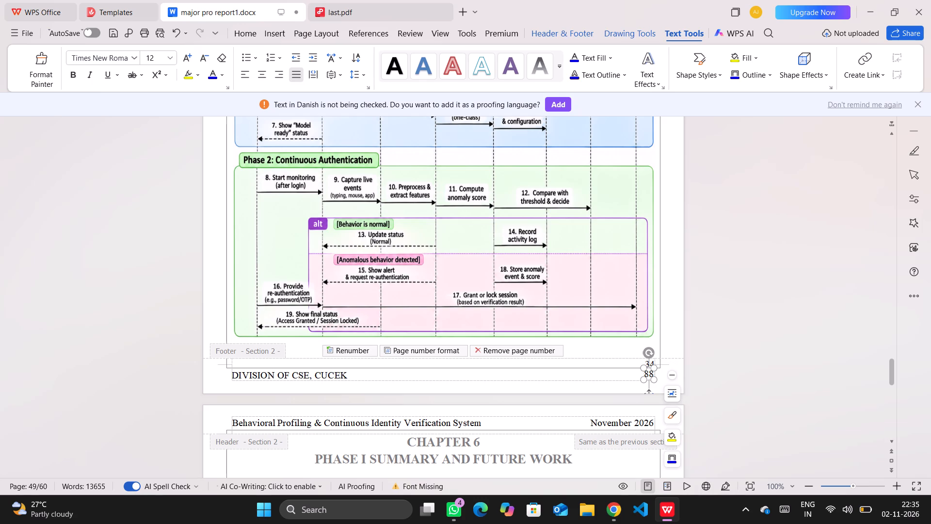
pyautogui.click(655, 362)
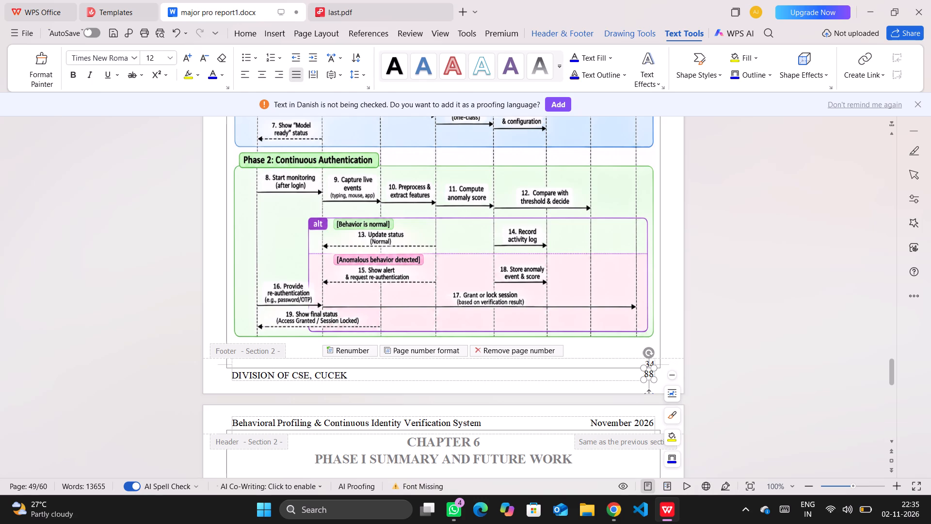
pyautogui.click(655, 362)
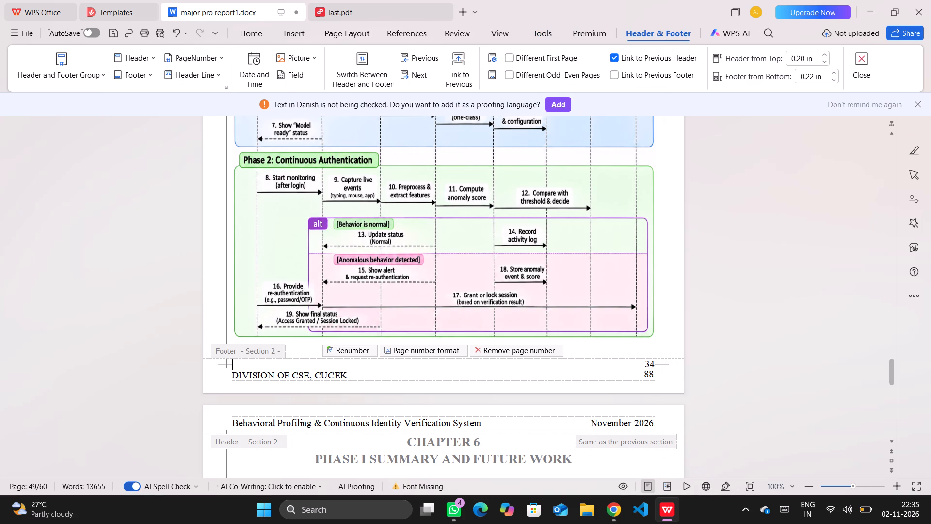
pyautogui.click(652, 363)
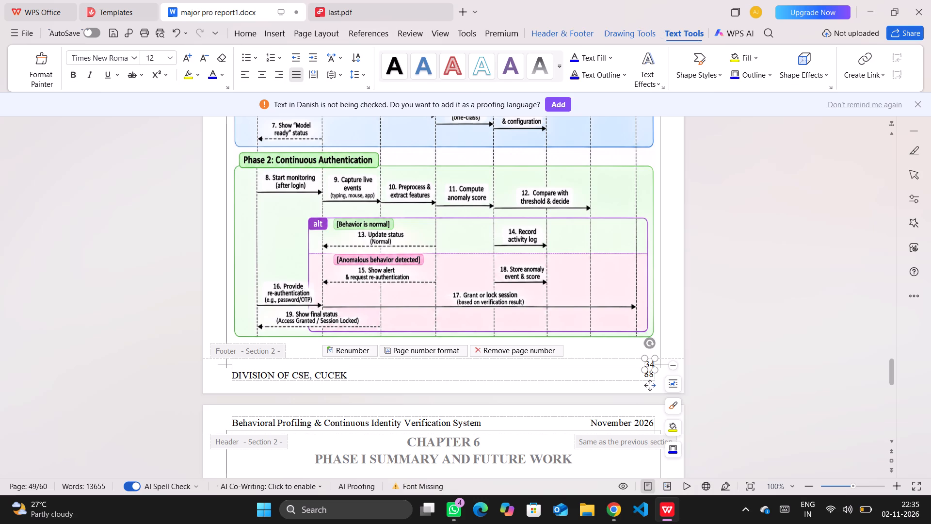
pyautogui.press('BackSpace')
pyautogui.press('BackSpace')
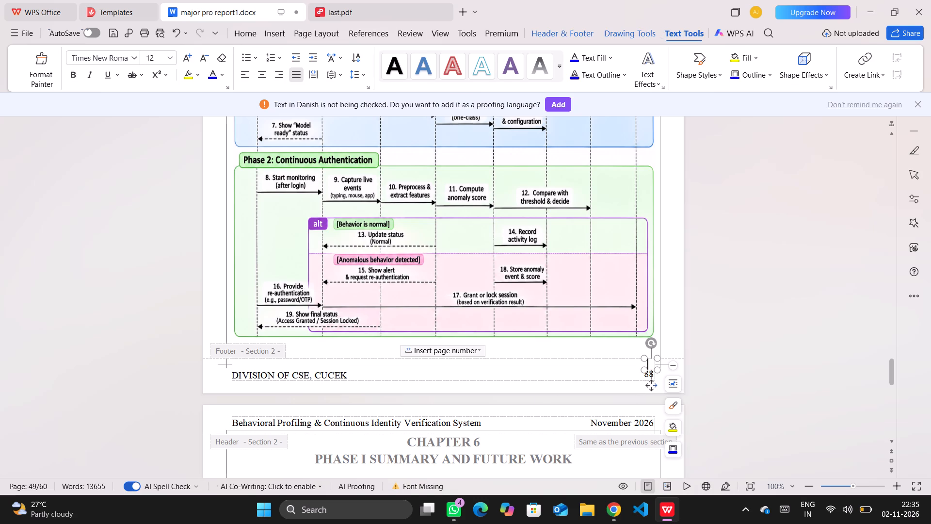
# Change the manually typed footer page number on the sequence diagram page to 84 and finish editing the footer.
pyautogui.click(651, 374)
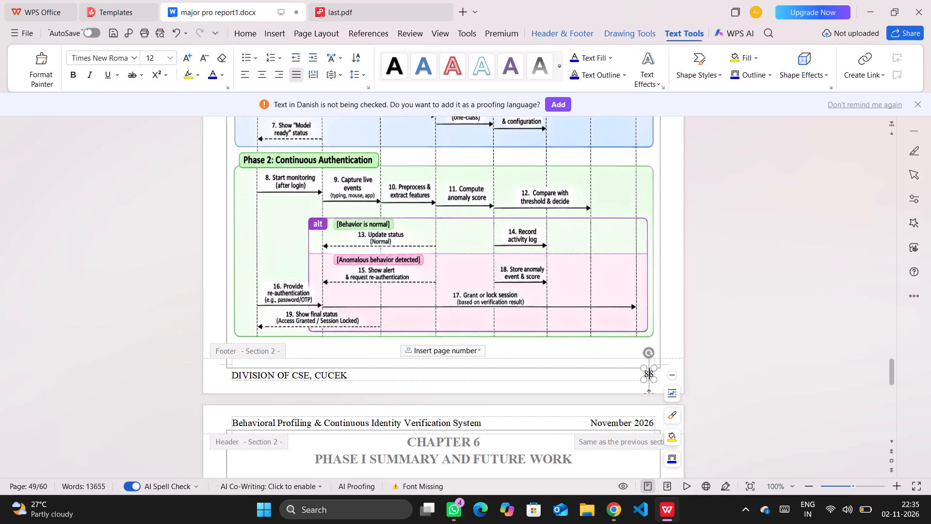
pyautogui.press('Right')
pyautogui.press('BackSpace')
pyautogui.press('4')
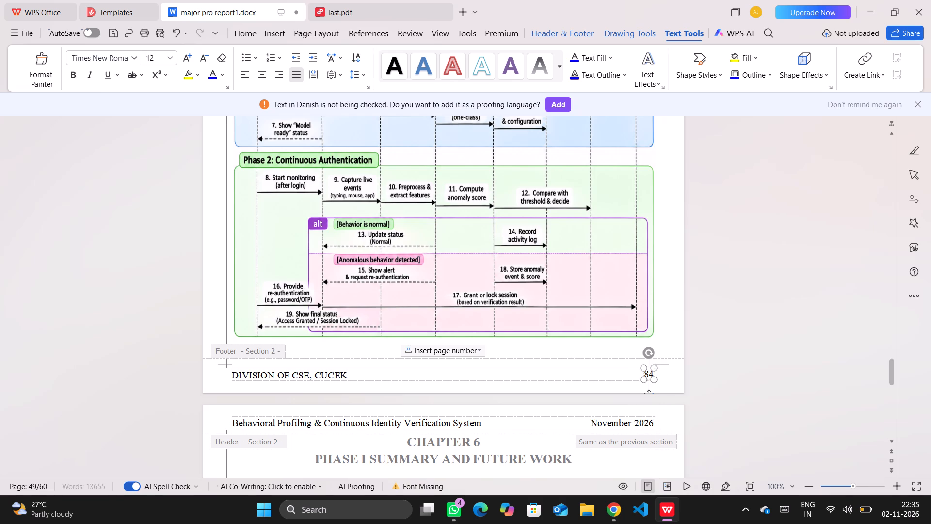
pyautogui.click(772, 294)
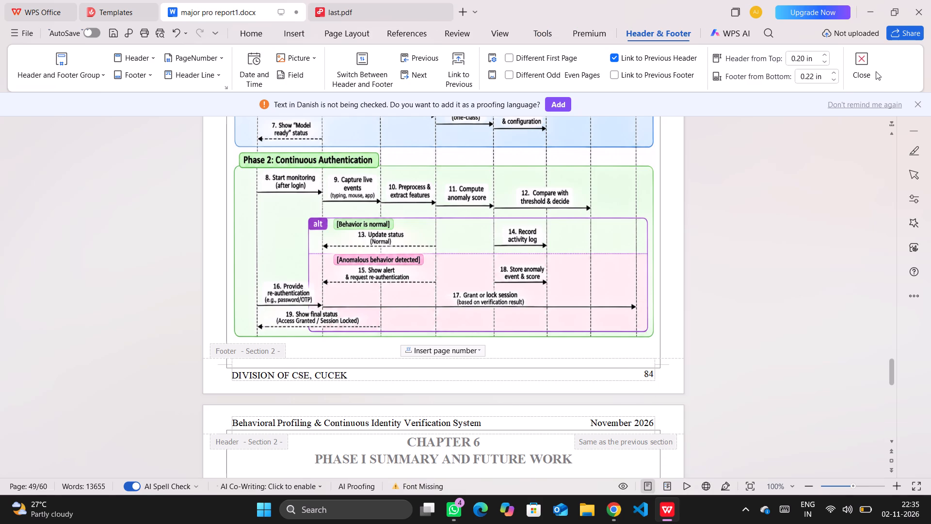
pyautogui.click(861, 70)
# Review the Chapter 6 tables and the section 5.4 sequence diagram pages, checking their layout and footer page numbers.
pyautogui.scroll(-2, 796, 255)
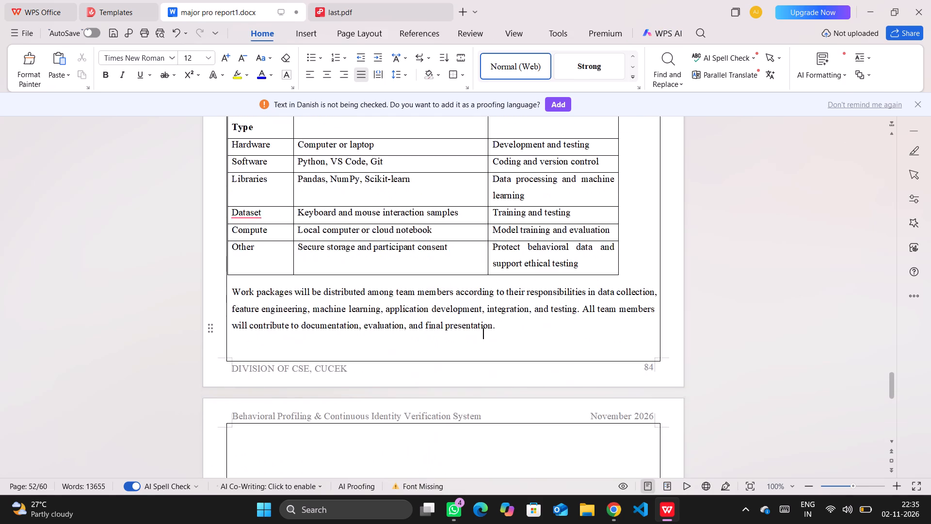
pyautogui.scroll(-2, 796, 255)
pyautogui.scroll(5, 796, 255)
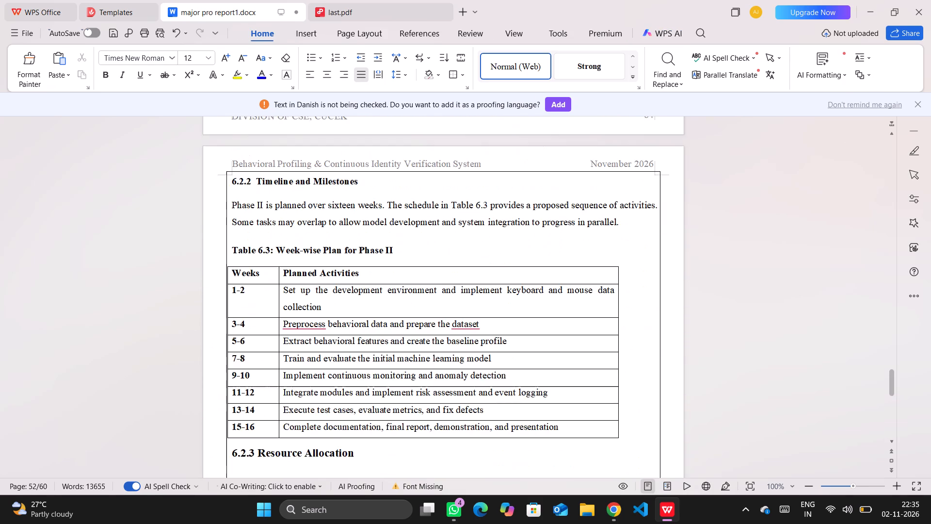
pyautogui.scroll(2, 796, 255)
pyautogui.scroll(-7, 796, 255)
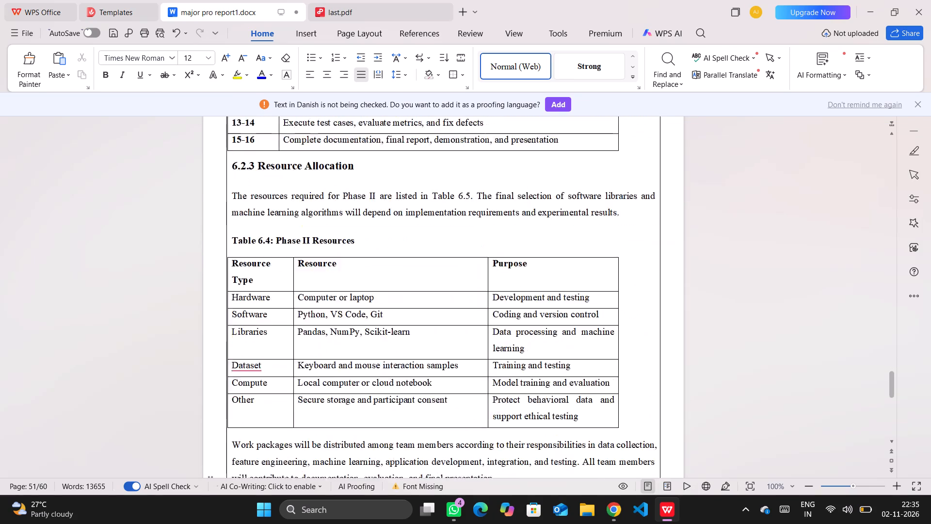
pyautogui.scroll(-6, 796, 255)
pyautogui.scroll(3, 796, 255)
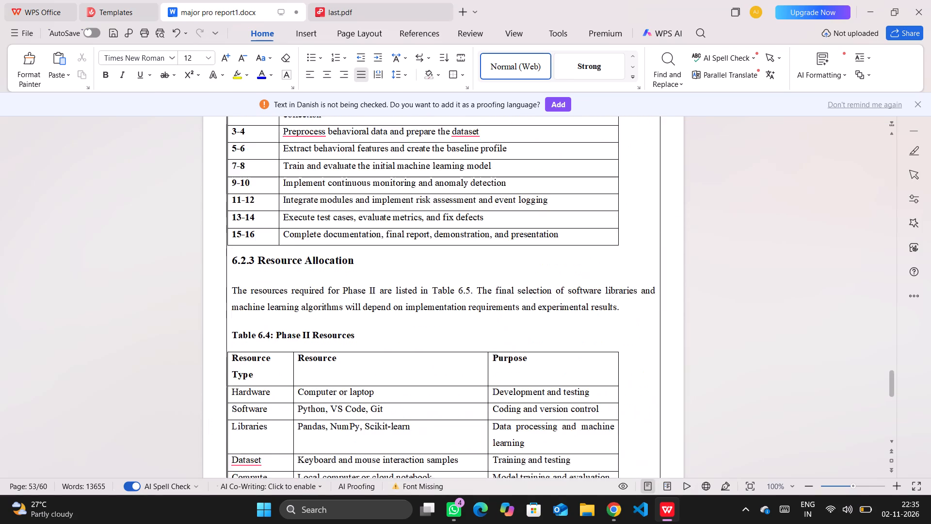
pyautogui.scroll(7, 796, 255)
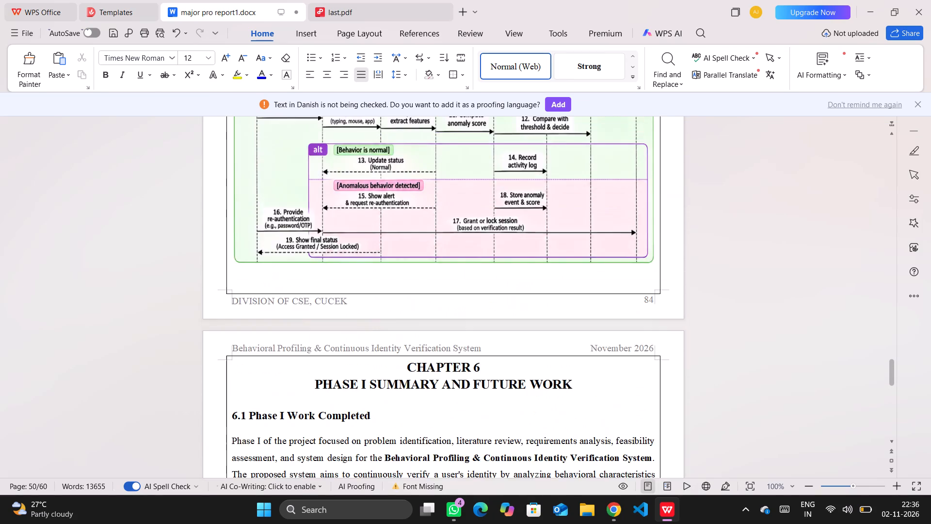
pyautogui.scroll(5, 796, 255)
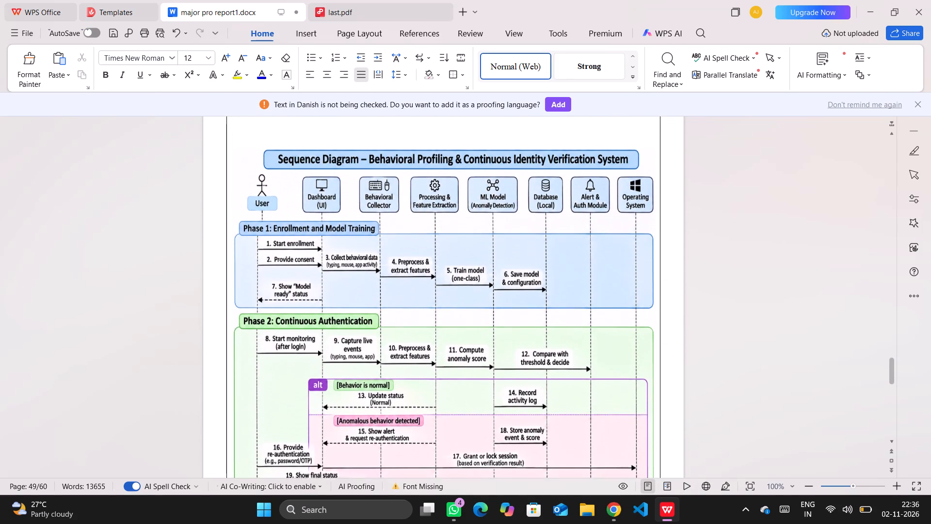
pyautogui.scroll(3, 796, 255)
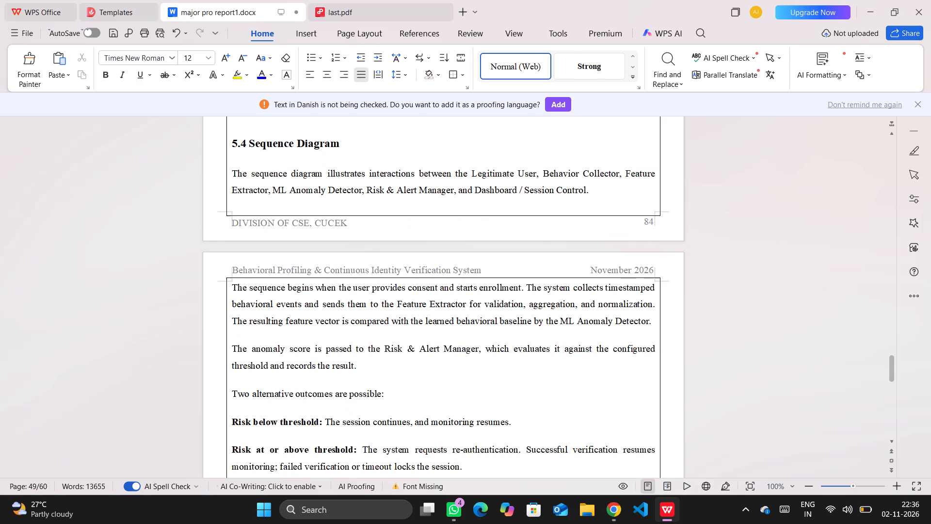
# Print only the current sequence diagram page to PDF, saving it in Downloads as sequ.
pyautogui.scroll(-1, 796, 255)
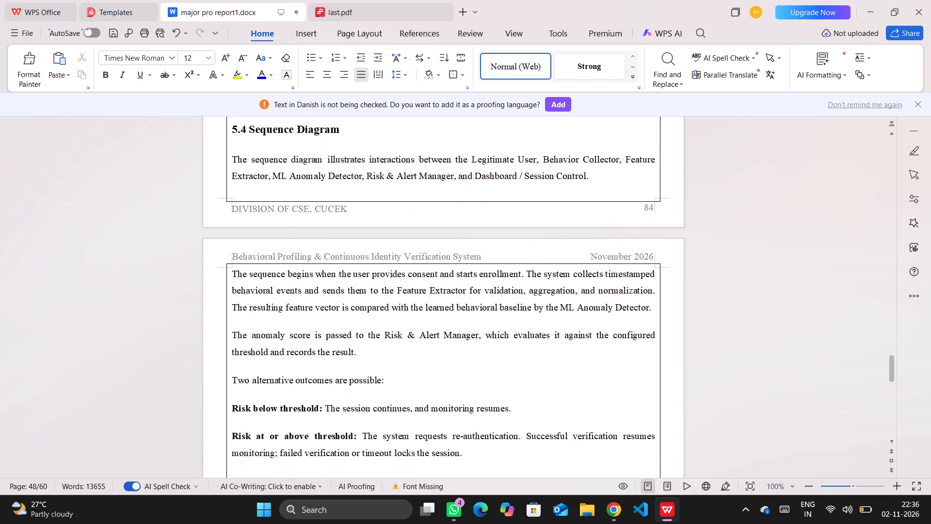
pyautogui.scroll(-2, 796, 255)
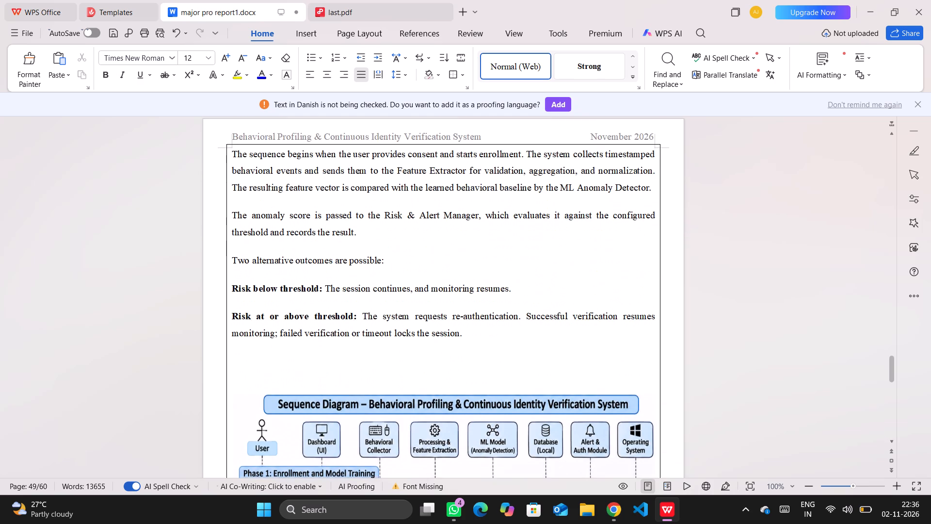
pyautogui.scroll(-1, 796, 255)
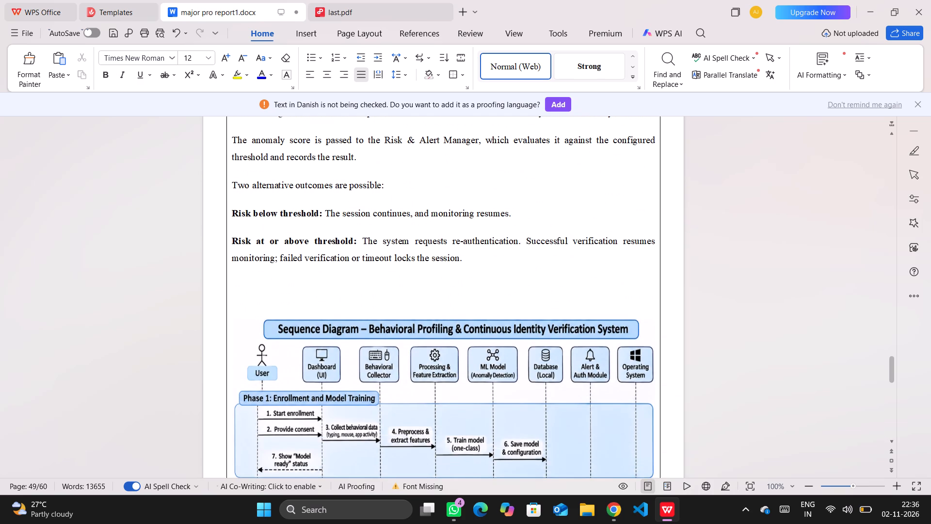
pyautogui.hotkey('ctrl', 'p')
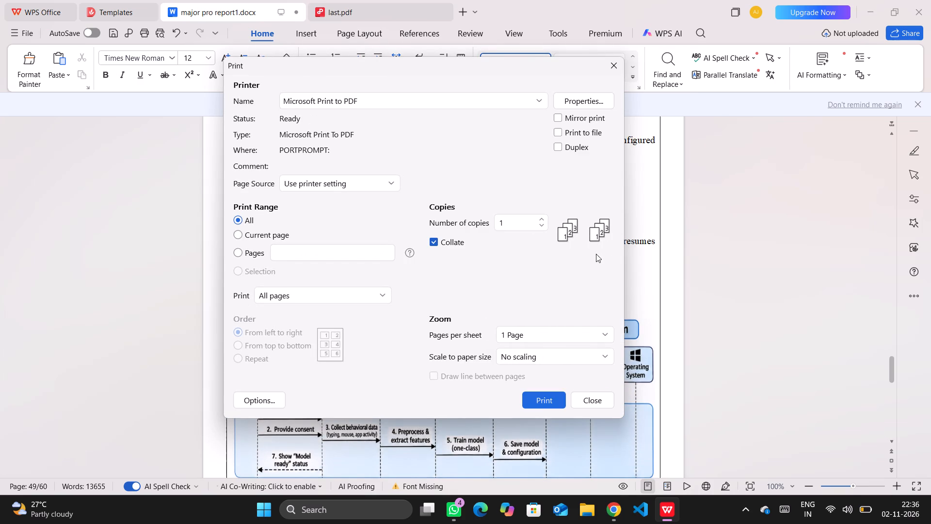
pyautogui.click(272, 232)
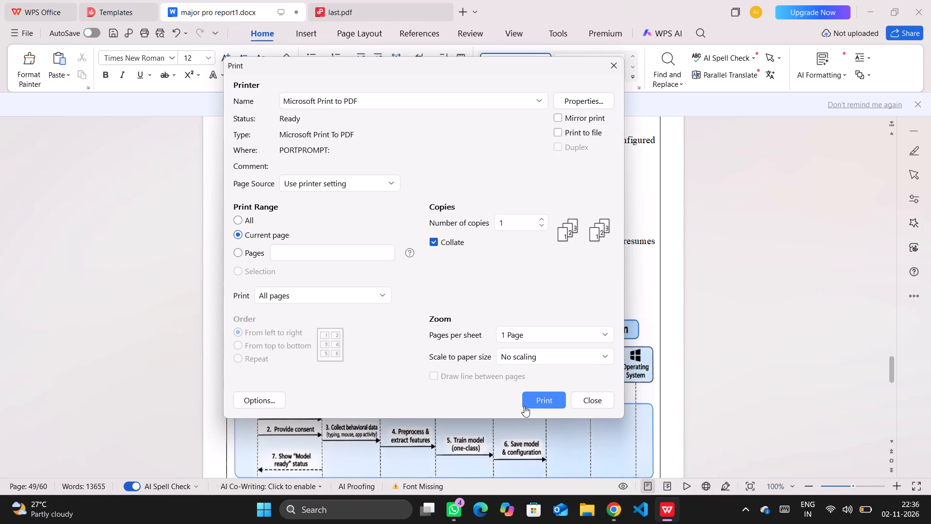
pyautogui.click(538, 402)
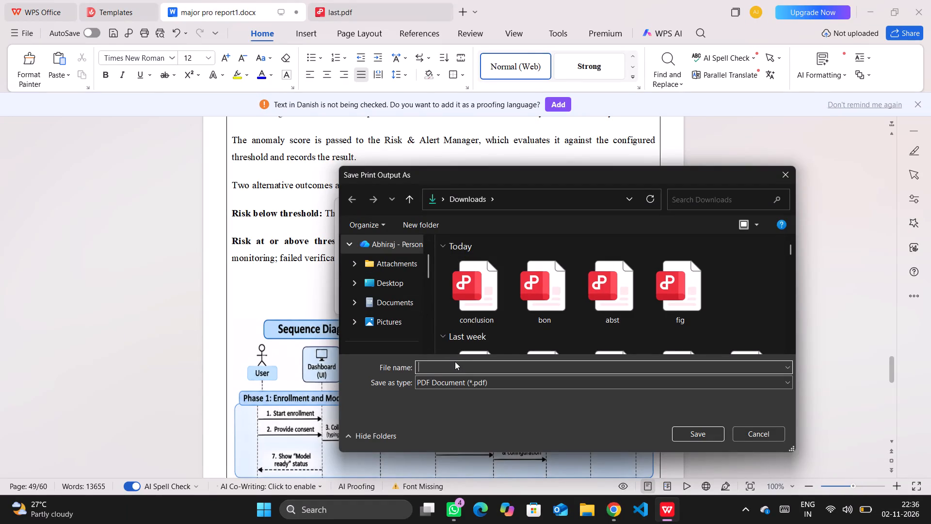
pyautogui.write('seq')
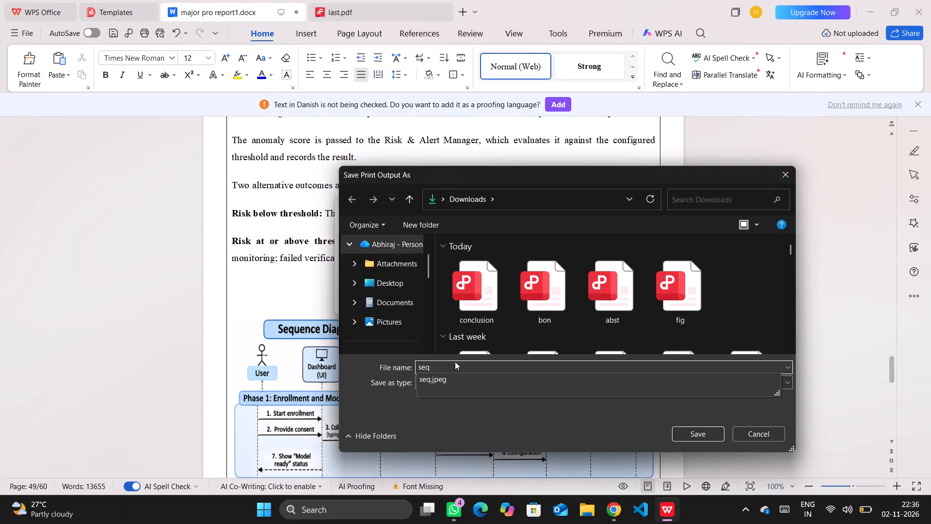
pyautogui.click(455, 364)
pyautogui.press('u')
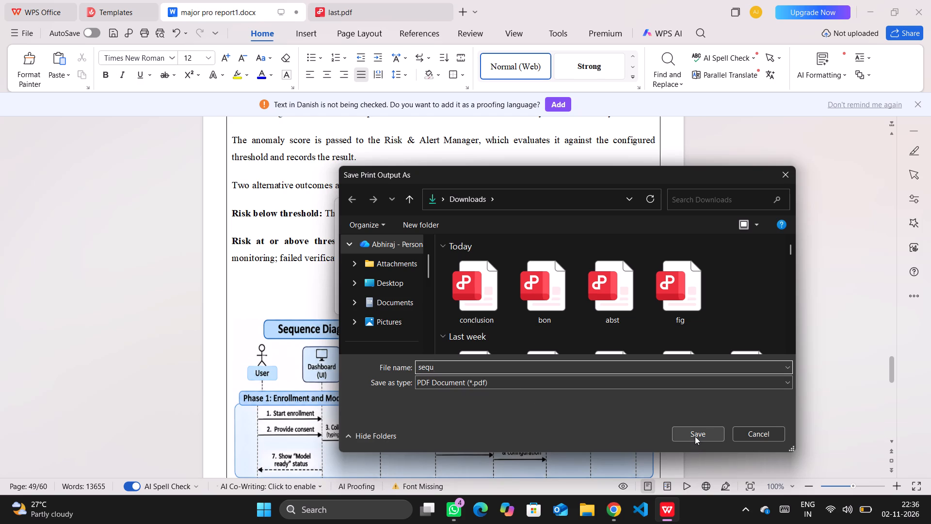
pyautogui.click(695, 436)
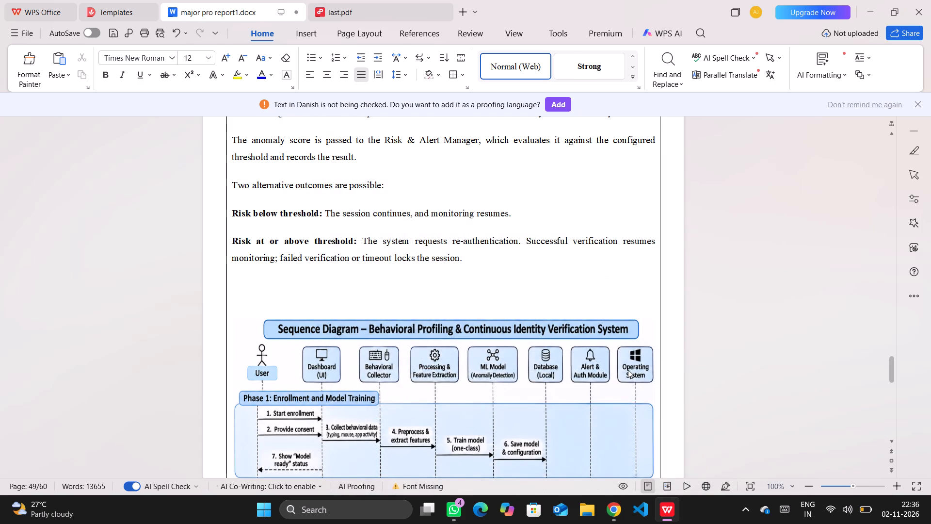
# Look through the report from Chapter 6 to the references and back to section 6.2.3, examining page layouts and footers.
pyautogui.scroll(-3, 628, 370)
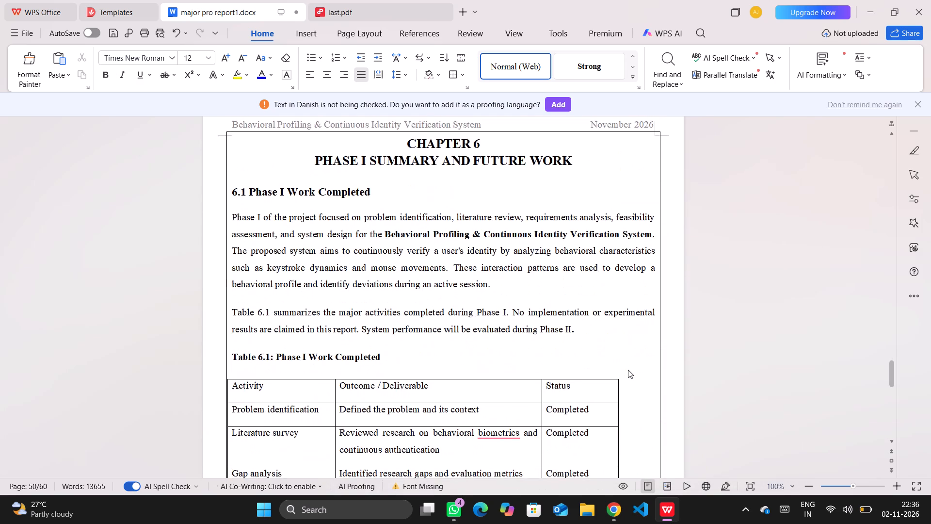
pyautogui.scroll(-8, 628, 370)
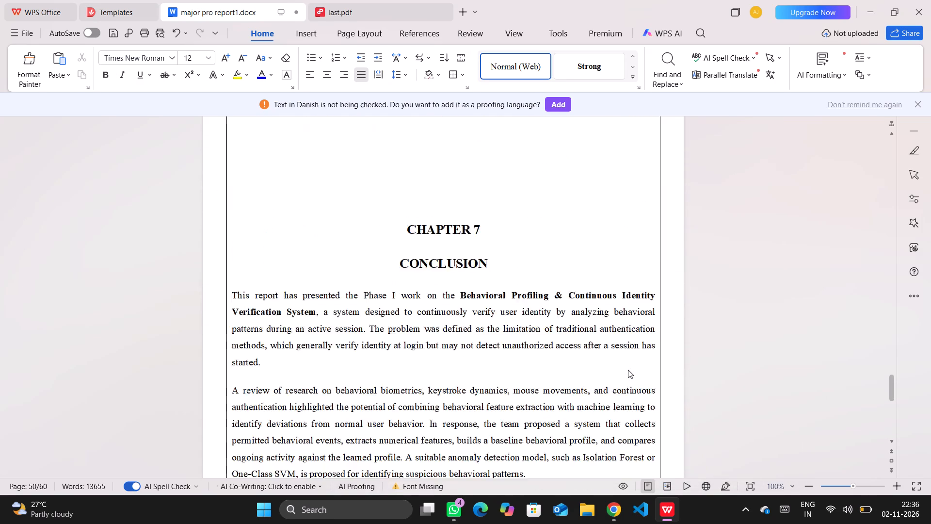
pyautogui.scroll(-3, 628, 370)
pyautogui.scroll(4, 628, 370)
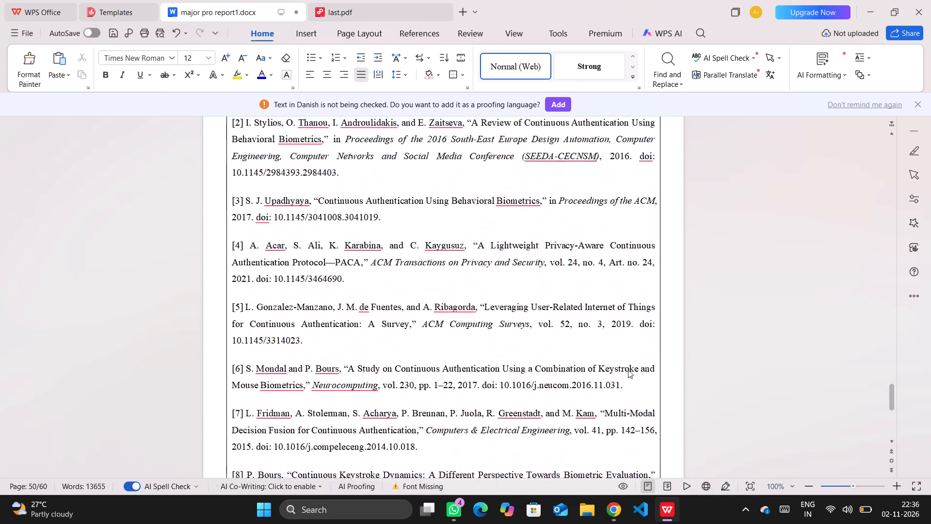
pyautogui.scroll(4, 628, 370)
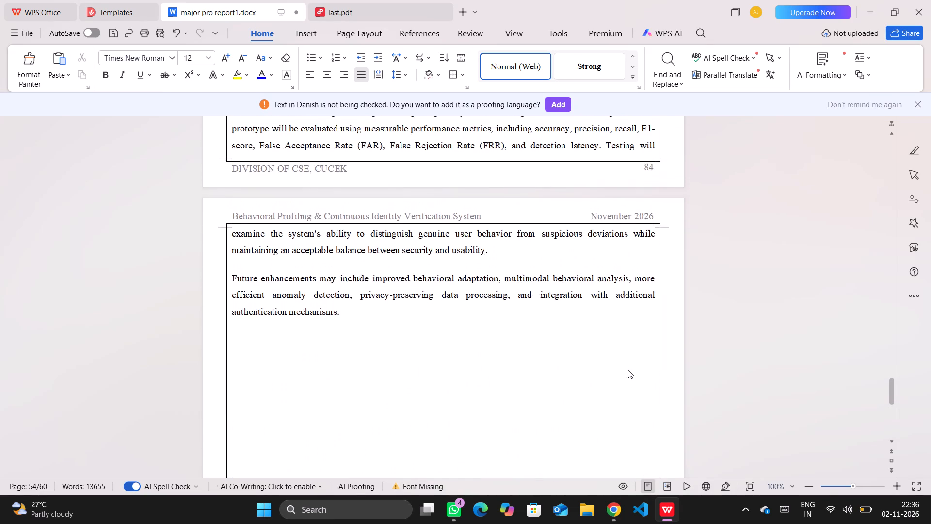
pyautogui.scroll(4, 628, 370)
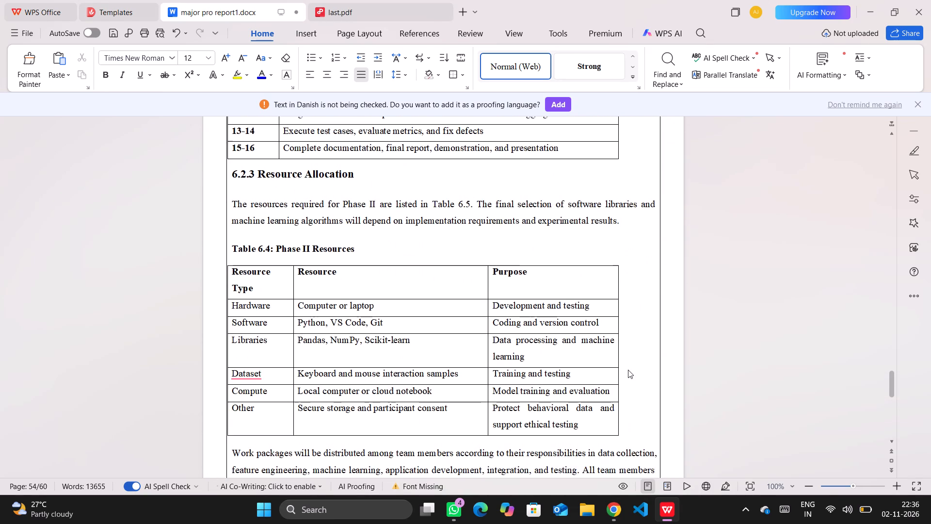
# Review the report pages from section 6.2.2 Timeline and Milestones through Table 6.4, checking the spacing, page breaks and footers.
pyautogui.scroll(4, 628, 370)
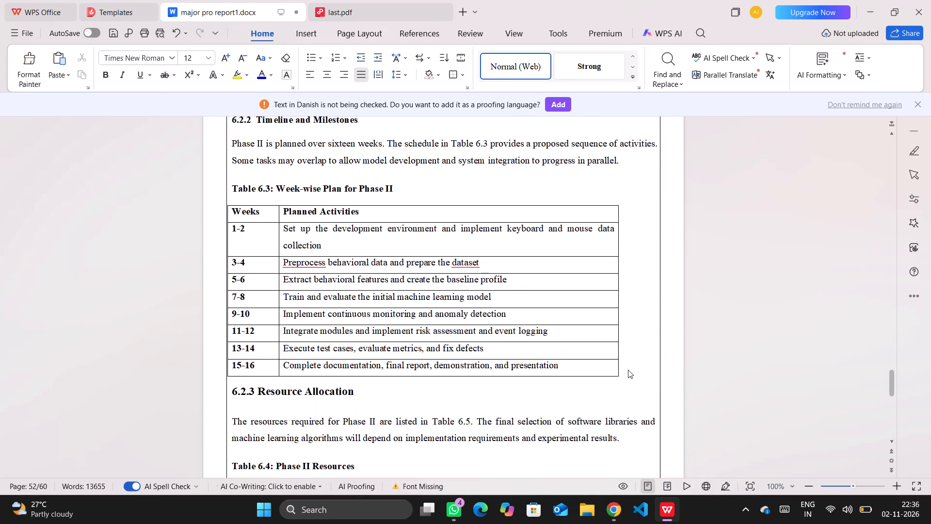
pyautogui.scroll(1, 628, 370)
pyautogui.scroll(-3, 628, 370)
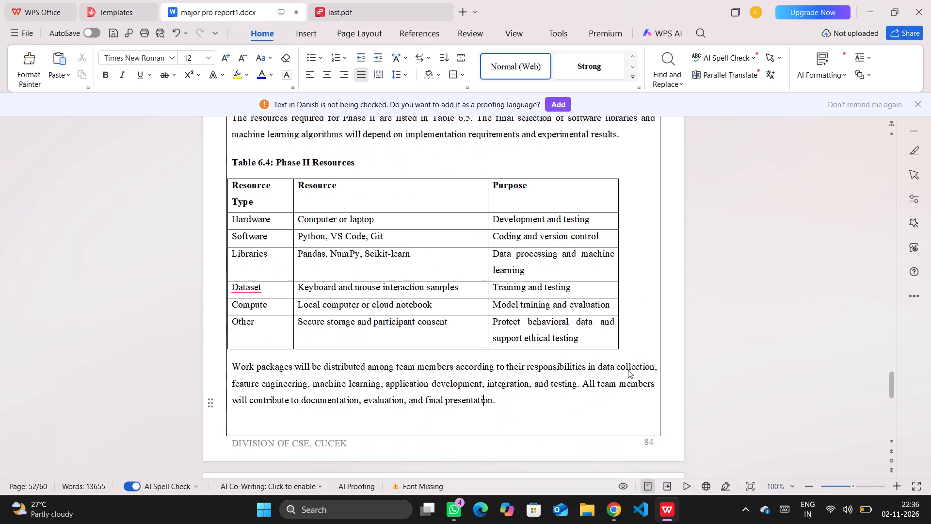
pyautogui.scroll(-3, 628, 370)
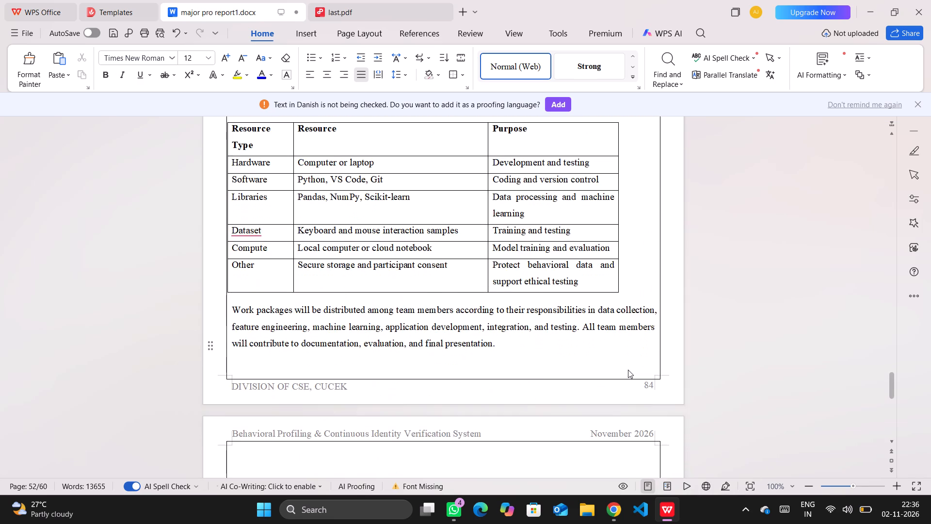
pyautogui.scroll(-2, 628, 370)
pyautogui.scroll(4, 628, 370)
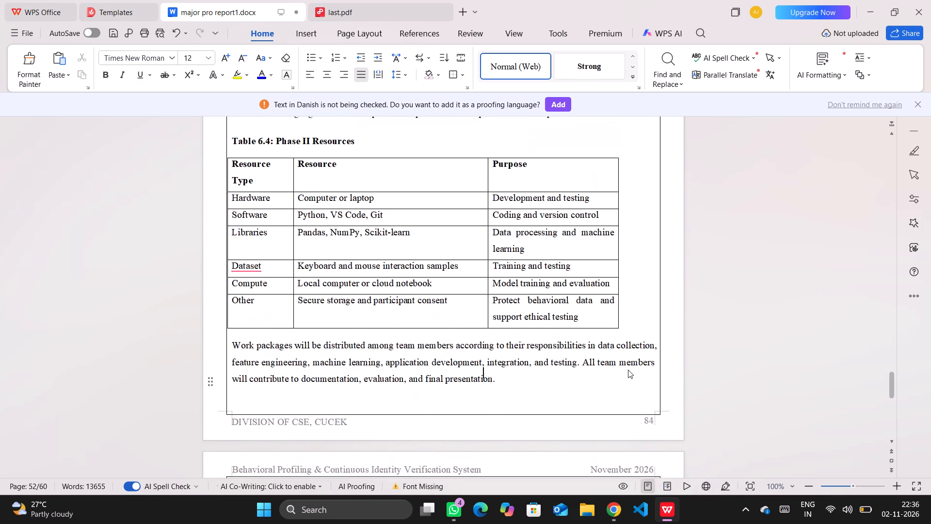
pyautogui.scroll(2, 628, 370)
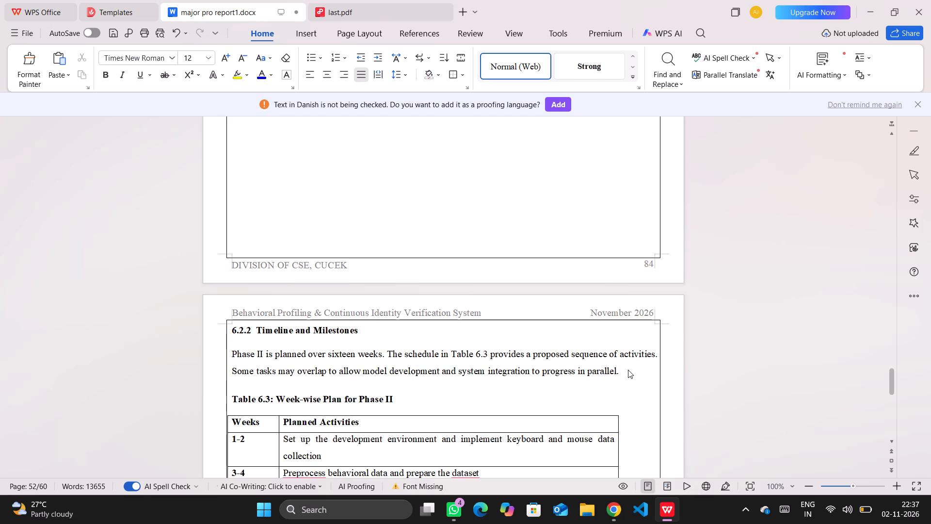
pyautogui.scroll(-3, 628, 370)
pyautogui.scroll(1, 628, 370)
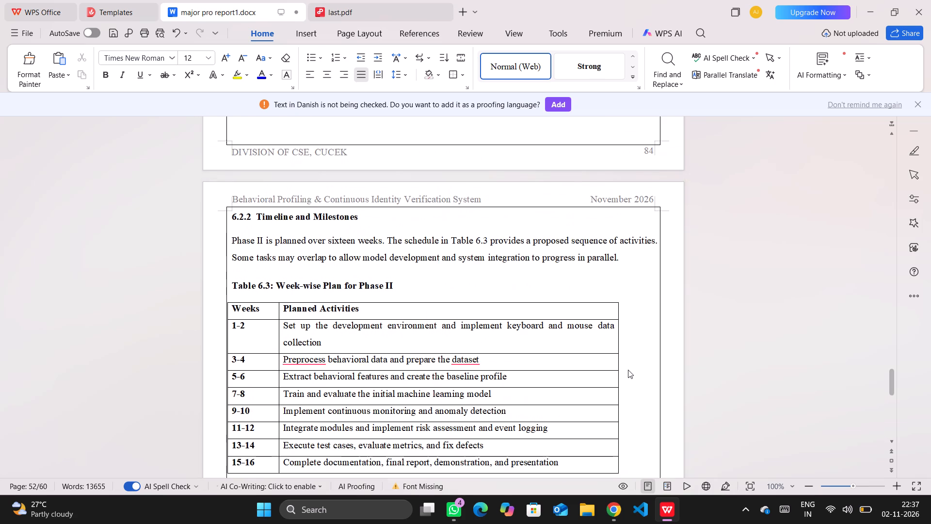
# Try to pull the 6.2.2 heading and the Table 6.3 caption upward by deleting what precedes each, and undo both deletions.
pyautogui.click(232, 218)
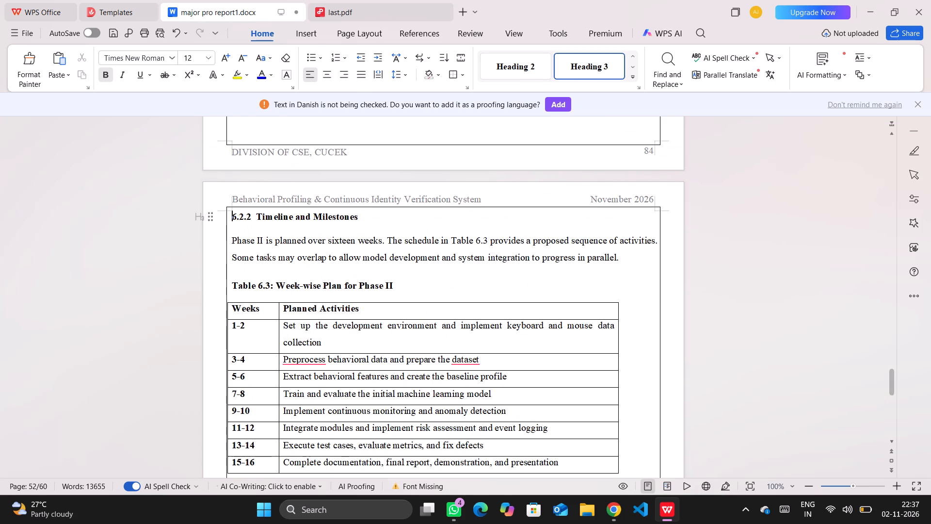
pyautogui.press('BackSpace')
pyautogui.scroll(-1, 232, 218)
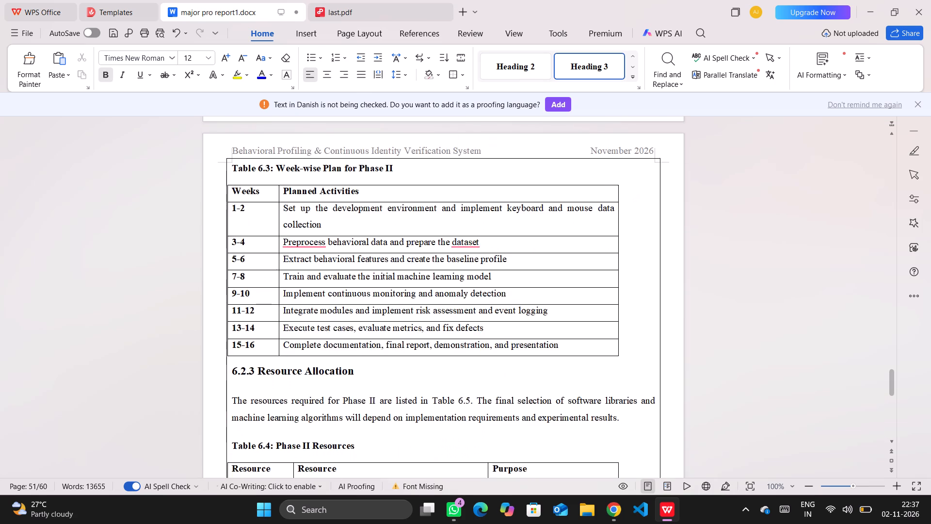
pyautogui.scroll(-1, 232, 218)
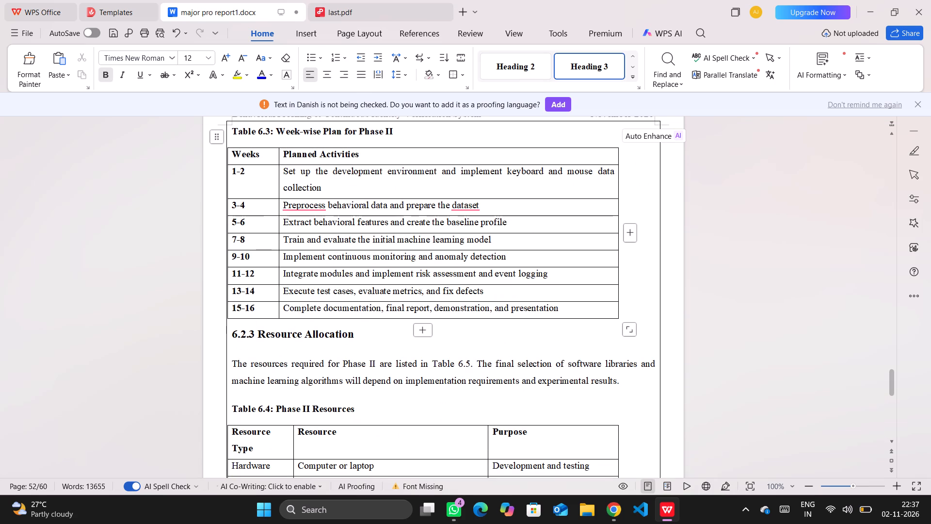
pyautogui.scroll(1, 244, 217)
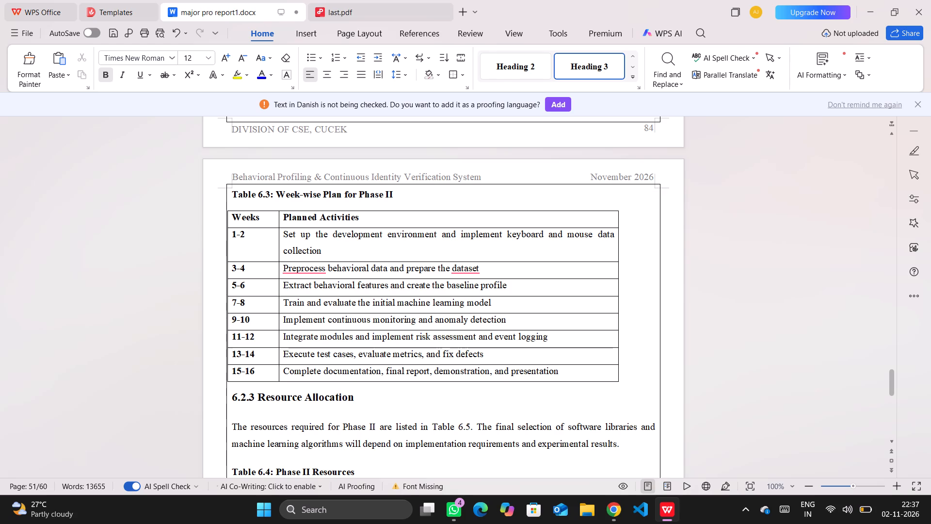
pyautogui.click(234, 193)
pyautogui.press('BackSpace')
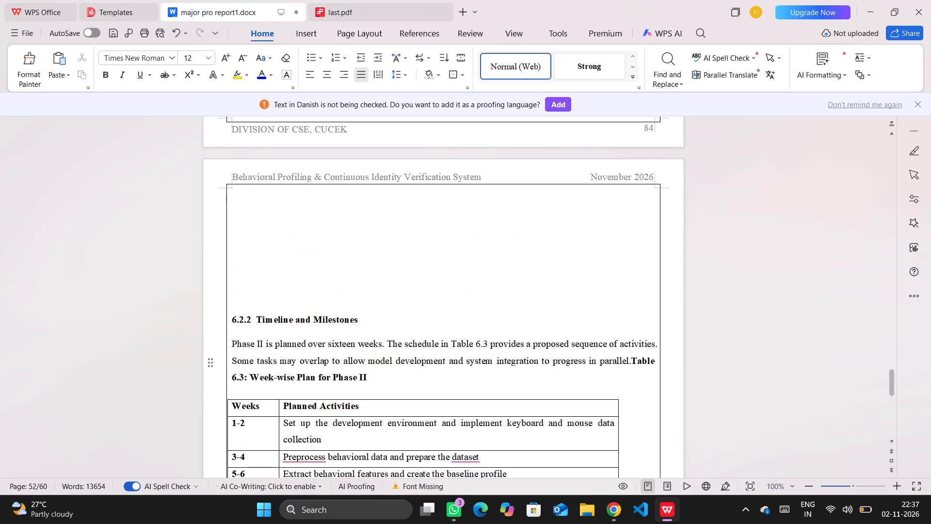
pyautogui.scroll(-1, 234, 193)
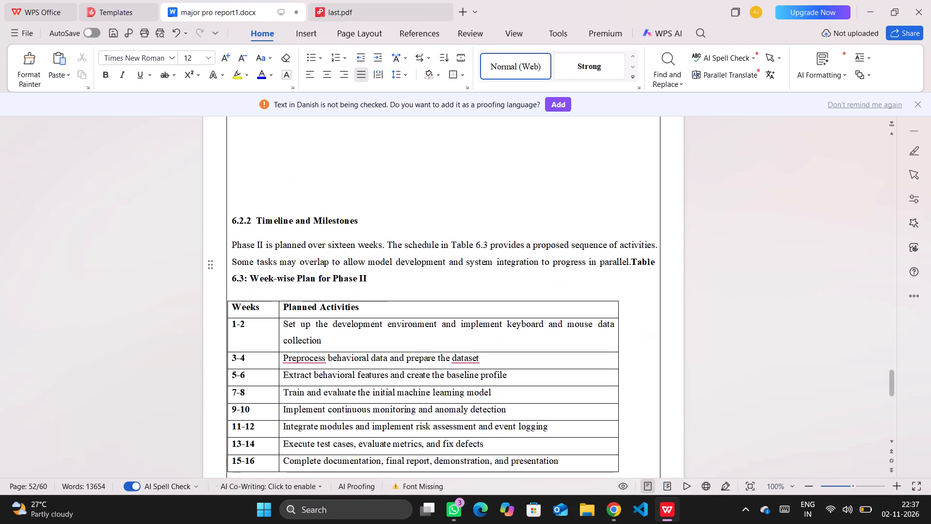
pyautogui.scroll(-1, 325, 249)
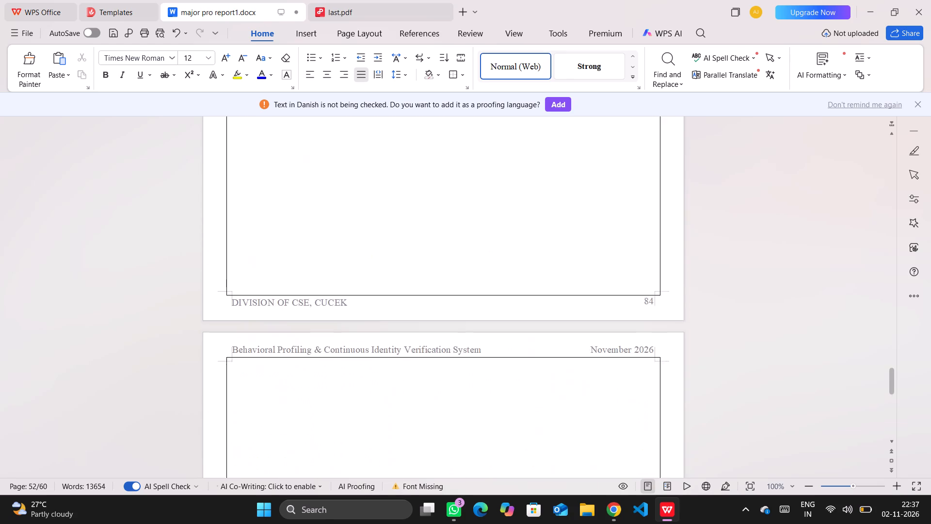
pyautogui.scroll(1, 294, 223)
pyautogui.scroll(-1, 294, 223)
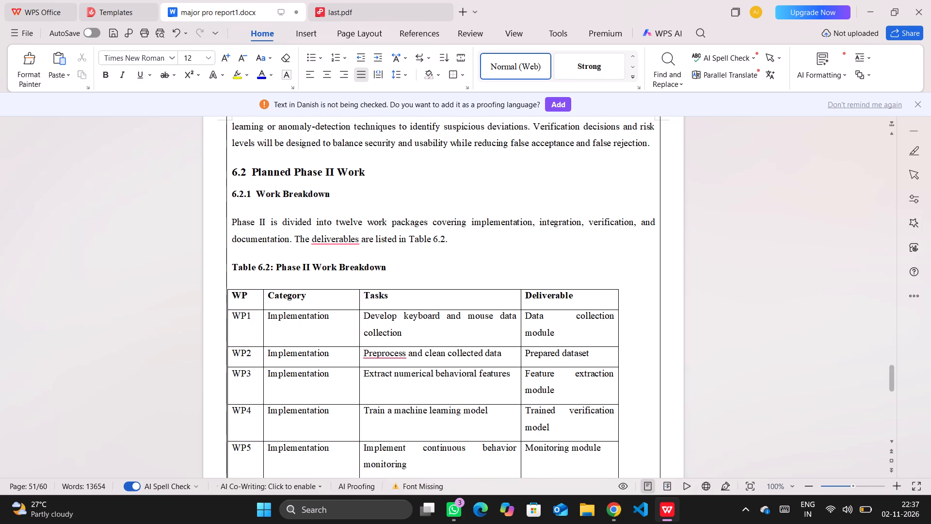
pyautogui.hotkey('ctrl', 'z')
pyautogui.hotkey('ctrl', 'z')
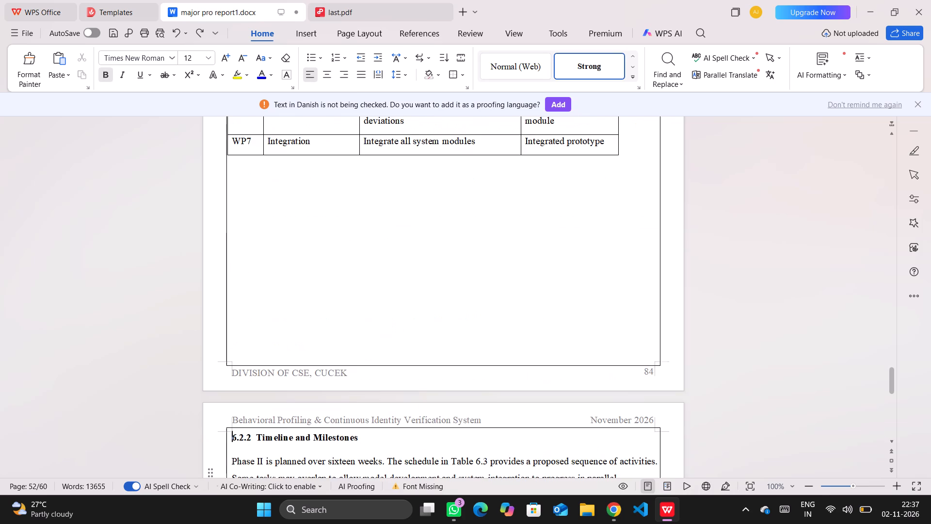
# Undo the latest change to the manually typed footer page number on the page before Chapter 6.
pyautogui.hotkey('ctrl', 'z')
pyautogui.hotkey('ctrl', 'z')
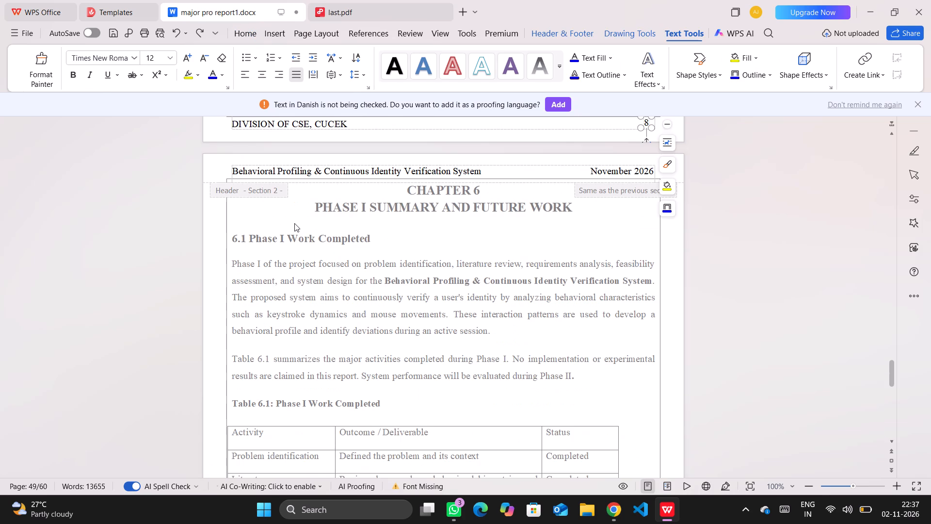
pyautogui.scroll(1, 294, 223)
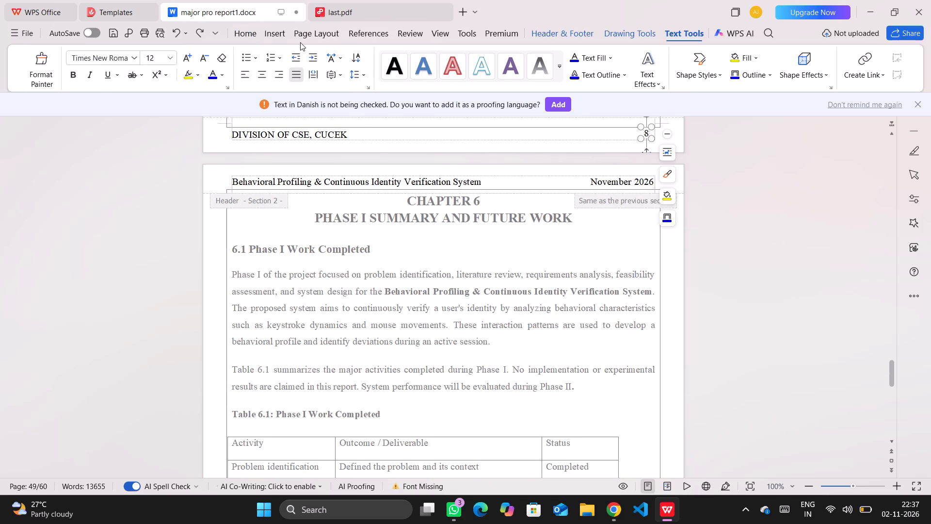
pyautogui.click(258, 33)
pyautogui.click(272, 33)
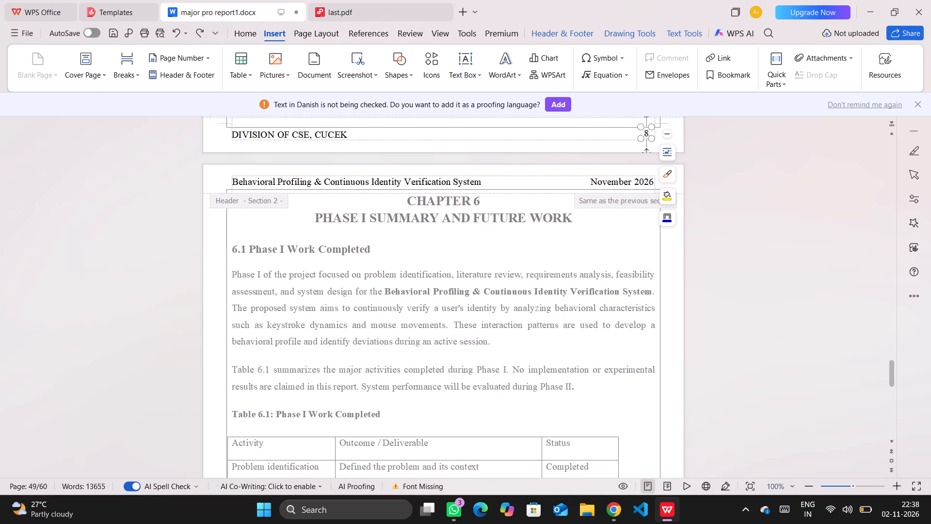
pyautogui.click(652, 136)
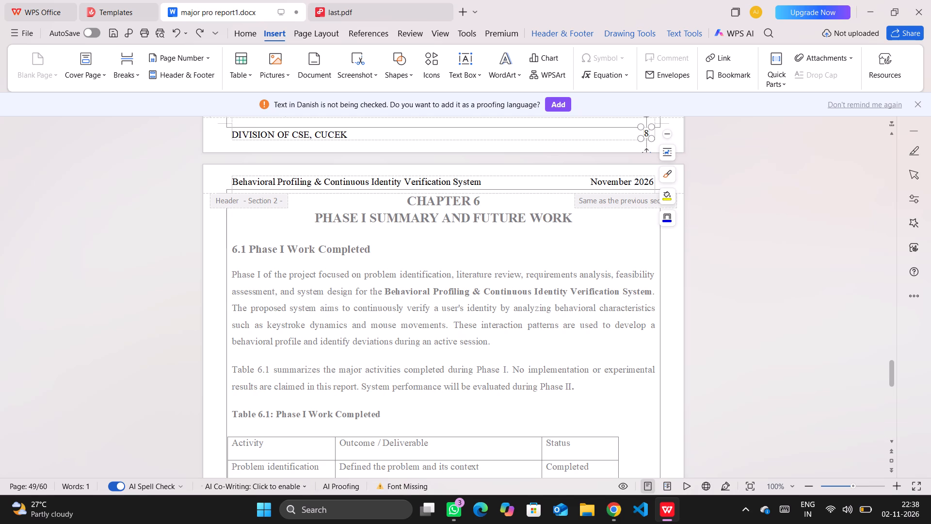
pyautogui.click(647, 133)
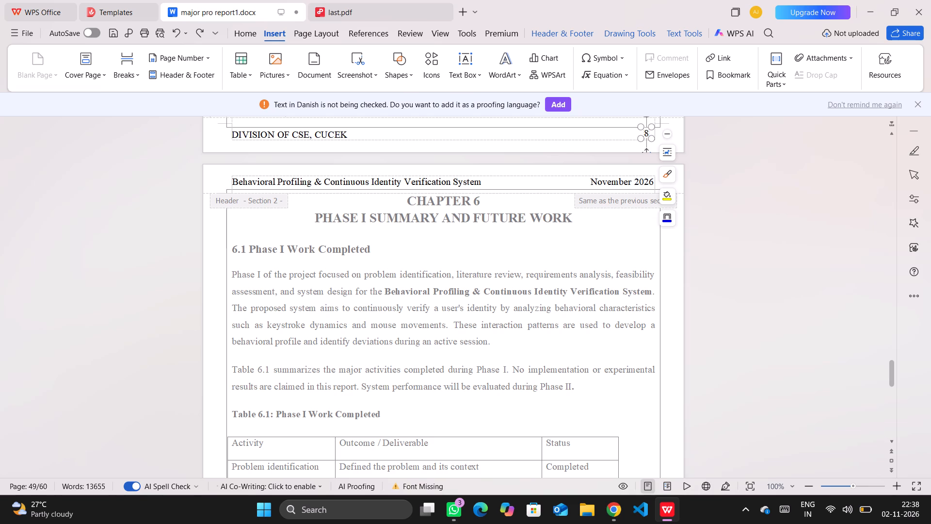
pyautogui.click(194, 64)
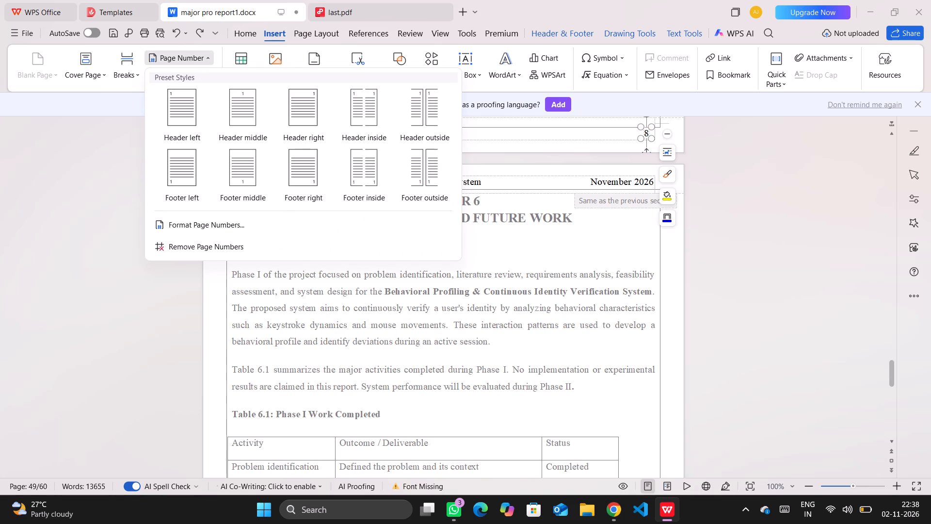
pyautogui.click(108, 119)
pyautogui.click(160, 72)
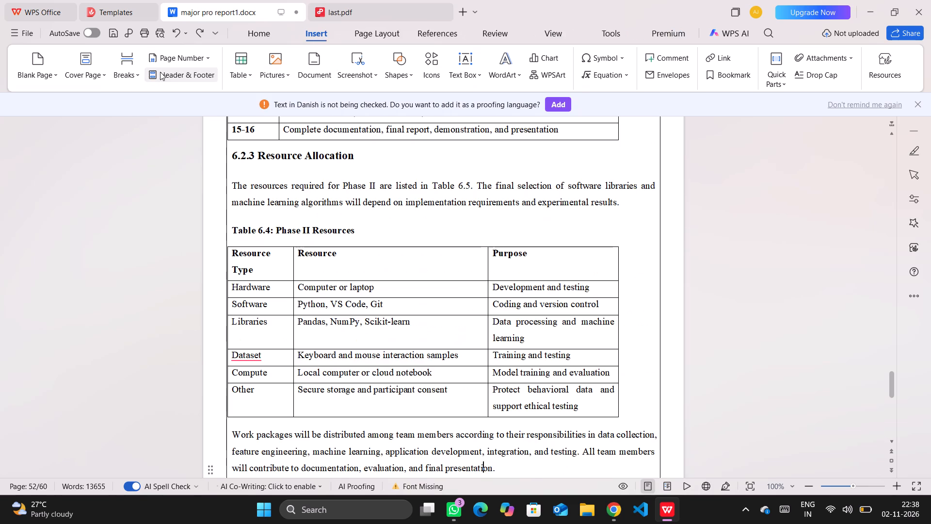
# Check the section 6.2 pages, from the work breakdown table to the resource table, for layout gaps and footer page numbers.
pyautogui.scroll(-2, 334, 223)
pyautogui.scroll(3, 334, 223)
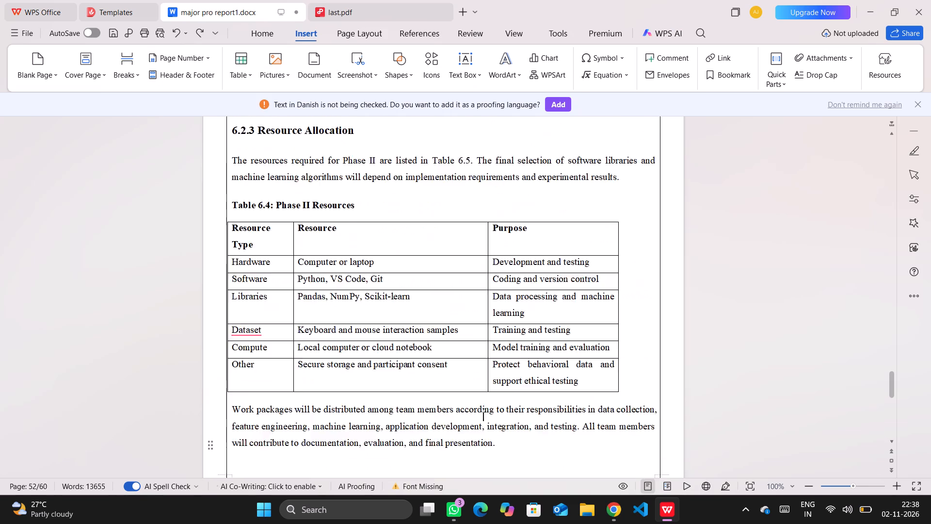
pyautogui.scroll(3, 334, 223)
pyautogui.scroll(-2, 334, 223)
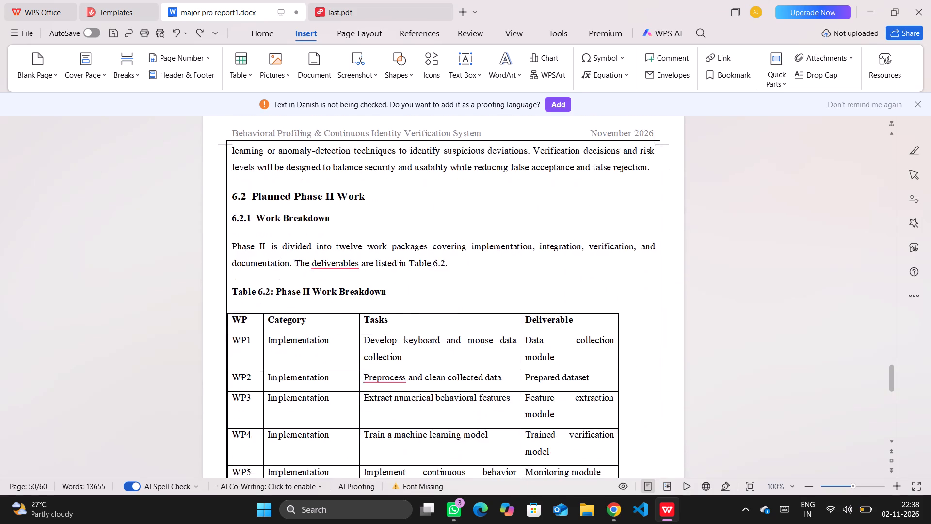
pyautogui.scroll(-2, 334, 223)
pyautogui.click(331, 285)
pyautogui.scroll(-1, 331, 285)
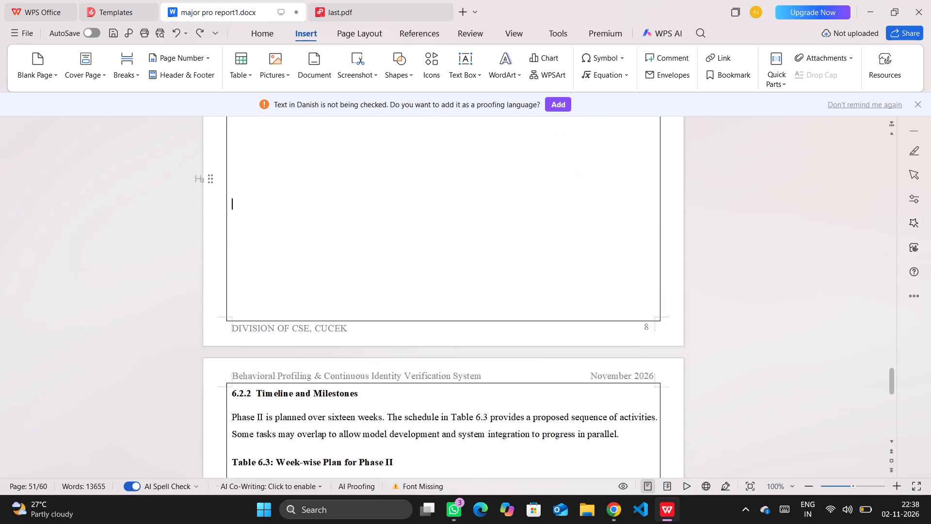